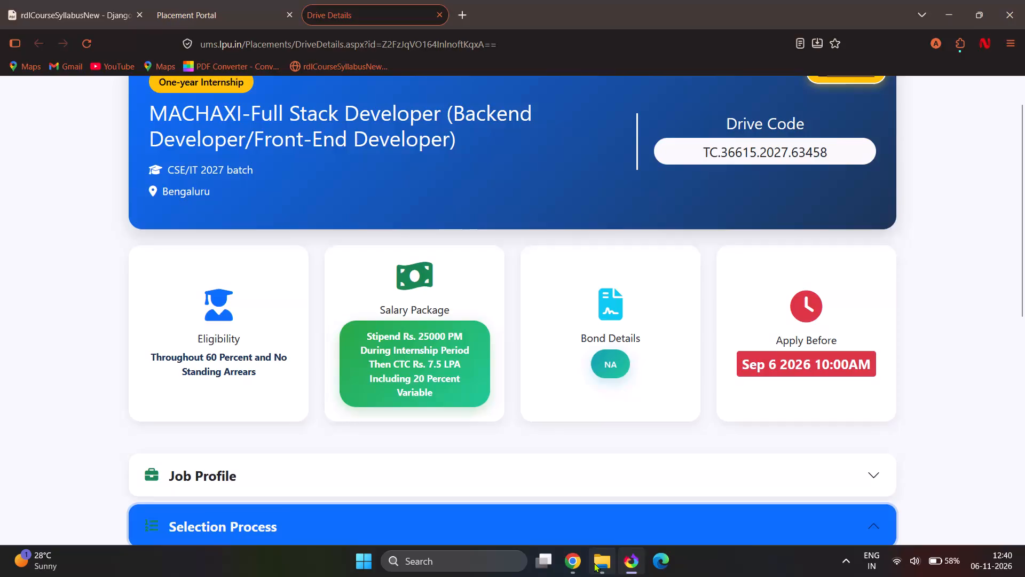
Delete the two files named with the student's ID number and full name, including the (1) copy, from the Downloads folder.
{"action": "key", "text": "Delete"}
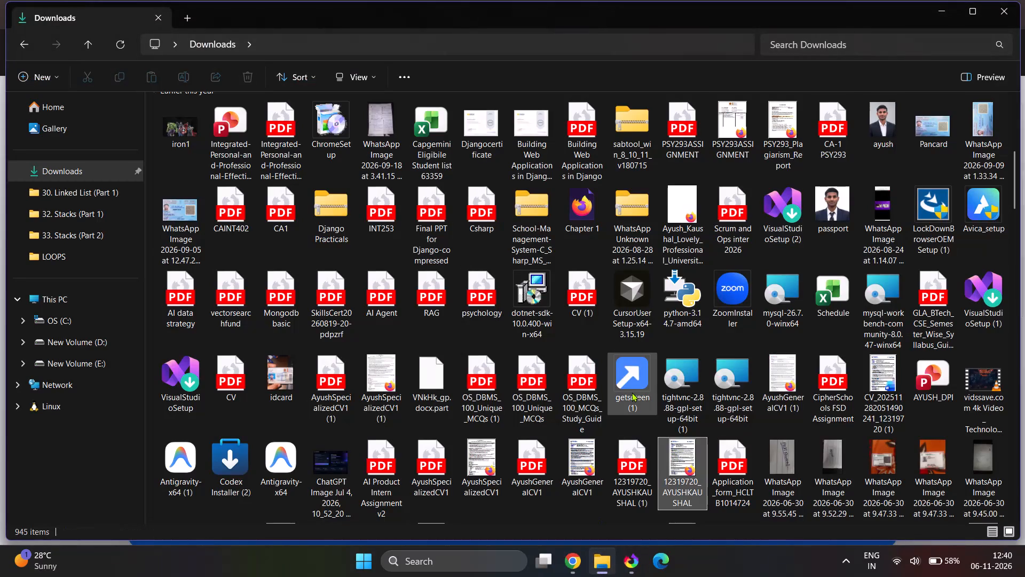
{"action": "left_click", "coordinate": [612, 465]}
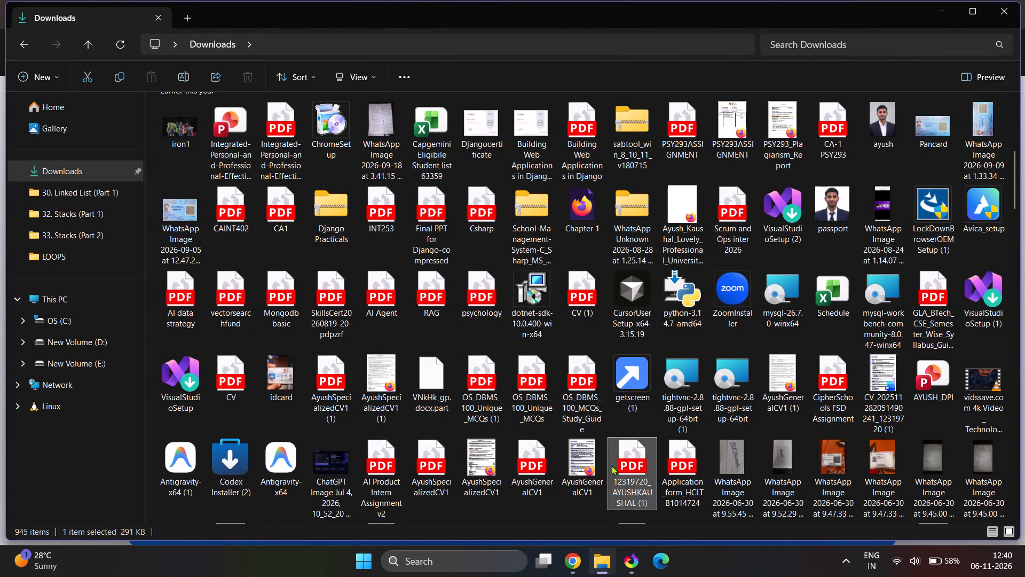
{"action": "key", "text": "Delete"}
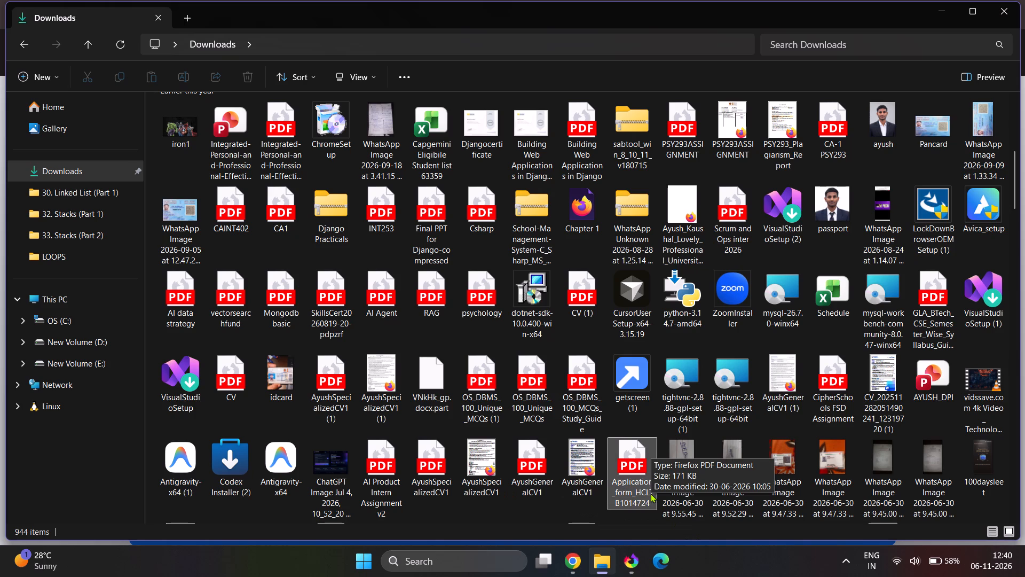
Open the AyushGeneralCV1 Word document, review its content from skills to education, and close it.
{"action": "left_click", "coordinate": [574, 462]}
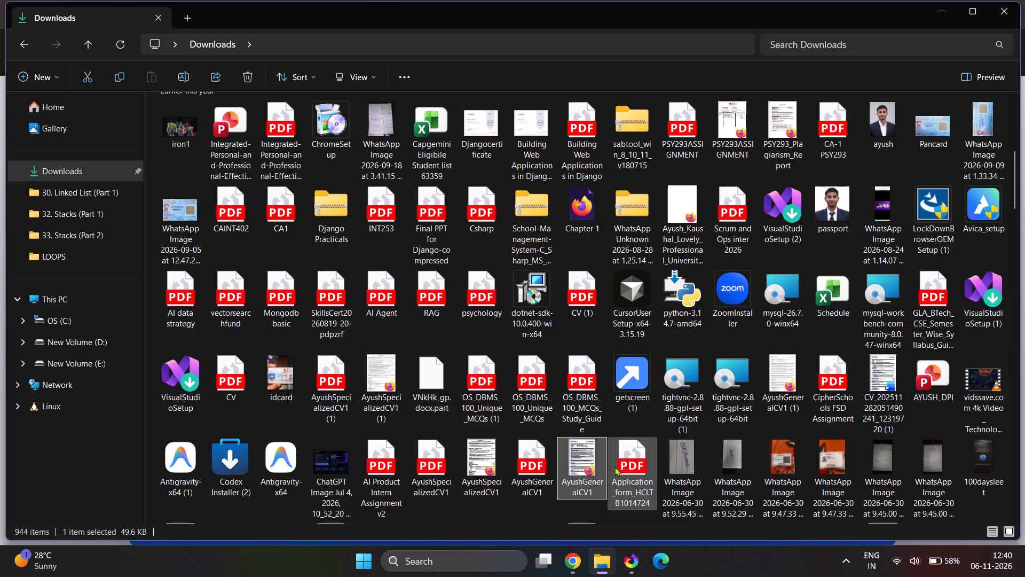
{"action": "double_click", "coordinate": [576, 466]}
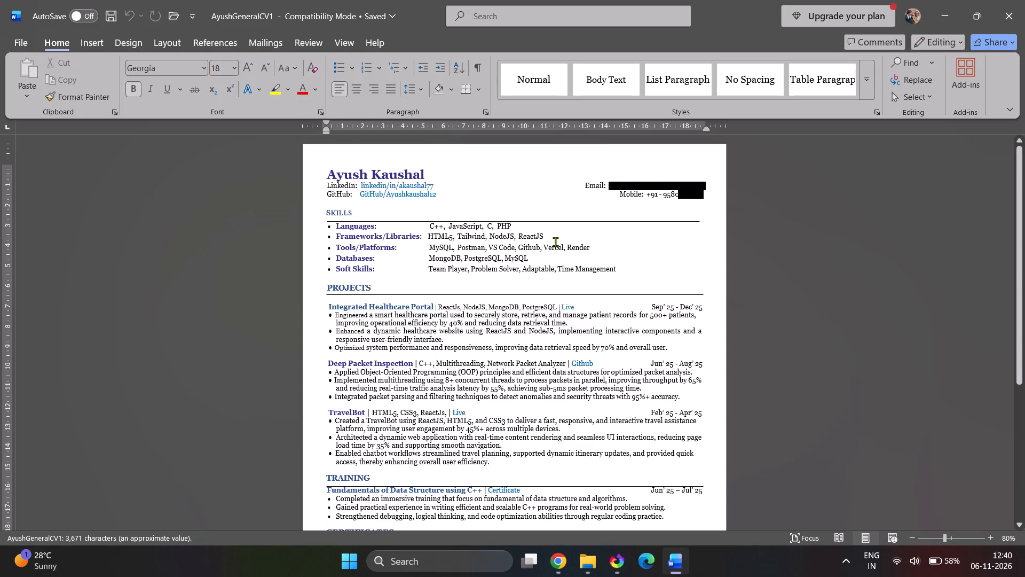
{"action": "scroll", "coordinate": [555, 241], "scroll_direction": "down", "scroll_amount": 3}
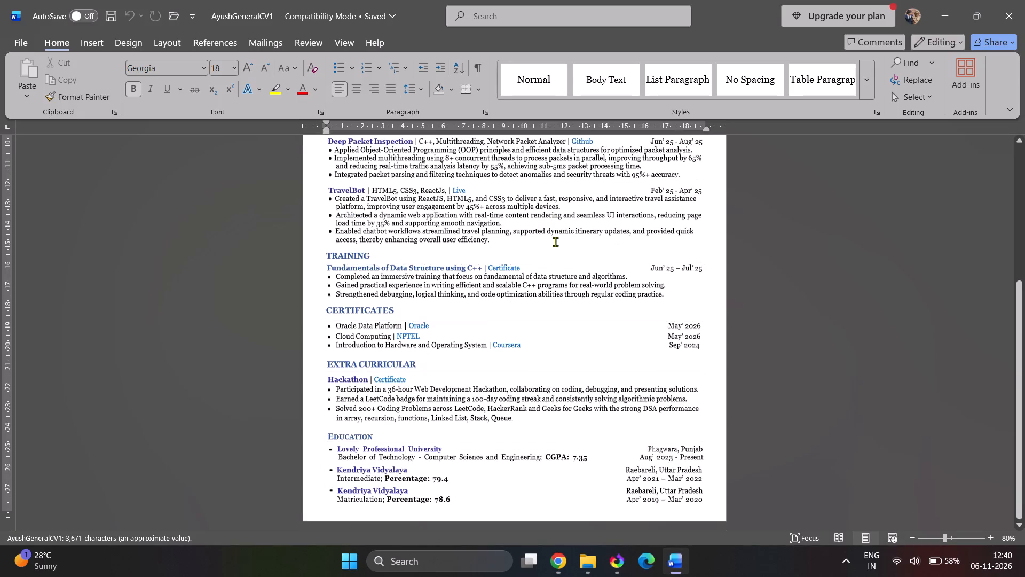
{"action": "scroll", "coordinate": [555, 241], "scroll_direction": "down", "scroll_amount": 2}
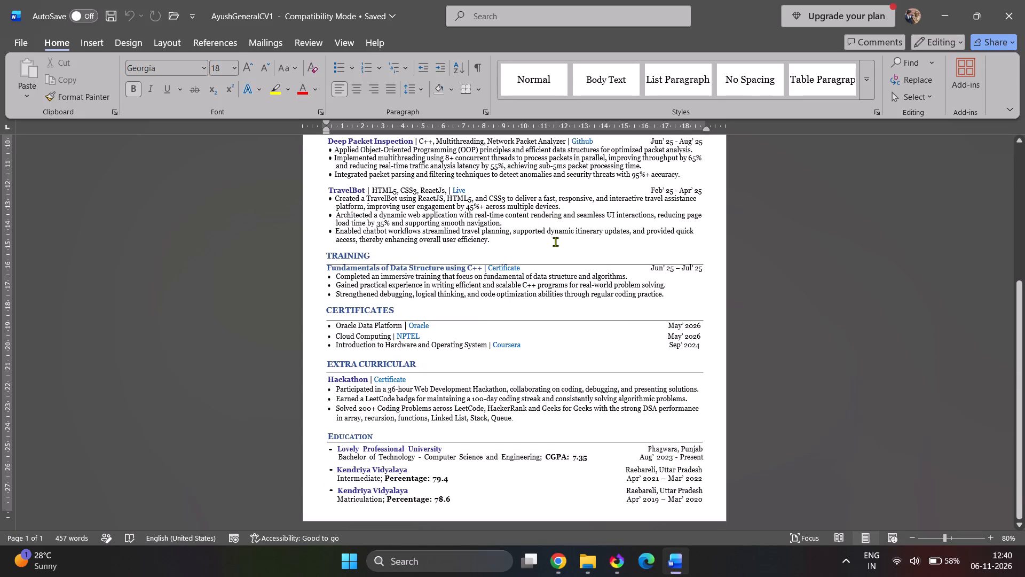
{"action": "scroll", "coordinate": [555, 241], "scroll_direction": "up", "scroll_amount": 7}
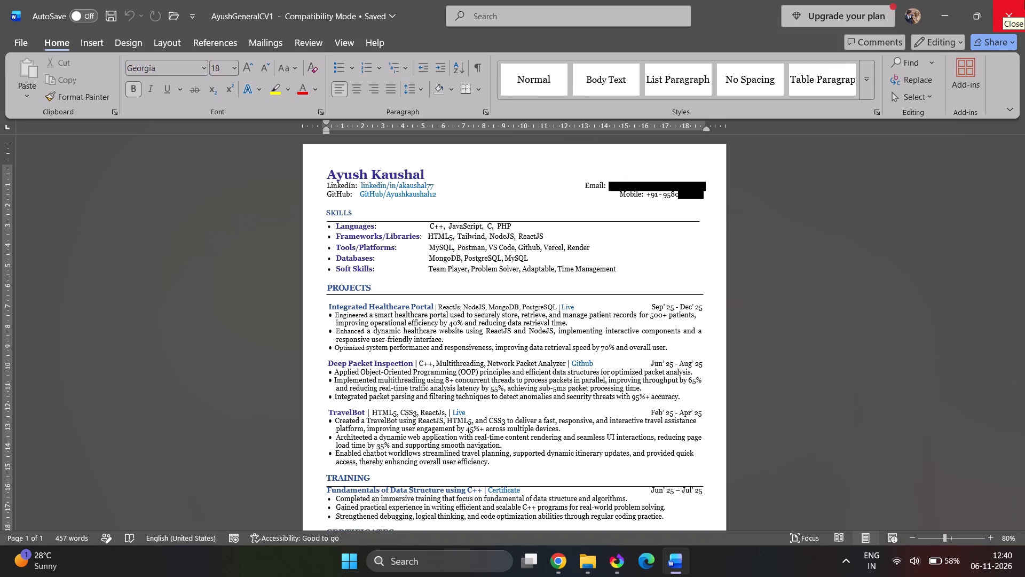
{"action": "left_click", "coordinate": [1024, 0]}
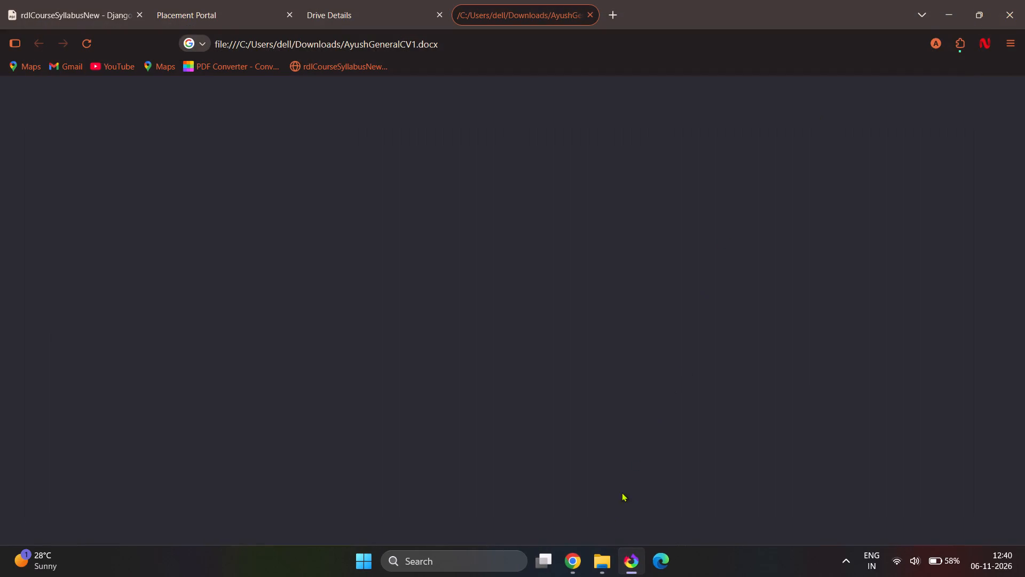
Delete both the Word and PDF versions of AyushGeneralCV1 from the Downloads folder.
{"action": "left_click", "coordinate": [598, 570]}
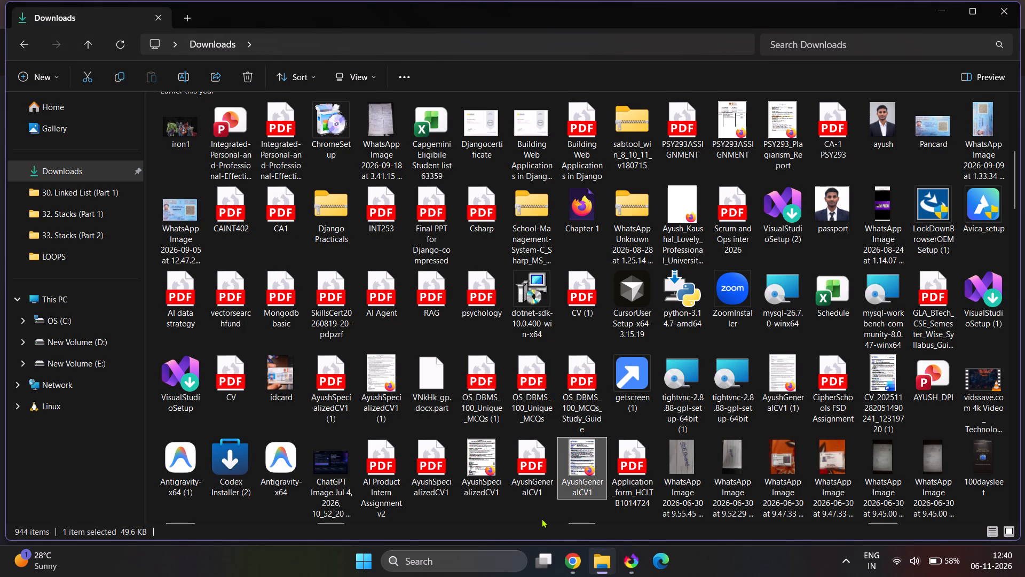
{"action": "key", "text": "Delete"}
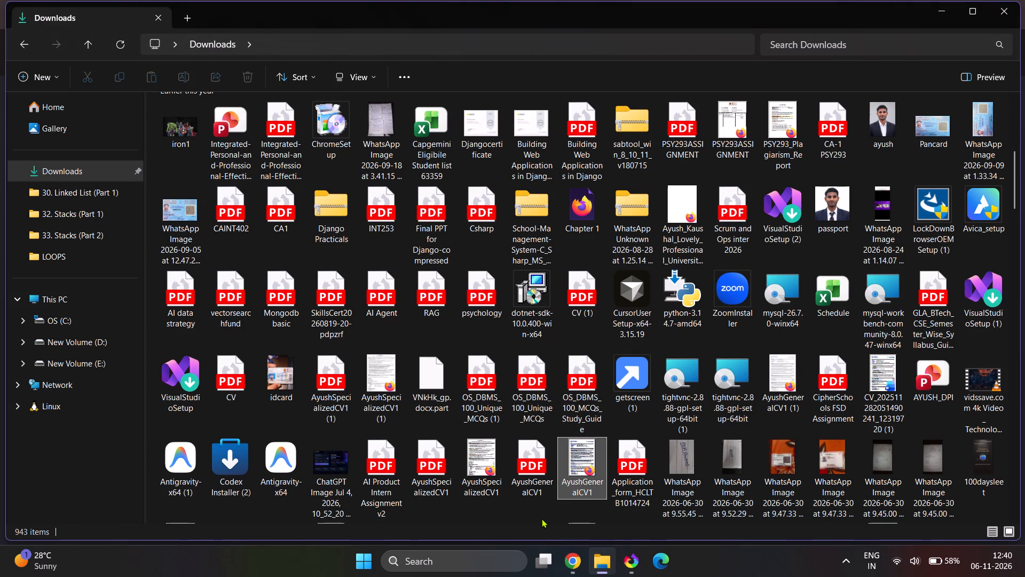
{"action": "left_click", "coordinate": [535, 470]}
{"action": "key", "text": "Delete"}
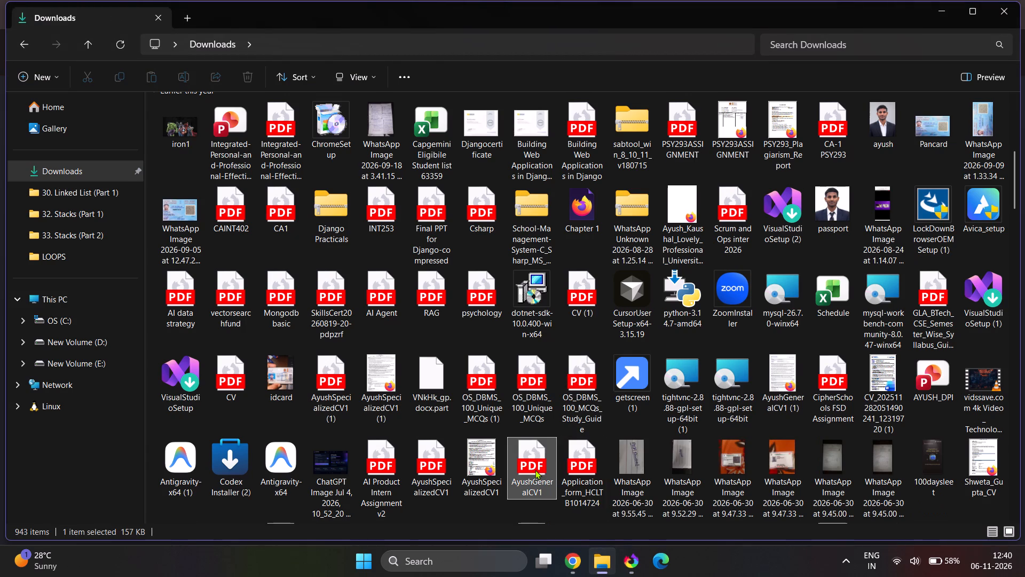
Open the AyushSpecializedCV1 Word document from Downloads and look through its sections down to Education.
{"action": "double_click", "coordinate": [480, 463]}
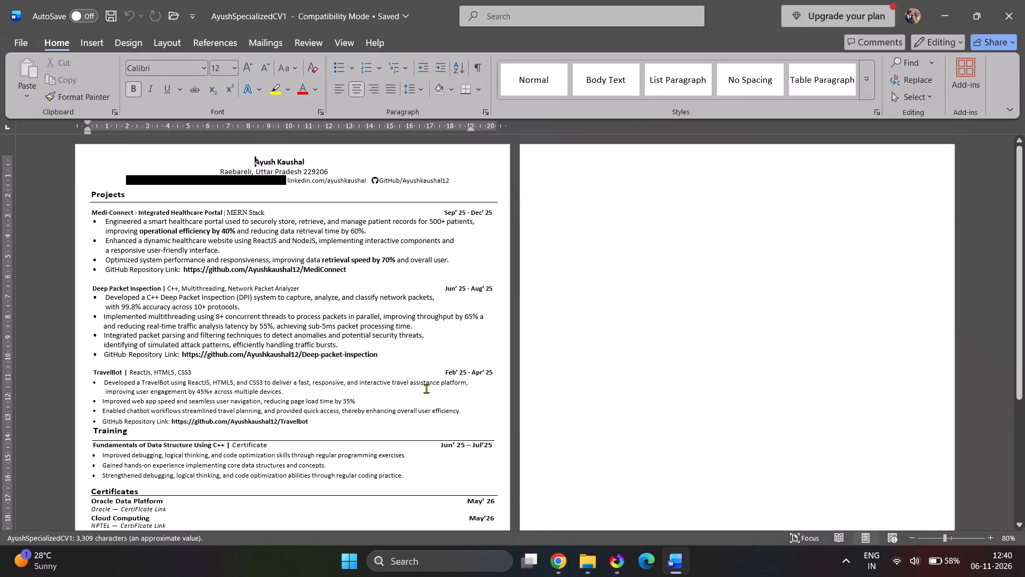
{"action": "scroll", "coordinate": [397, 221], "scroll_direction": "up", "scroll_amount": 1, "text": "ctrl"}
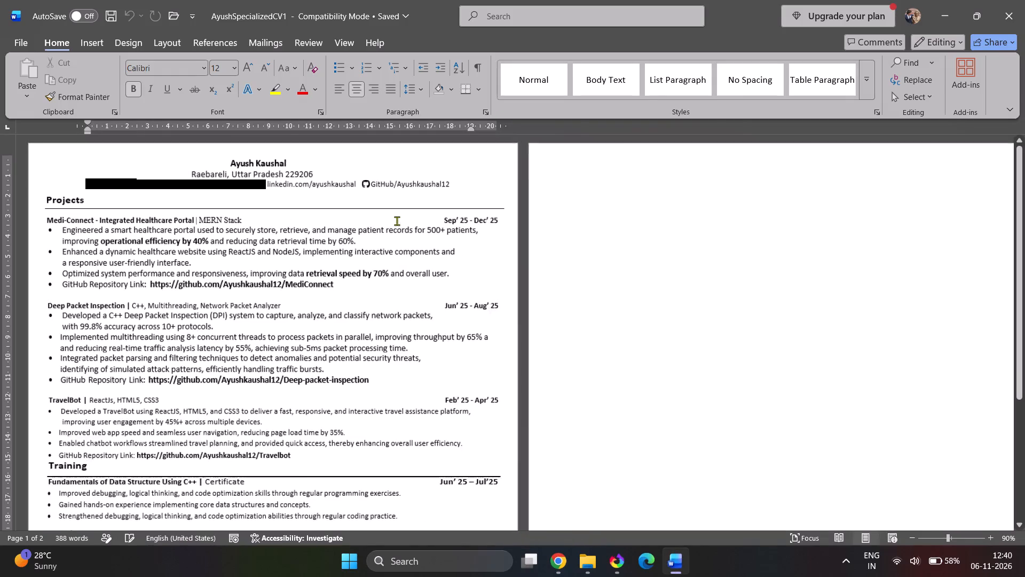
{"action": "scroll", "coordinate": [406, 312], "scroll_direction": "up", "scroll_amount": 1}
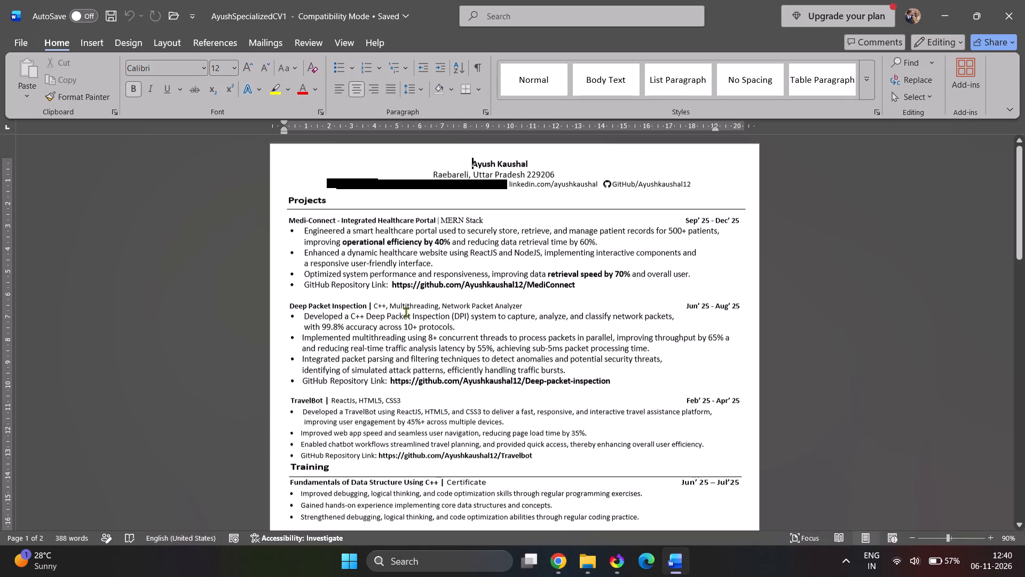
{"action": "scroll", "coordinate": [406, 312], "scroll_direction": "up", "scroll_amount": 1}
{"action": "scroll", "coordinate": [406, 312], "scroll_direction": "down", "scroll_amount": 3}
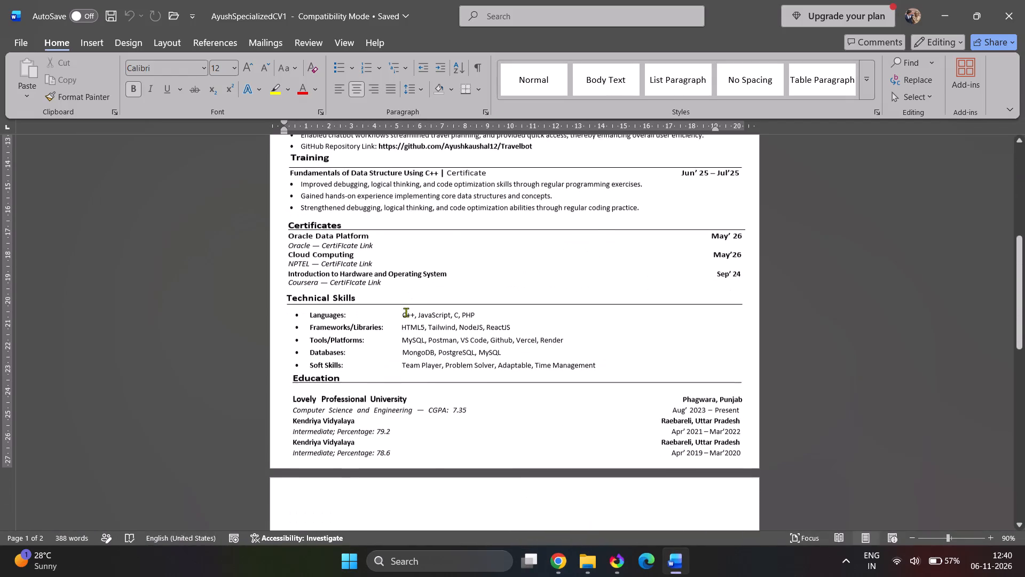
{"action": "scroll", "coordinate": [406, 312], "scroll_direction": "down", "scroll_amount": 3}
{"action": "scroll", "coordinate": [406, 312], "scroll_direction": "up", "scroll_amount": 2}
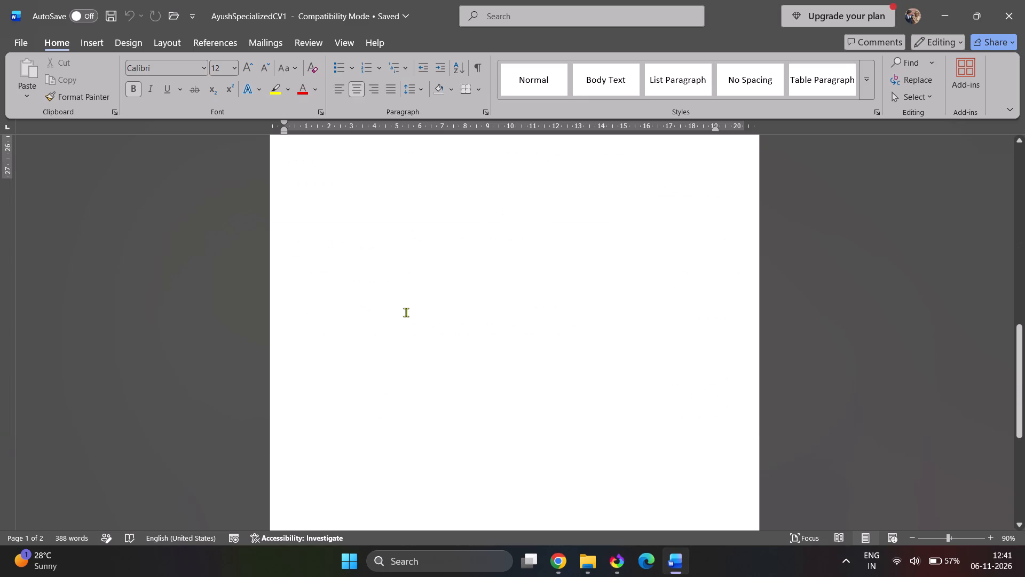
{"action": "scroll", "coordinate": [406, 312], "scroll_direction": "up", "scroll_amount": 5}
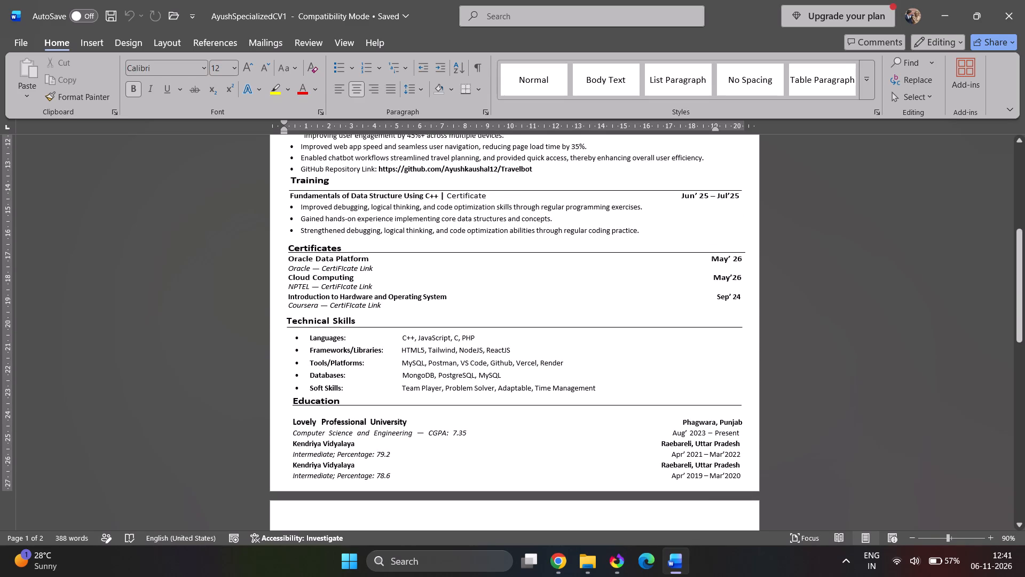
Set the Lovely Professional University CGPA in the Education section to 7.41.
{"action": "left_click", "coordinate": [461, 431]}
{"action": "key", "text": "Right"}
{"action": "key", "text": "BackSpace"}
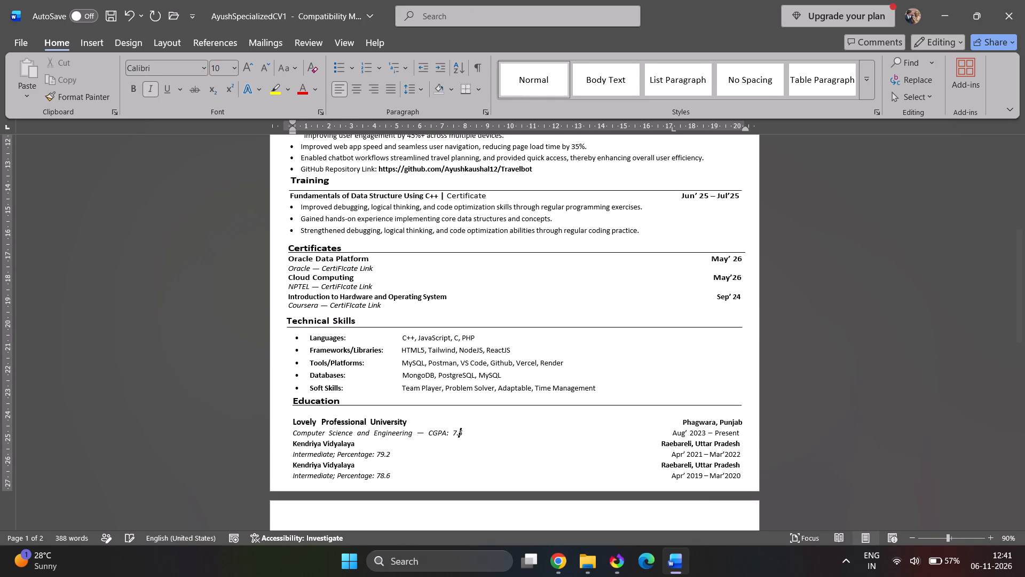
{"action": "key", "text": "4"}
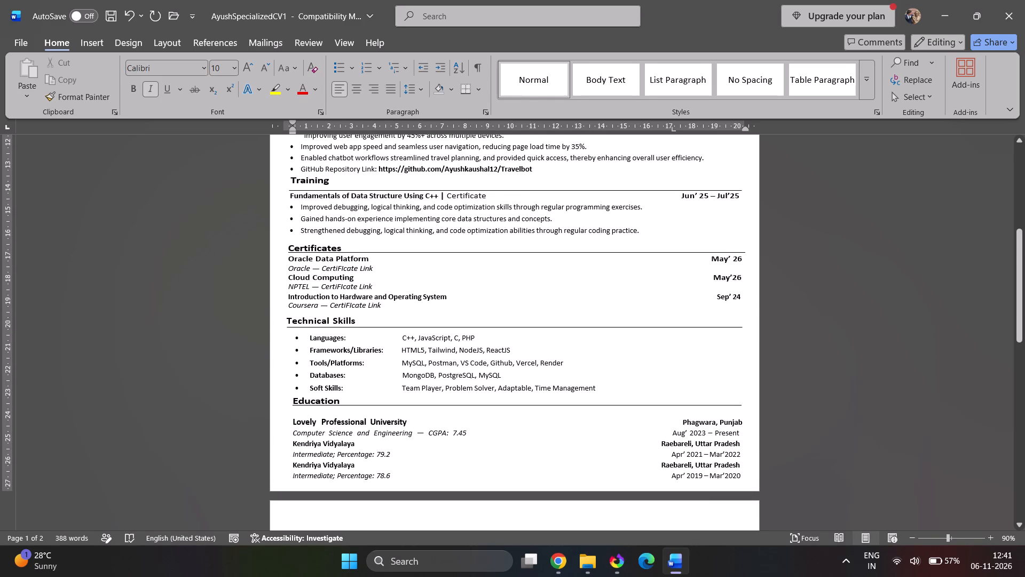
{"action": "left_click", "coordinate": [472, 434]}
{"action": "key", "text": "BackSpace"}
{"action": "key", "text": "1"}
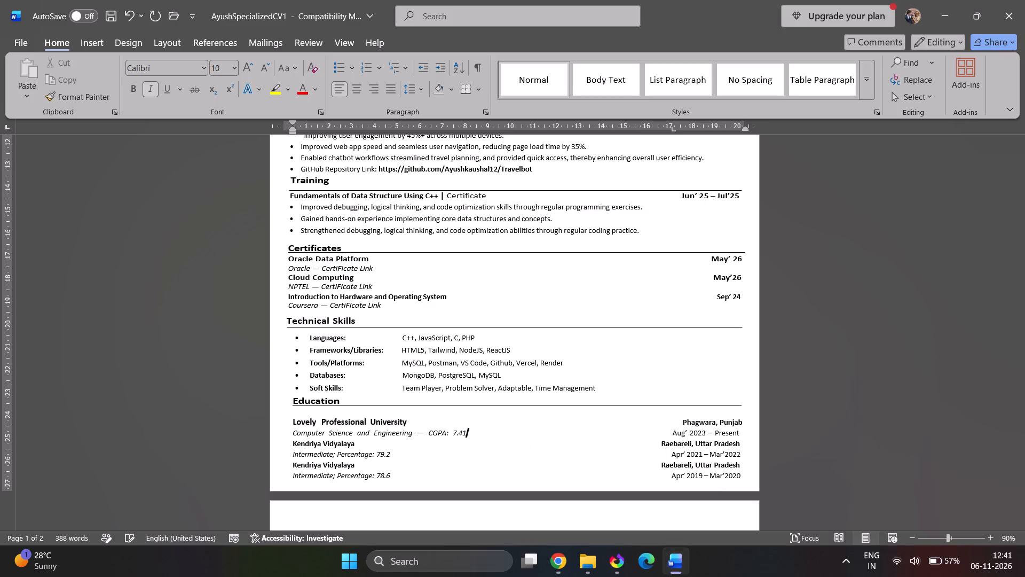
Switch to the Downloads folder in File Explorer and open the PDF named CV.
{"action": "scroll", "coordinate": [424, 456], "scroll_direction": "up", "scroll_amount": 1}
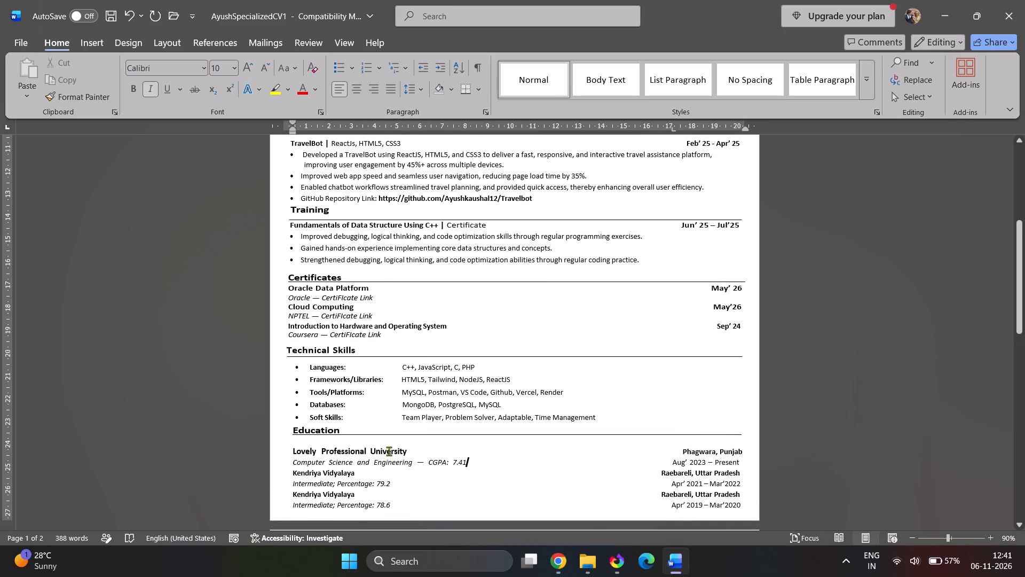
{"action": "scroll", "coordinate": [389, 451], "scroll_direction": "up", "scroll_amount": 1}
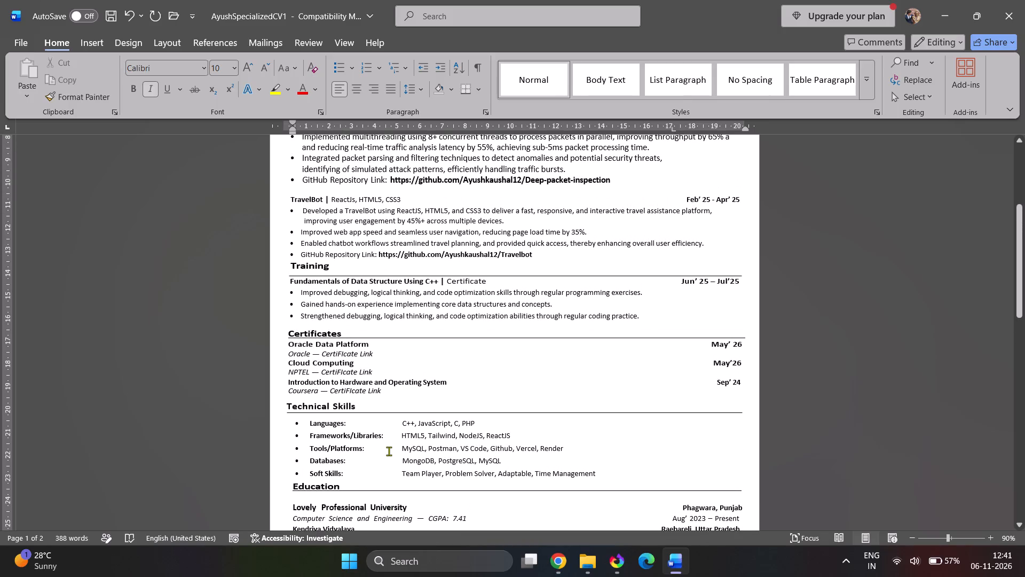
{"action": "scroll", "coordinate": [389, 451], "scroll_direction": "up", "scroll_amount": 1}
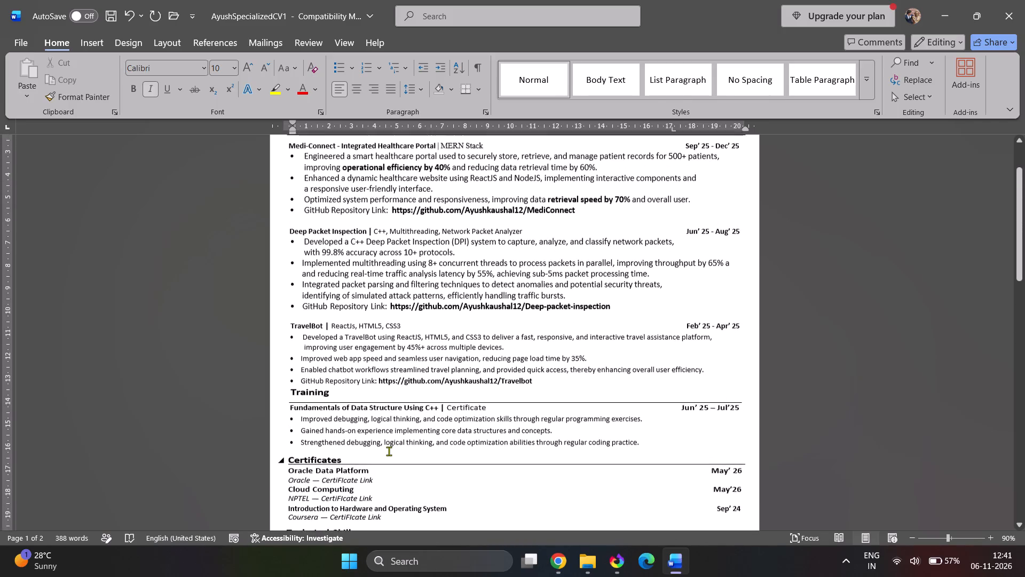
{"action": "scroll", "coordinate": [389, 451], "scroll_direction": "up", "scroll_amount": 1}
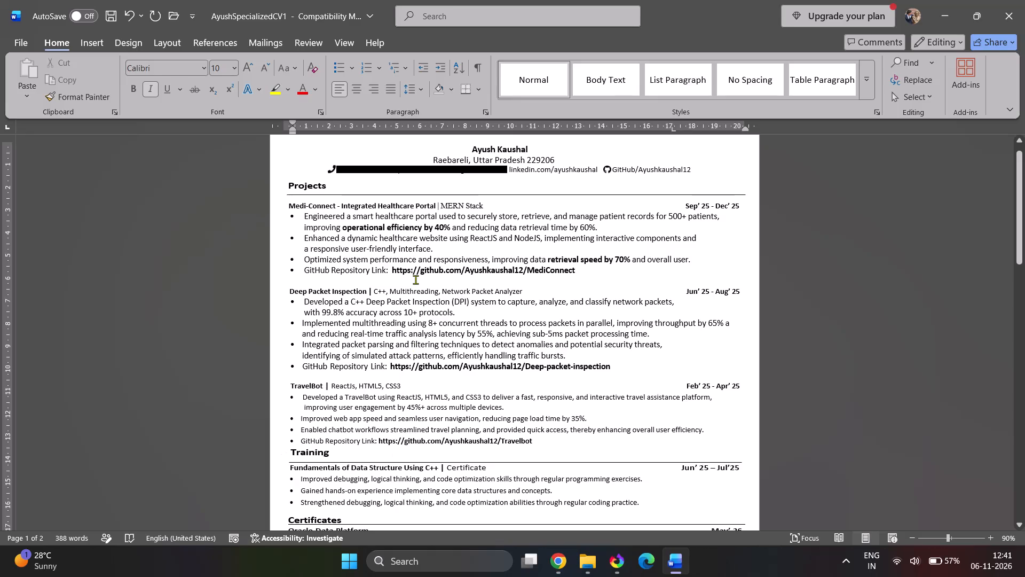
{"action": "key", "text": "alt+Tab"}
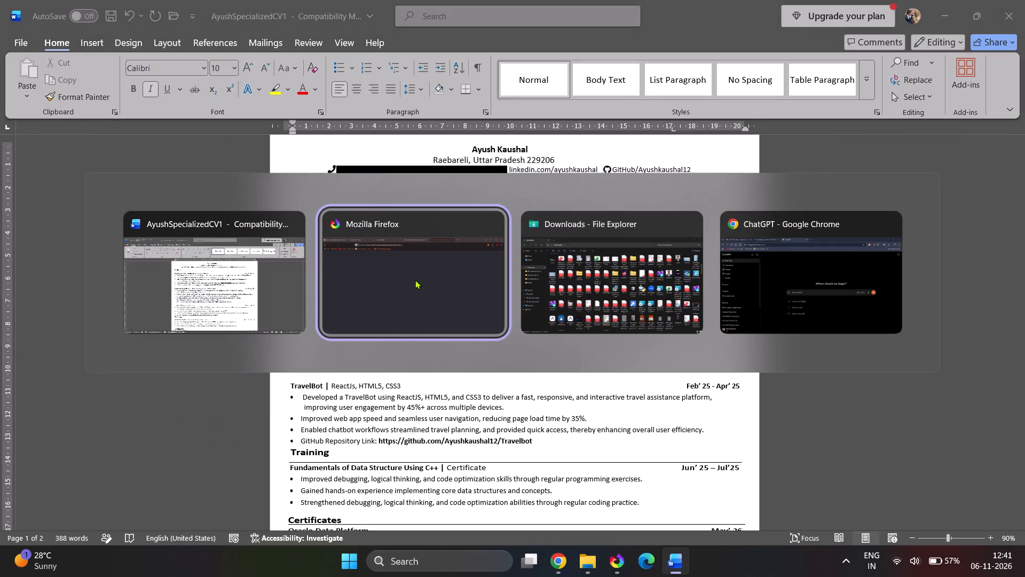
{"action": "key", "text": "alt+Tab"}
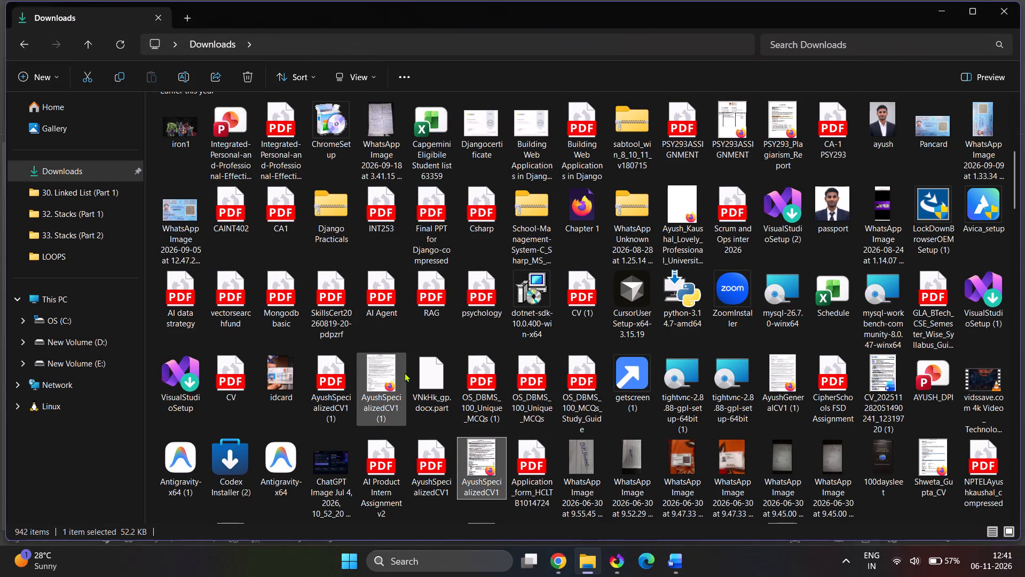
{"action": "left_click", "coordinate": [222, 383]}
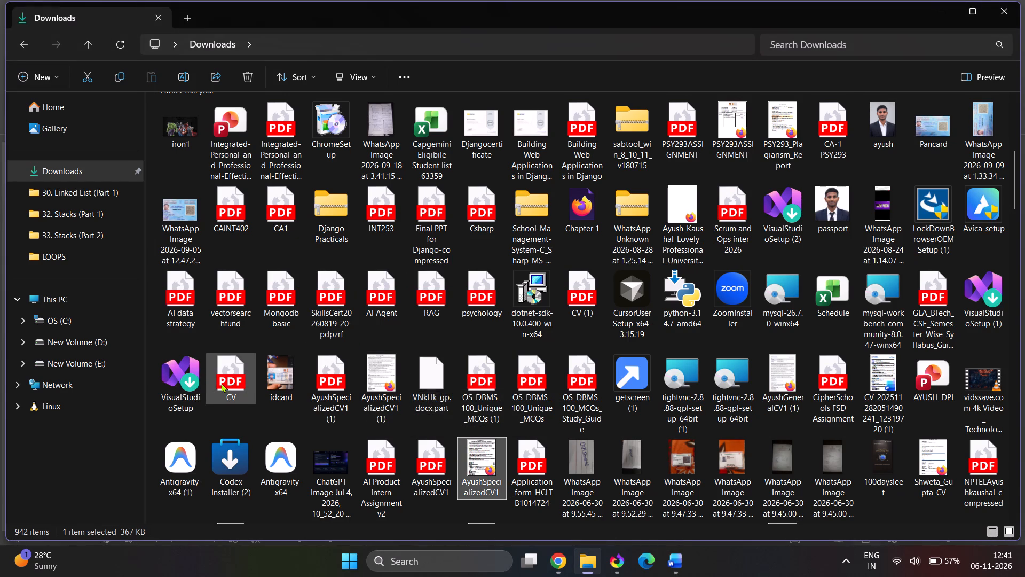
{"action": "double_click", "coordinate": [222, 383]}
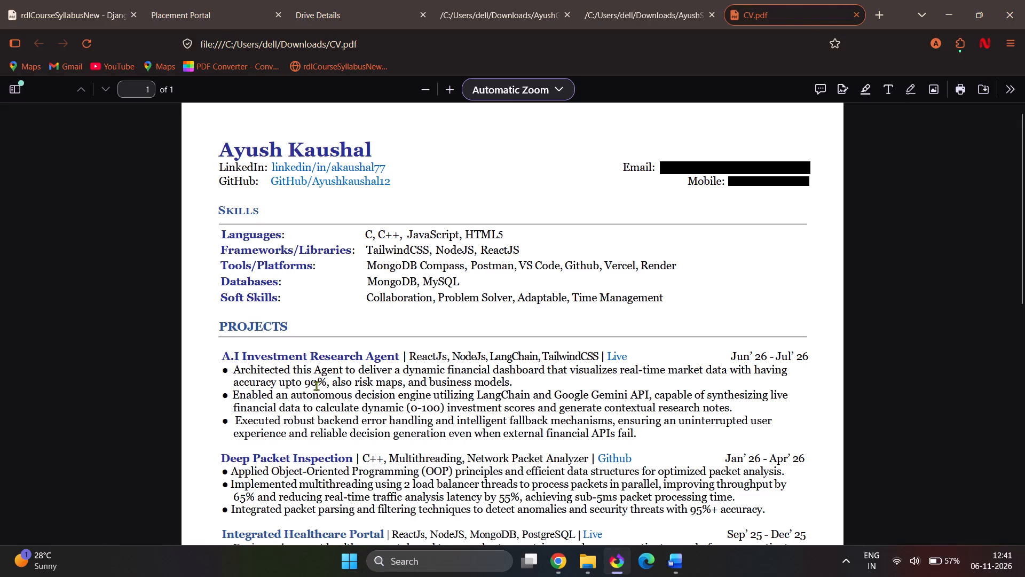
Look through the CV PDF's sections from Skills down to Education and return to its Projects section.
{"action": "scroll", "coordinate": [316, 386], "scroll_direction": "down", "scroll_amount": 1}
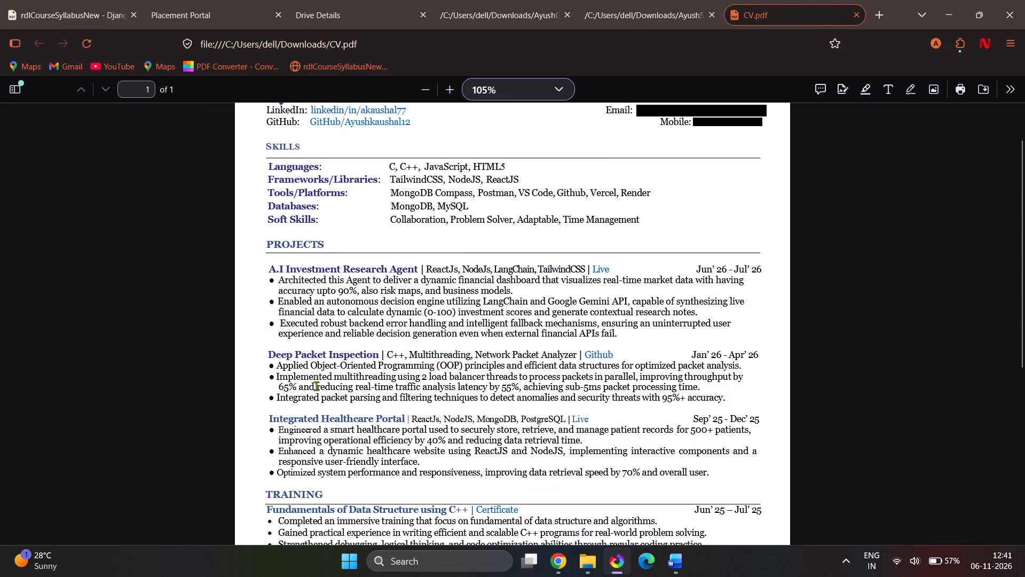
{"action": "scroll", "coordinate": [316, 386], "scroll_direction": "down", "scroll_amount": 4}
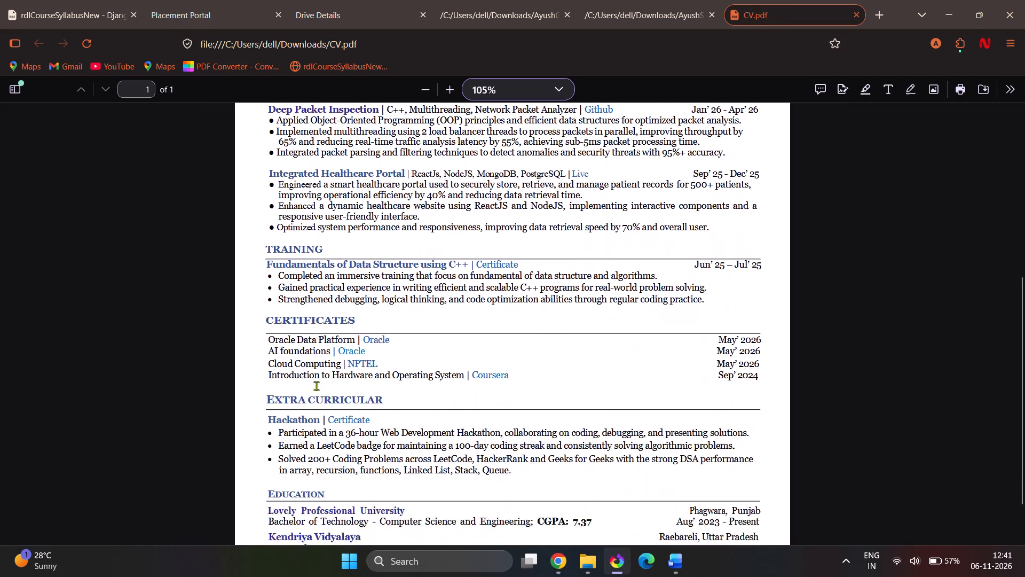
{"action": "scroll", "coordinate": [316, 386], "scroll_direction": "down", "scroll_amount": 2}
{"action": "scroll", "coordinate": [316, 386], "scroll_direction": "up", "scroll_amount": 2}
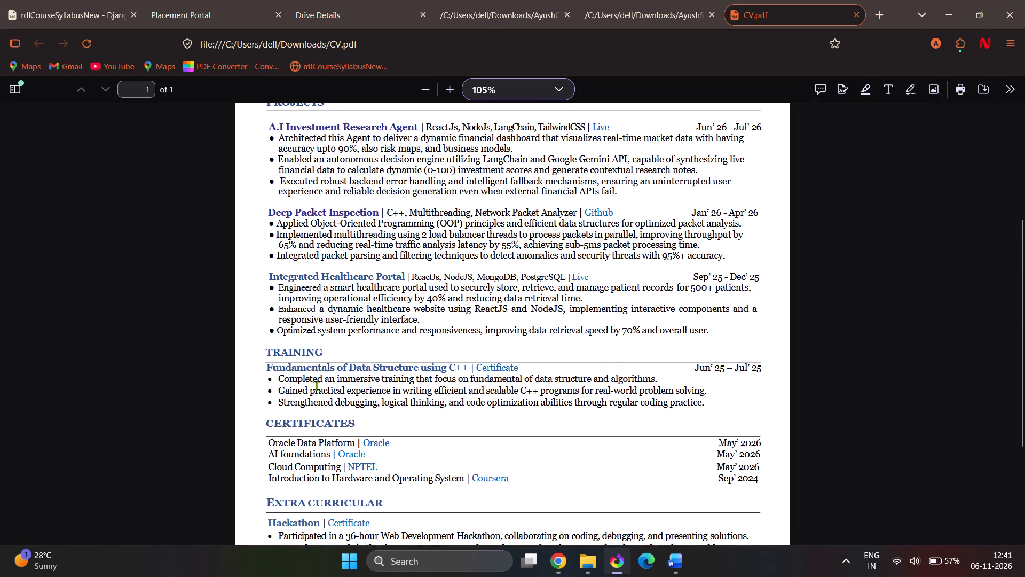
{"action": "scroll", "coordinate": [316, 386], "scroll_direction": "up", "scroll_amount": 3}
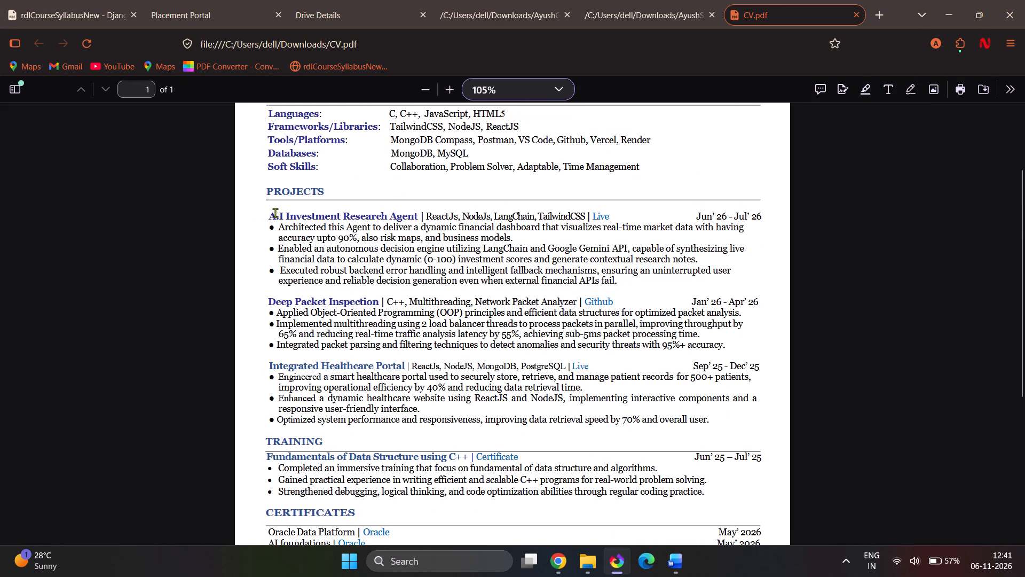
Copy the entire A.I Investment Research Agent project entry, including its heading, date and three bullets, from the CV PDF.
{"action": "left_click_drag", "start_coordinate": [266, 216], "coordinate": [628, 279]}
{"action": "left_click_drag", "start_coordinate": [628, 279], "coordinate": [609, 287]}
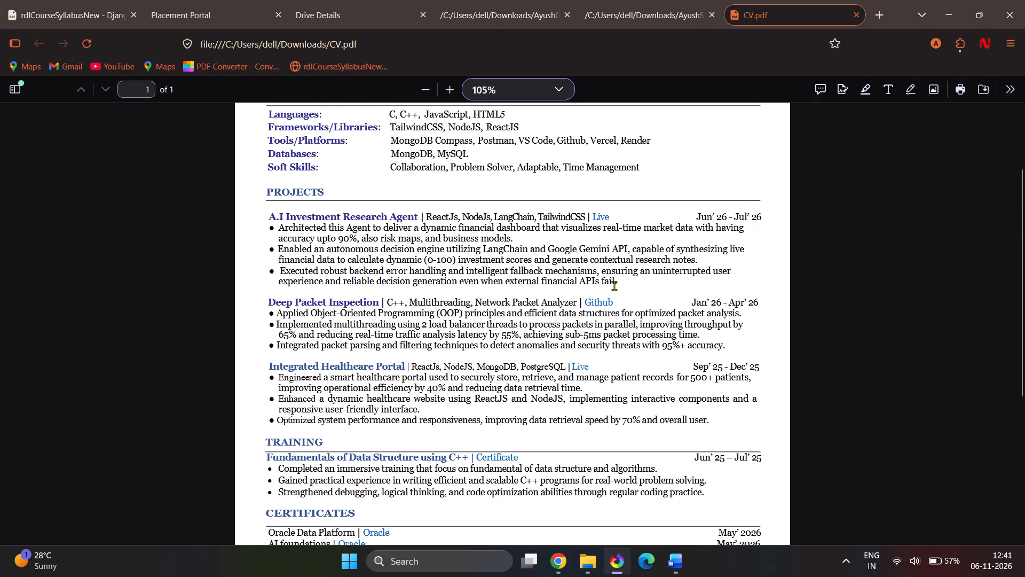
{"action": "left_click_drag", "start_coordinate": [614, 285], "coordinate": [599, 275]}
{"action": "left_click", "coordinate": [599, 275]}
{"action": "scroll", "coordinate": [599, 275], "scroll_direction": "down", "scroll_amount": 2}
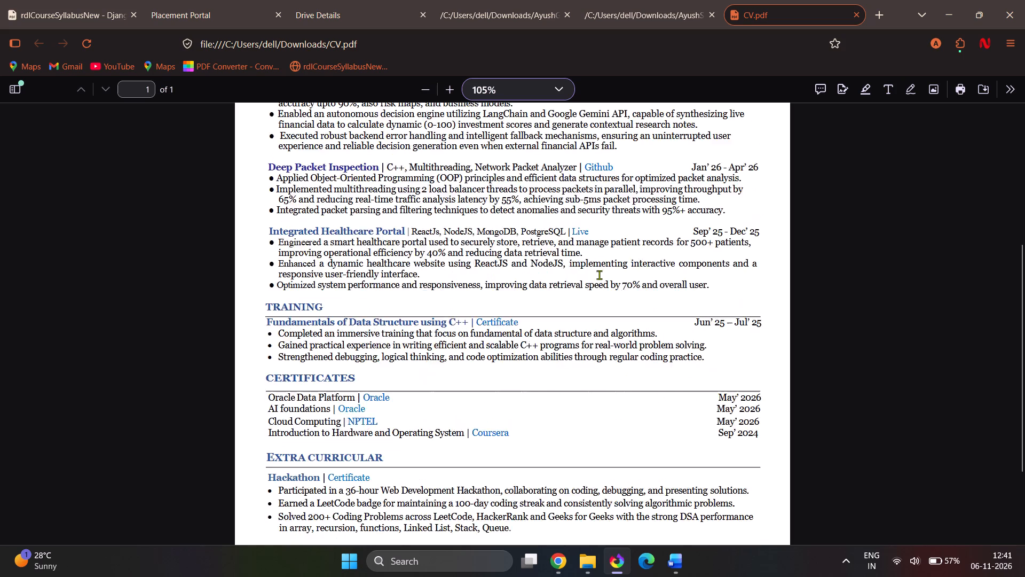
{"action": "scroll", "coordinate": [599, 275], "scroll_direction": "down", "scroll_amount": 1}
{"action": "scroll", "coordinate": [599, 275], "scroll_direction": "up", "scroll_amount": 4}
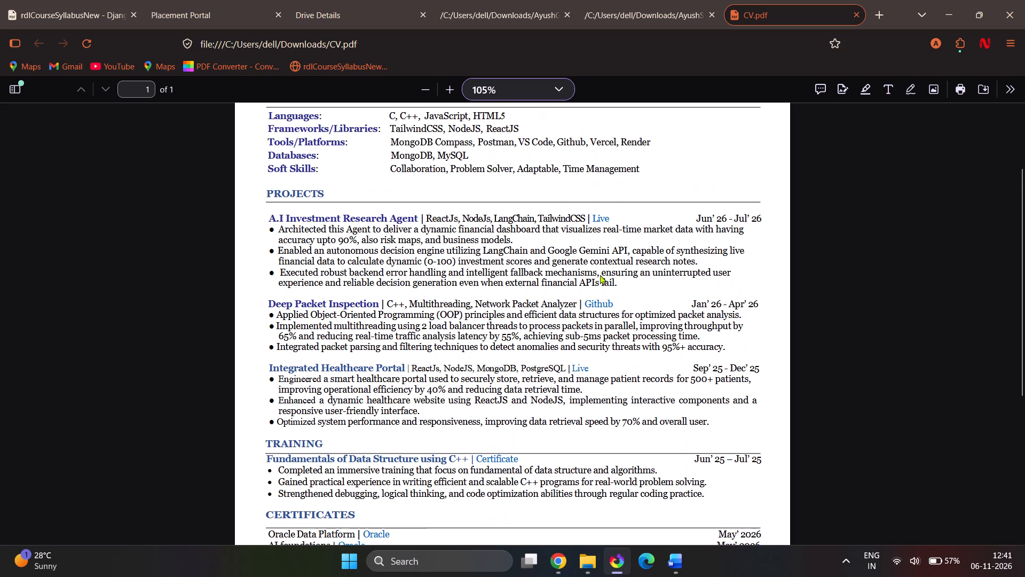
{"action": "left_click_drag", "start_coordinate": [616, 286], "coordinate": [358, 248]}
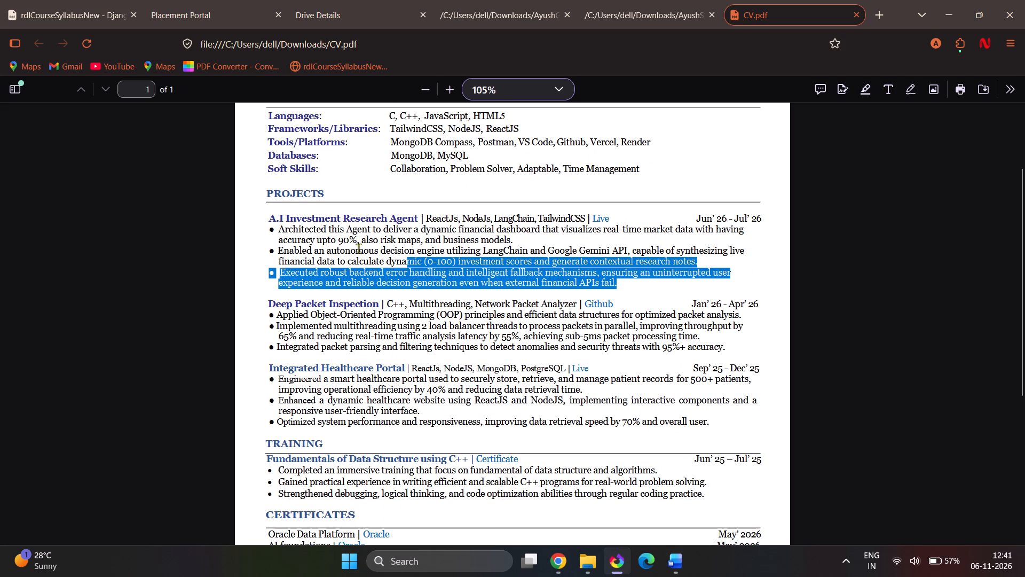
{"action": "left_click_drag", "start_coordinate": [358, 248], "coordinate": [247, 211]}
{"action": "key", "text": "c"}
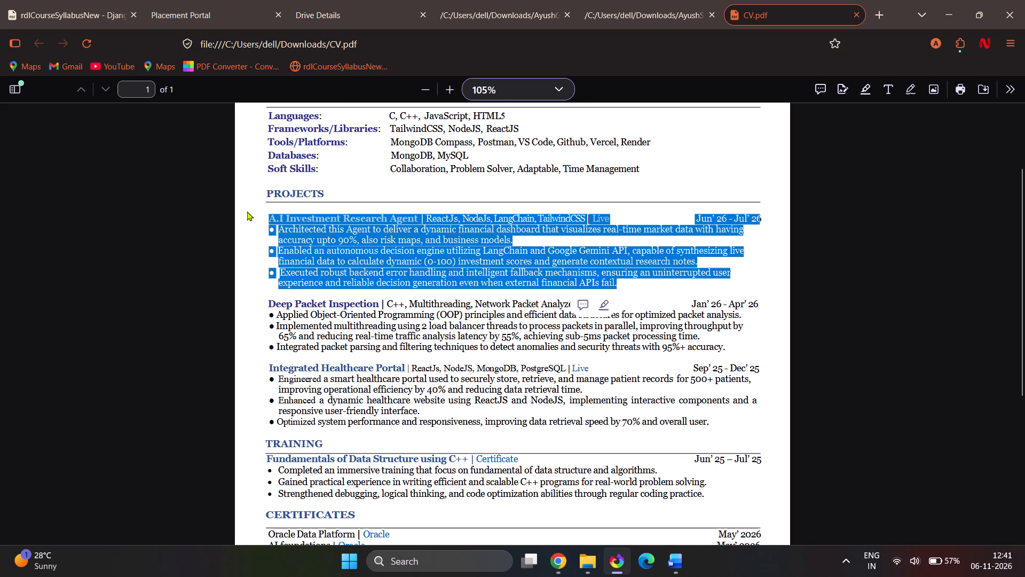
{"action": "key", "text": "ctrl+c"}
Switch to the AyushSpecializedCV1 Word document, delete the whole TravelBot project and leave a blank line before the Training heading.
{"action": "key", "text": "alt+Tab"}
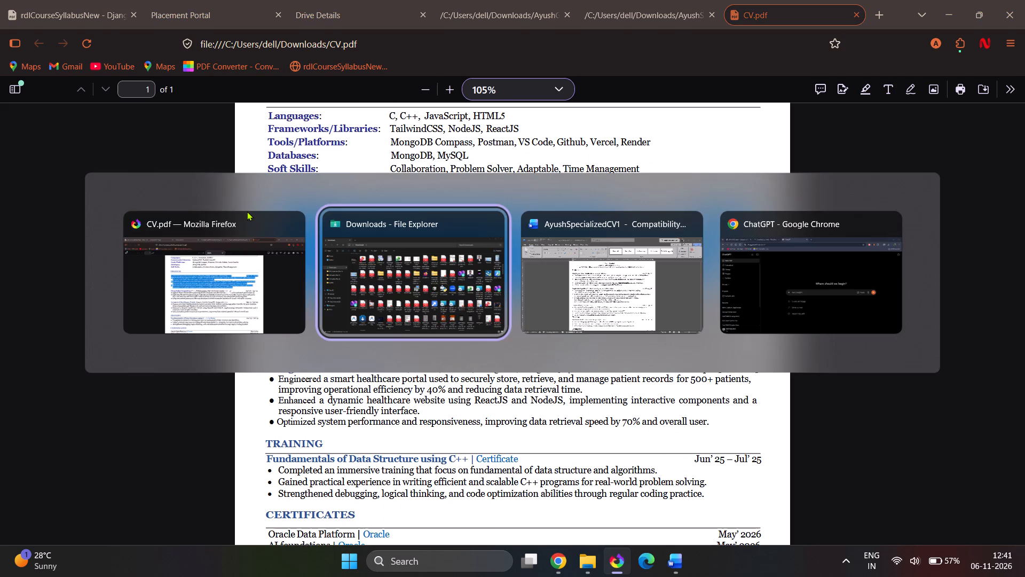
{"action": "key", "text": "alt+Tab"}
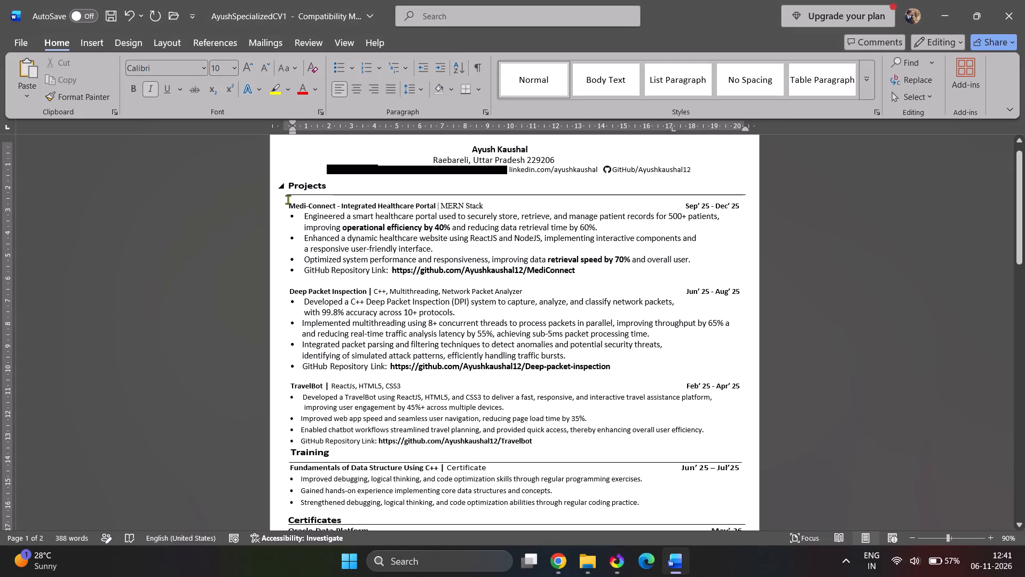
{"action": "left_click", "coordinate": [537, 440]}
{"action": "left_click_drag", "start_coordinate": [537, 440], "coordinate": [475, 425]}
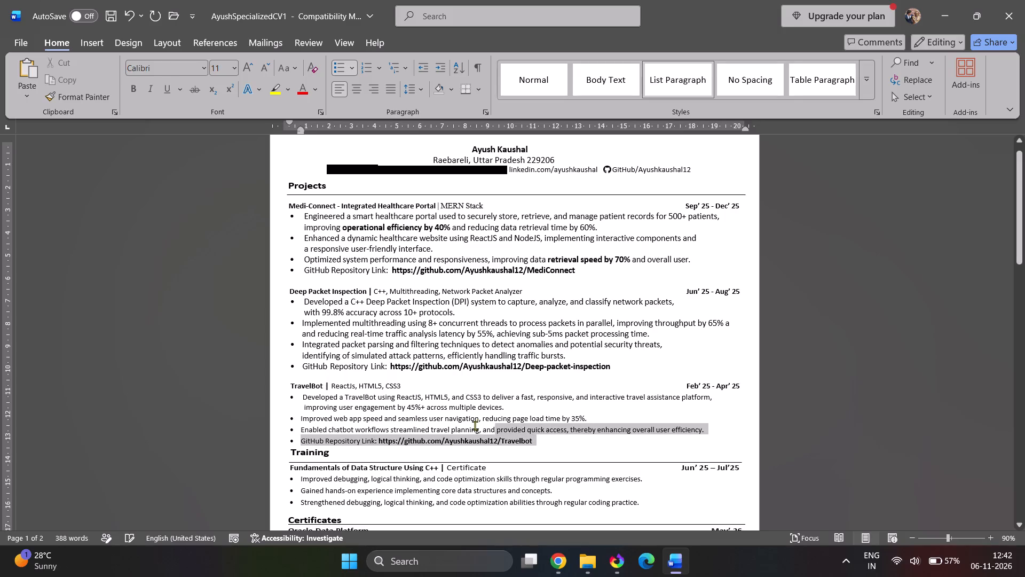
{"action": "left_click_drag", "start_coordinate": [475, 425], "coordinate": [291, 389]}
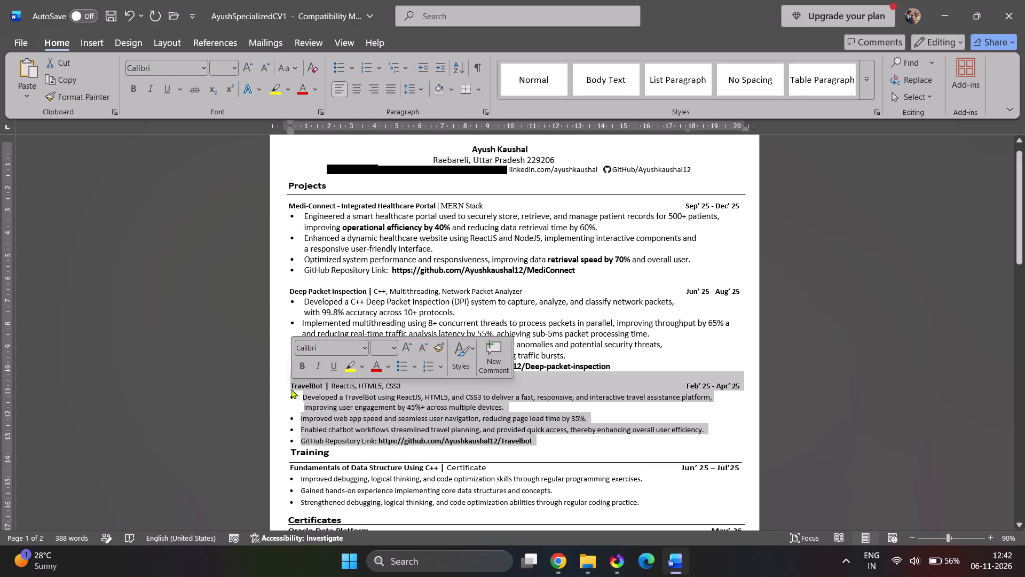
{"action": "key", "text": "BackSpace"}
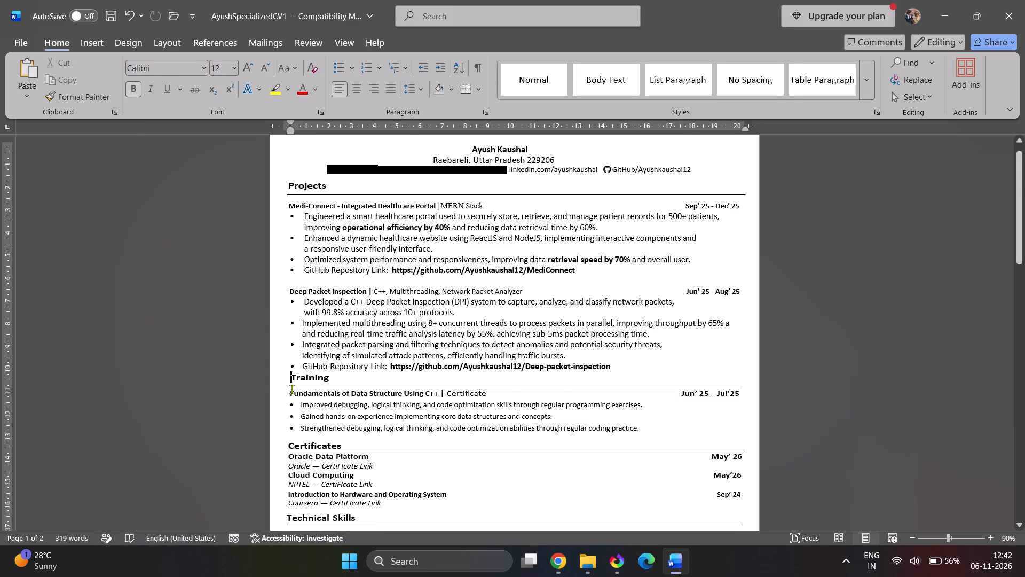
{"action": "key", "text": "Return"}
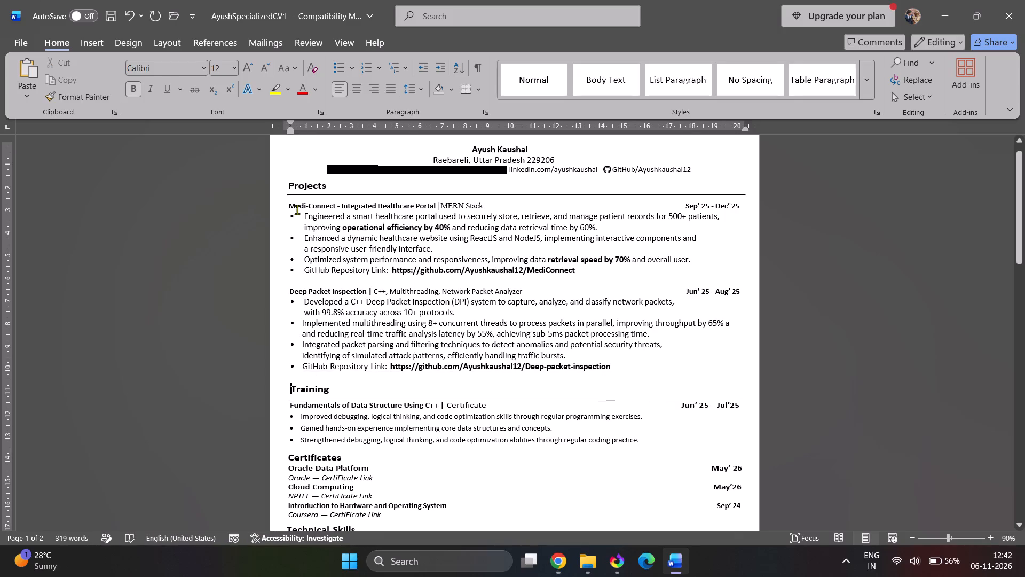
Paste the copied A.I Investment Research Agent entry on a new line above Medi-Connect as the first project.
{"action": "left_click", "coordinate": [288, 199]}
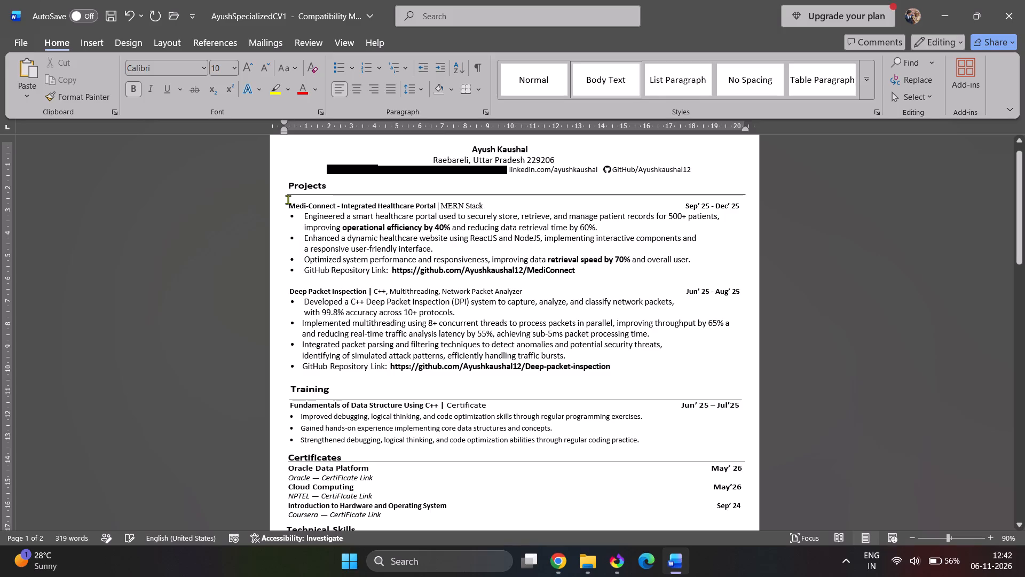
{"action": "left_click", "coordinate": [287, 205]}
{"action": "key", "text": "Return"}
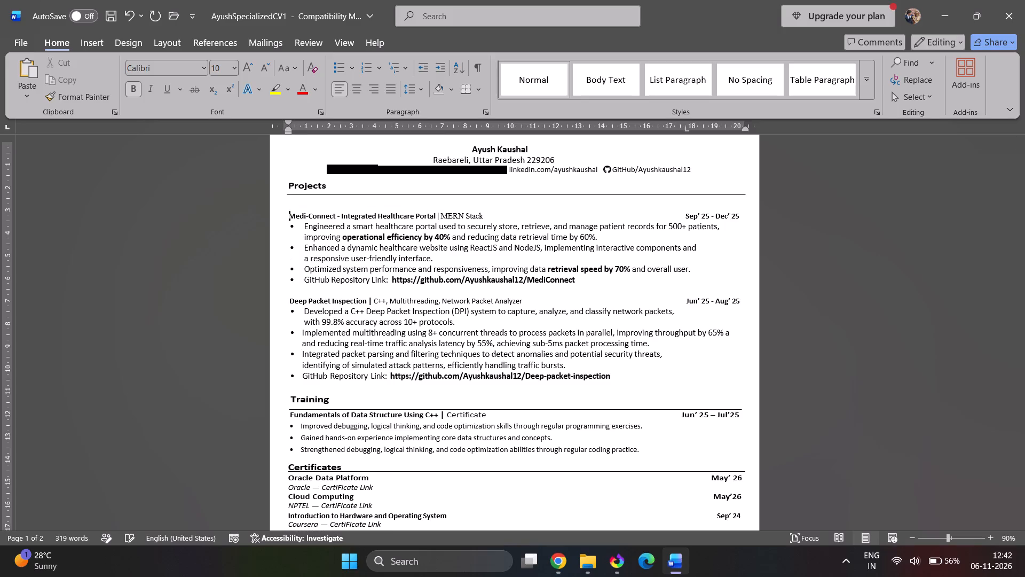
{"action": "double_click", "coordinate": [292, 202]}
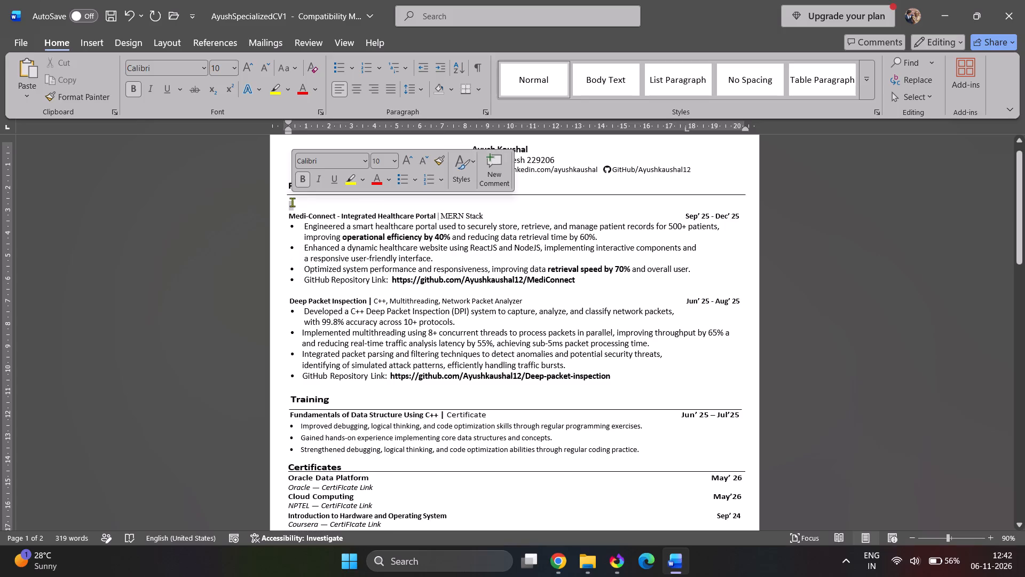
{"action": "left_click", "coordinate": [292, 202]}
{"action": "key", "text": "ctrl+v"}
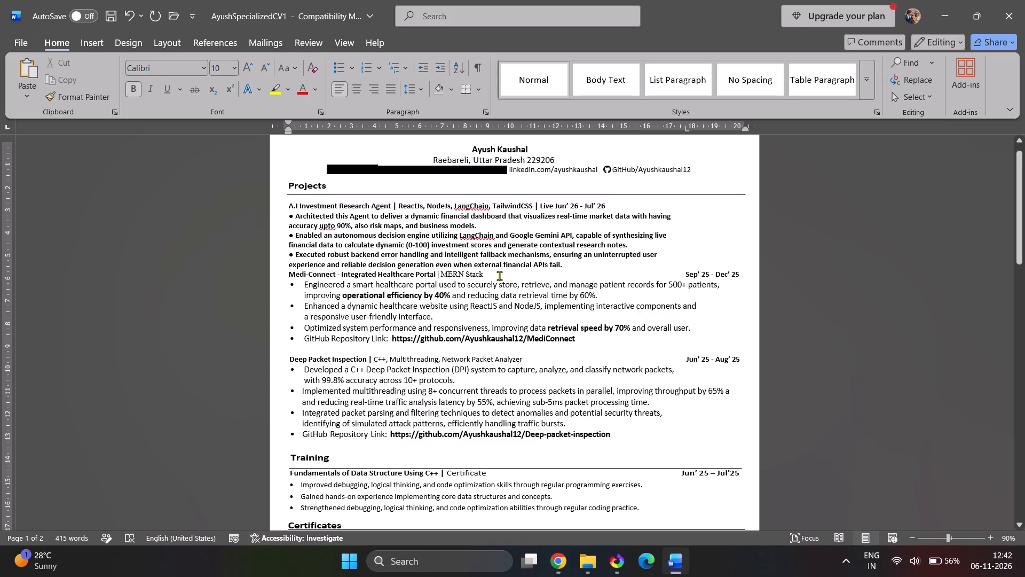
Space the date Jun' 26 - Jul' 26 away from the A.I Investment Research Agent title out to the page's right margin.
{"action": "left_click", "coordinate": [554, 206]}
{"action": "key", "text": "space"}
{"action": "key", "text": "space"}
{"action": "key", "text": "space"}
{"action": "key", "text": "space"}
{"action": "key", "text": "space"}
{"action": "key", "text": "space"}
{"action": "key", "text": "space"}
{"action": "key", "text": "space"}
{"action": "key", "text": "space"}
{"action": "key", "text": "space"}
{"action": "key", "text": "space"}
{"action": "key", "text": "space"}
{"action": "key", "text": "space"}
{"action": "key", "text": "space"}
{"action": "key", "text": "space"}
{"action": "key", "text": "space"}
{"action": "key", "text": "space"}
{"action": "key", "text": "space"}
{"action": "key", "text": "space"}
{"action": "key", "text": "space"}
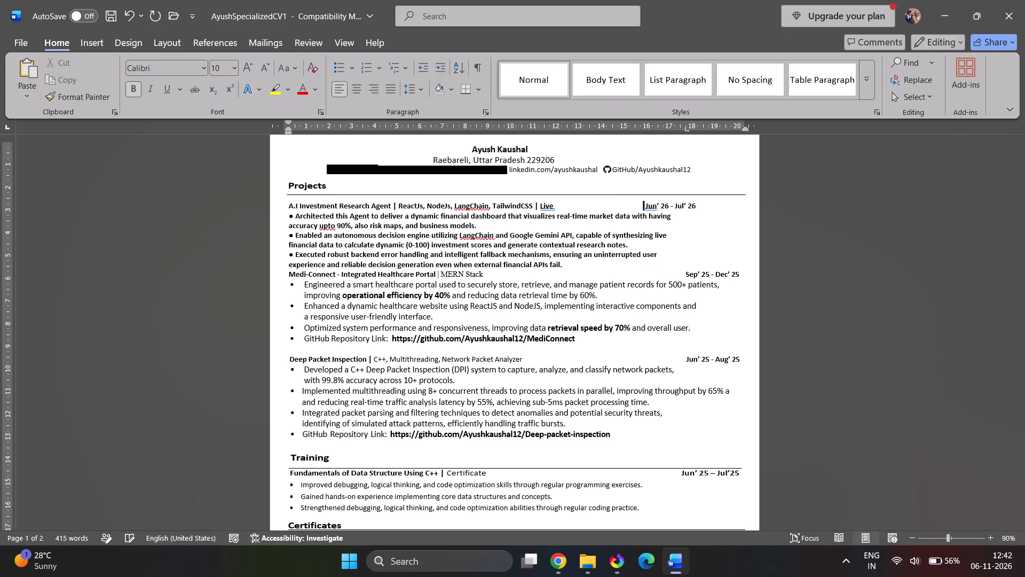
{"action": "key", "text": "space"}
{"action": "key", "text": "space"}
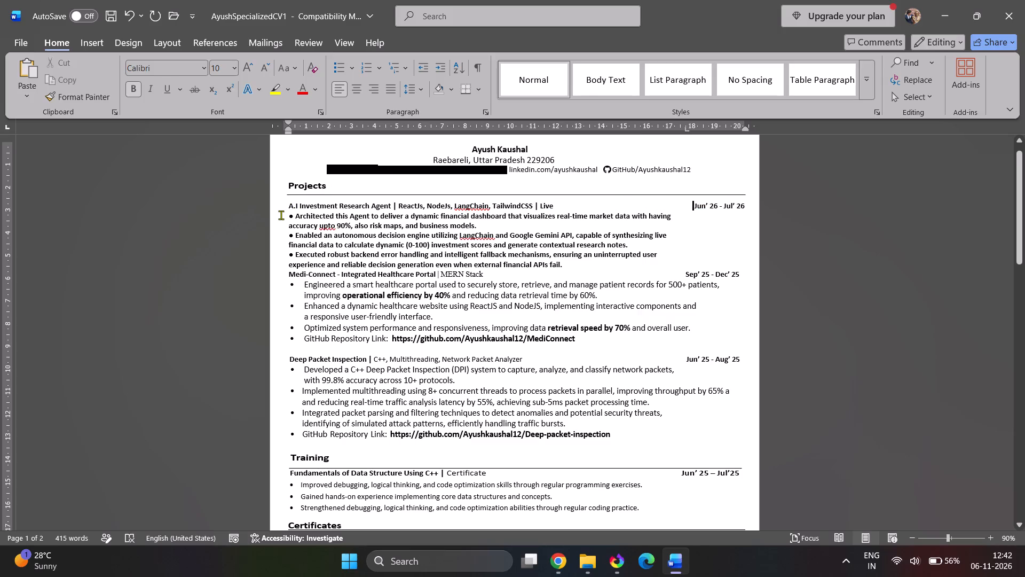
Remove the bold formatting from the three description bullets of the A.I Investment Research Agent project.
{"action": "left_click_drag", "start_coordinate": [281, 215], "coordinate": [566, 262]}
{"action": "left_click", "coordinate": [581, 238]}
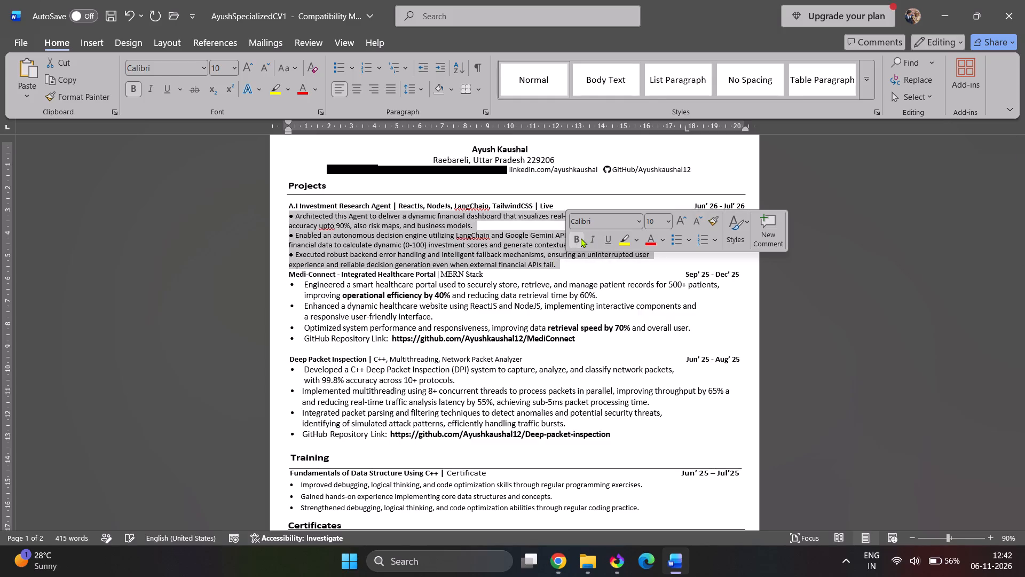
Compare the bullet text with Medi-Connect's and set the A.I Investment Research Agent bullets to font size 11.
{"action": "left_click", "coordinate": [398, 283]}
{"action": "left_click_drag", "start_coordinate": [398, 283], "coordinate": [420, 284]}
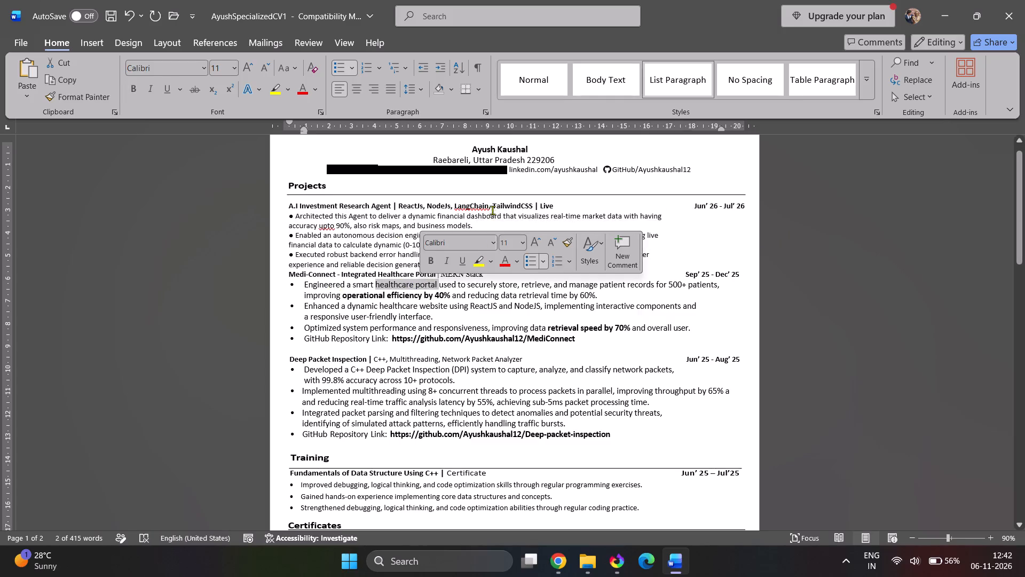
{"action": "double_click", "coordinate": [446, 217]}
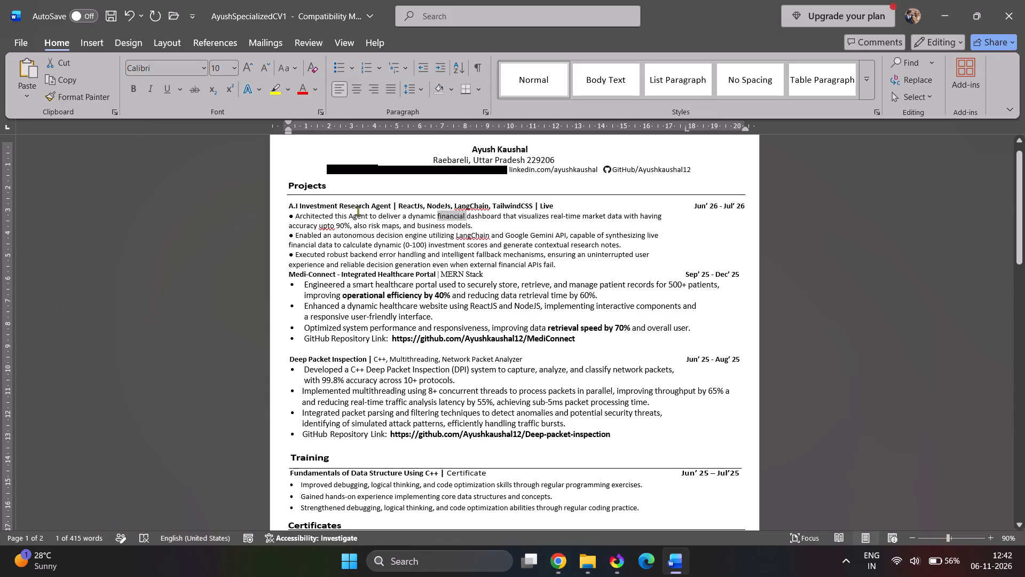
{"action": "left_click_drag", "start_coordinate": [288, 218], "coordinate": [542, 270]}
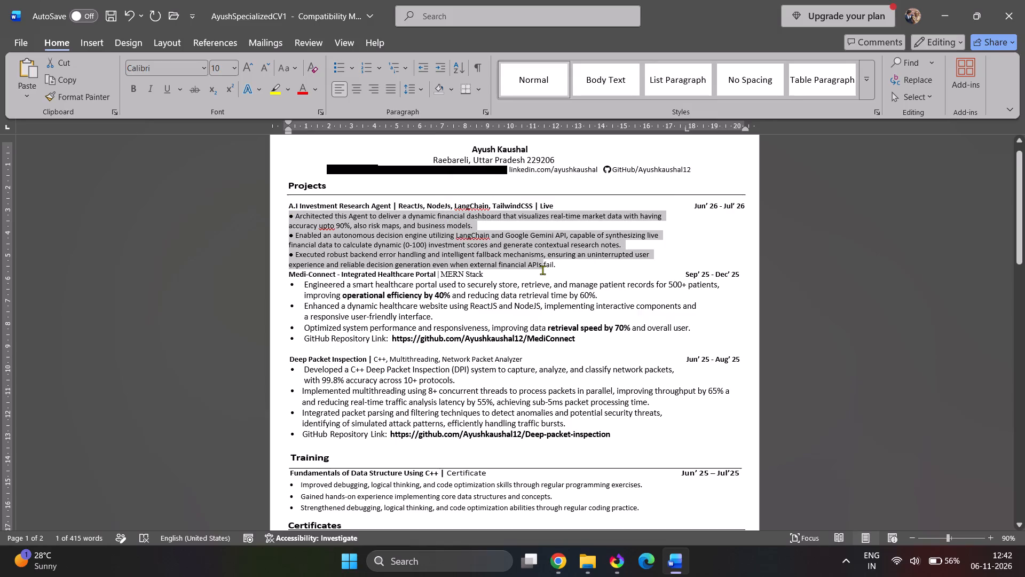
{"action": "left_click_drag", "start_coordinate": [542, 270], "coordinate": [561, 261]}
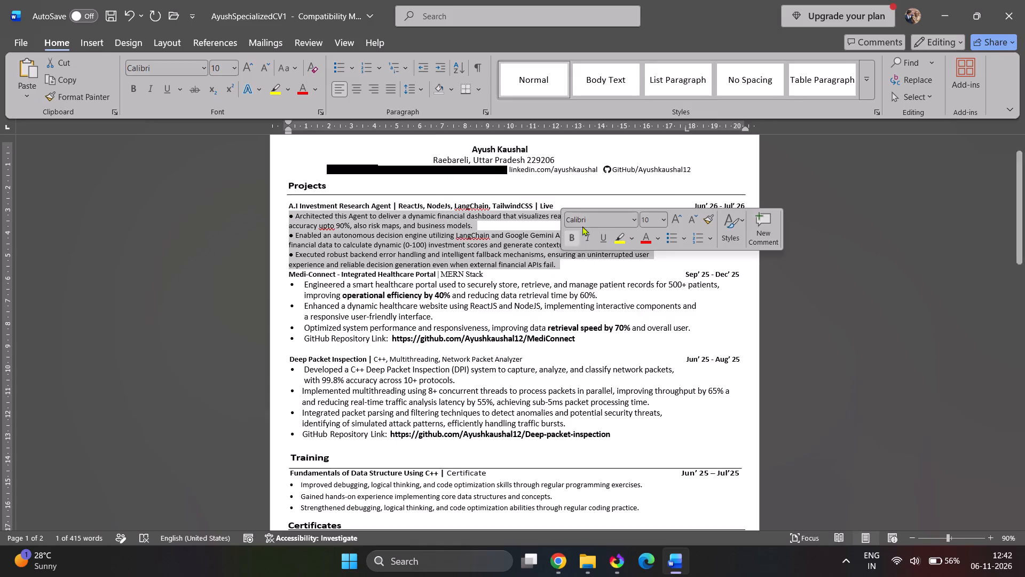
{"action": "left_click", "coordinate": [653, 217]}
{"action": "type", "text": "11"}
{"action": "key", "text": "Return"}
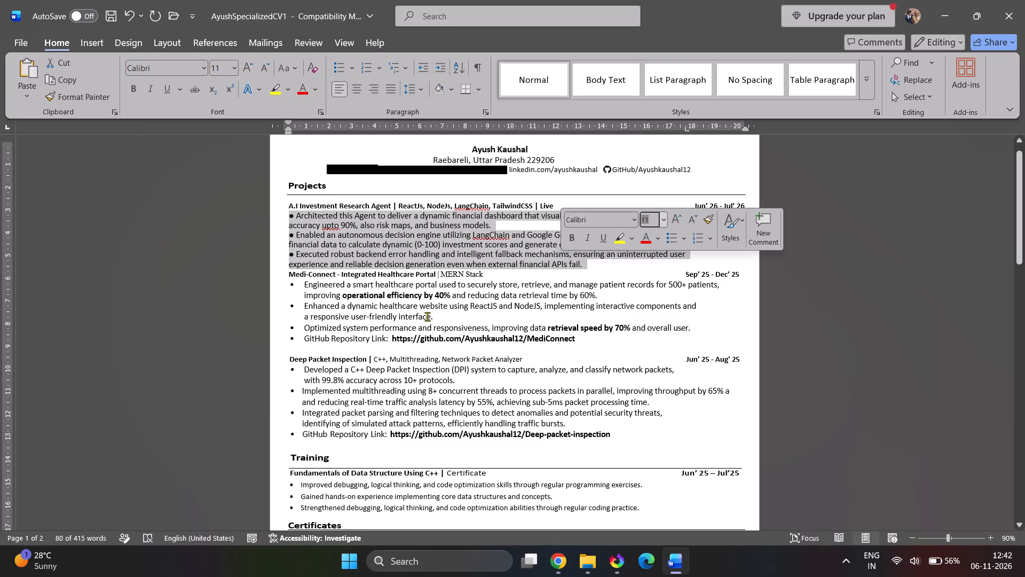
{"action": "double_click", "coordinate": [456, 301]}
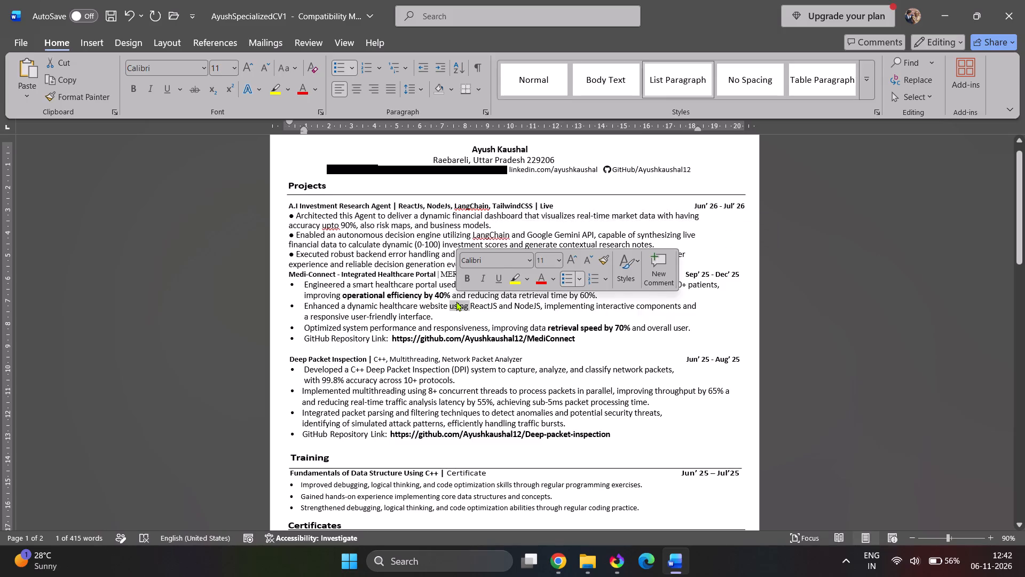
{"action": "left_click", "coordinate": [359, 260]}
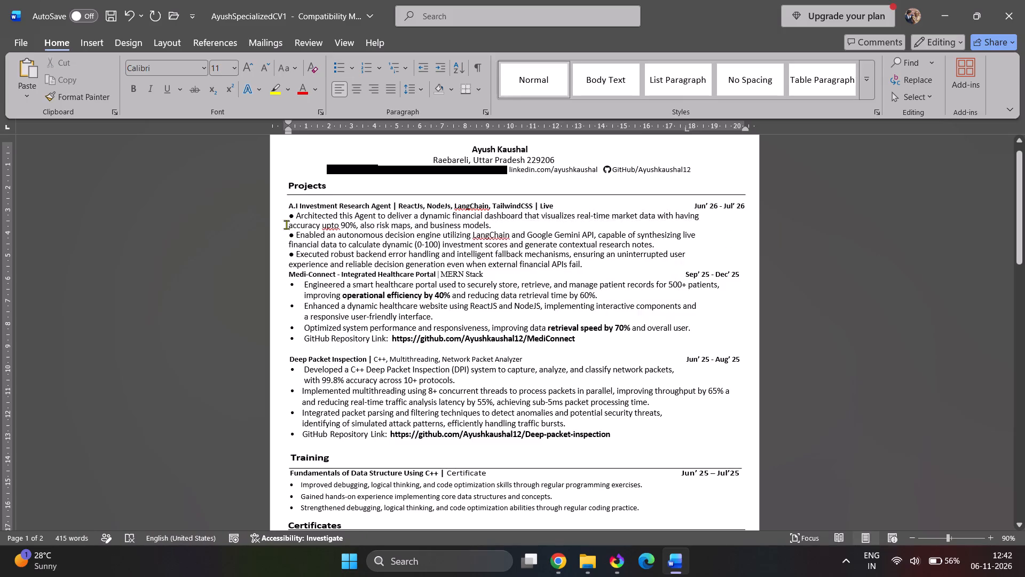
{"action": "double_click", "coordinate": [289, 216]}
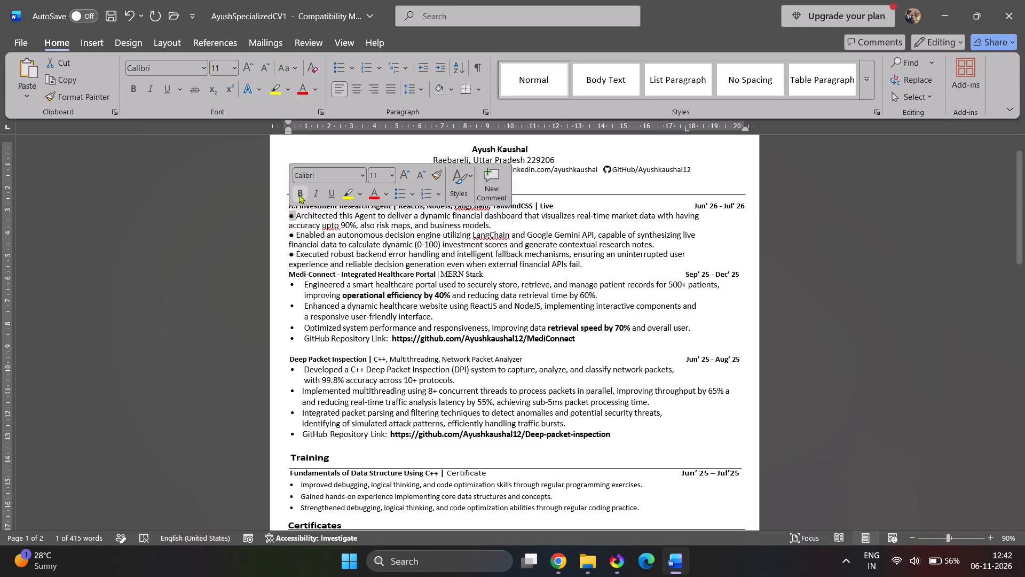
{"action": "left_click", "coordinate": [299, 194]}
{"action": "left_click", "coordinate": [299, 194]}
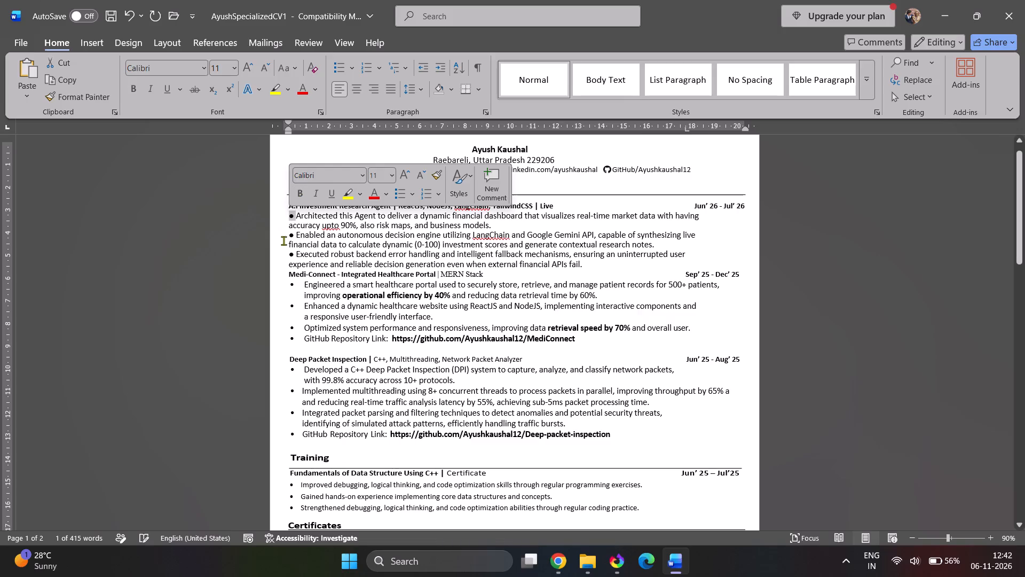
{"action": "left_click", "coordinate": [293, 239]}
Add two spaces between the first A.I Investment Research Agent bullet mark and its text, keeping the mark flush with the left margin.
{"action": "left_click", "coordinate": [284, 214]}
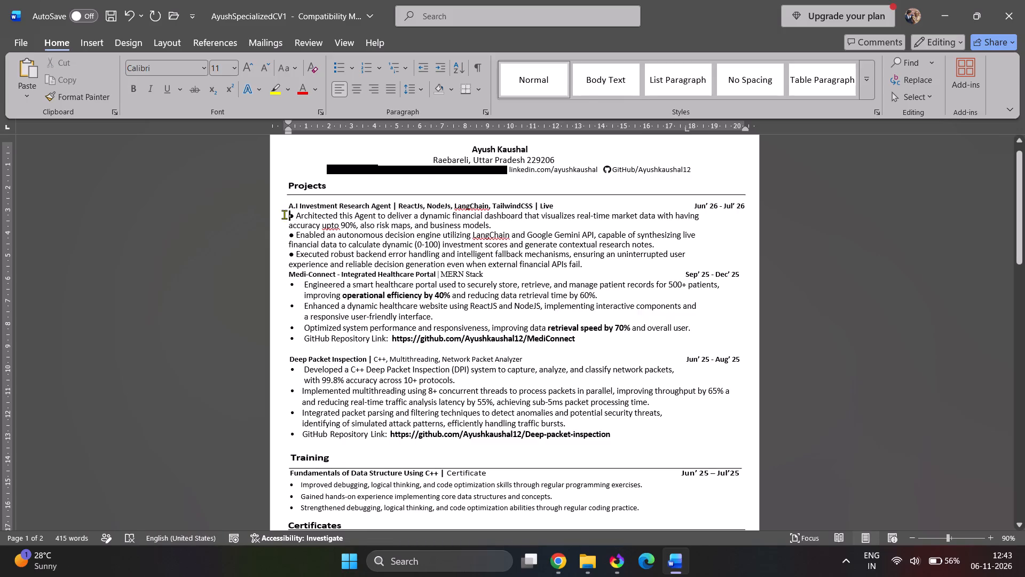
{"action": "key", "text": "space"}
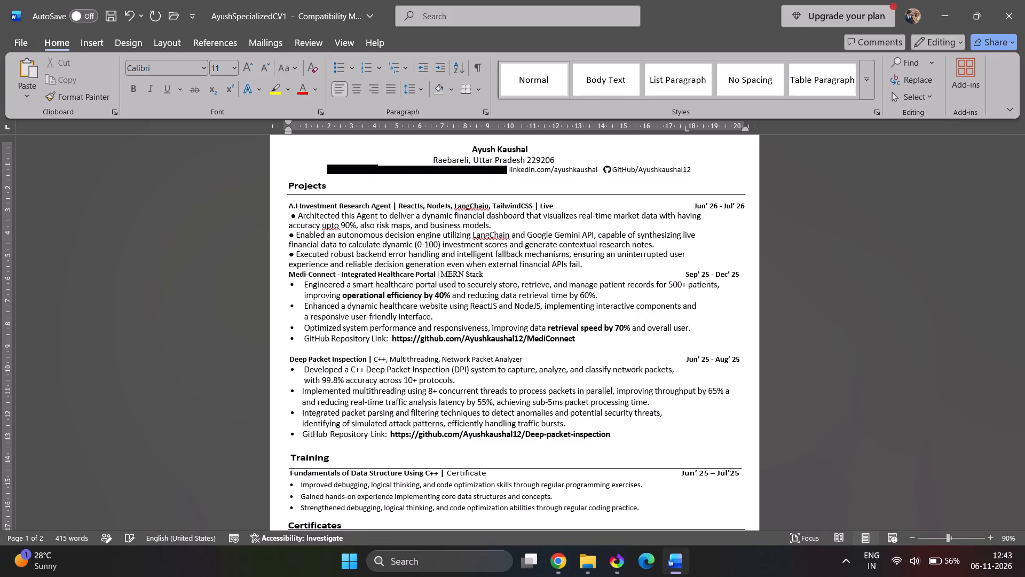
{"action": "key", "text": "space"}
{"action": "key", "text": "space"}
{"action": "key", "text": "space"}
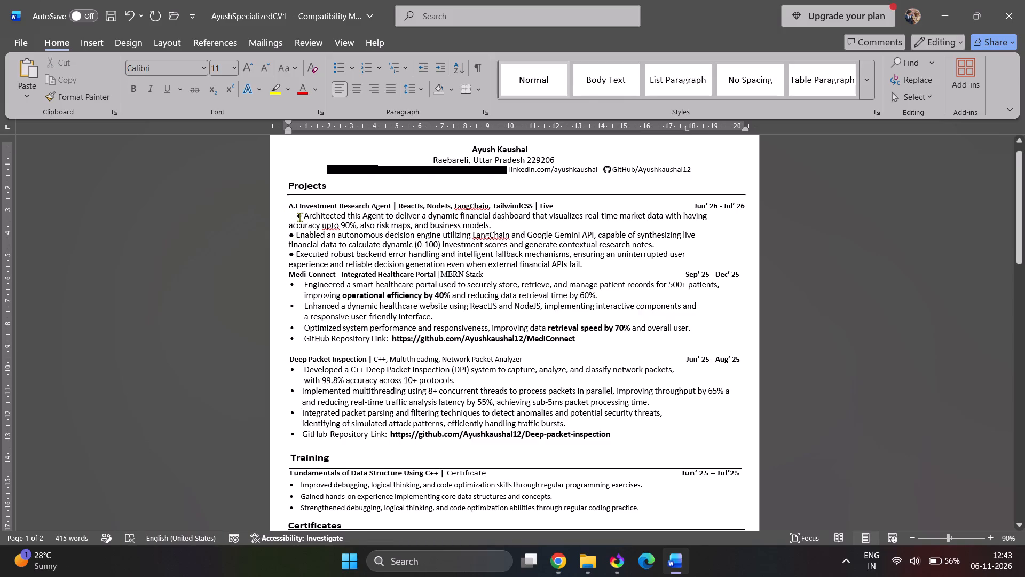
{"action": "left_click", "coordinate": [299, 217]}
{"action": "left_click", "coordinate": [299, 217]}
{"action": "key", "text": "space"}
{"action": "key", "text": "space"}
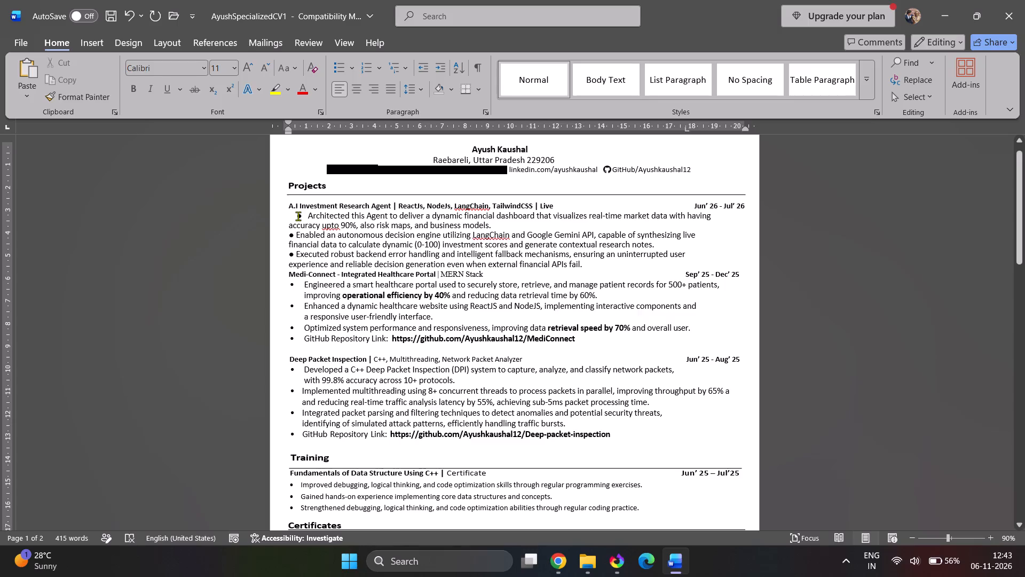
{"action": "left_click", "coordinate": [298, 216]}
{"action": "key", "text": "BackSpace"}
{"action": "key", "text": "BackSpace"}
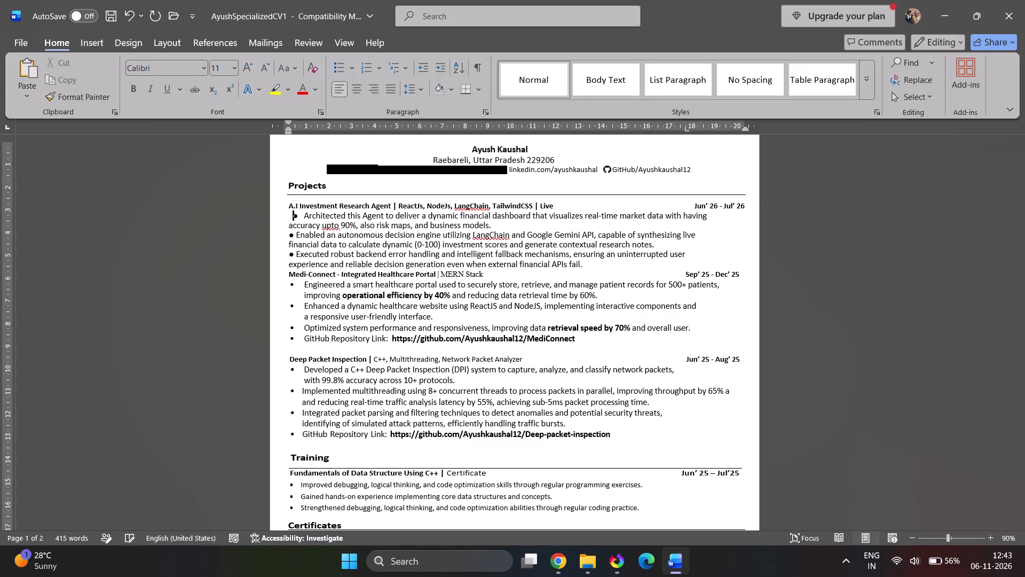
{"action": "key", "text": "BackSpace"}
{"action": "key", "text": "BackSpace"}
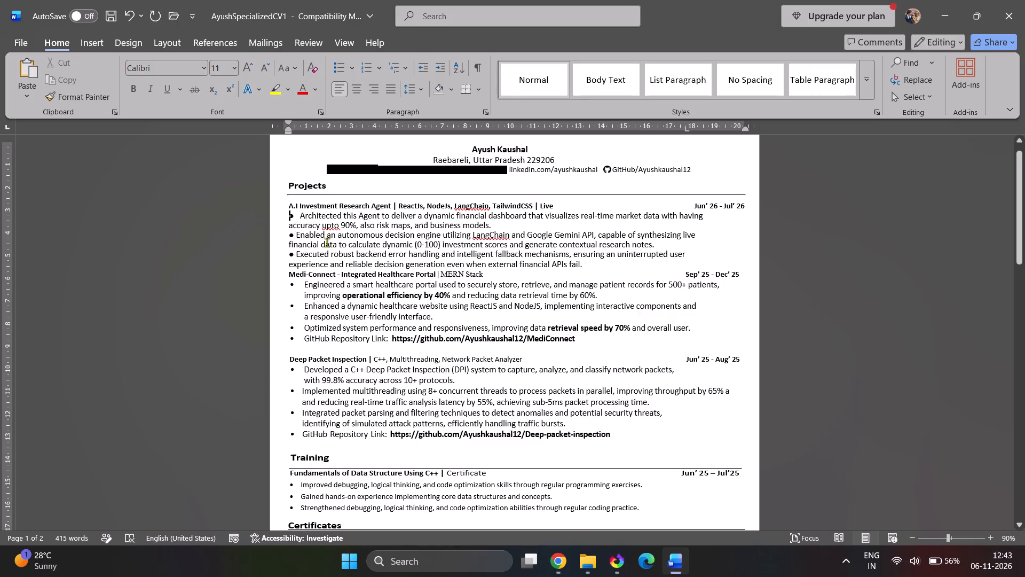
Space the second bullet's text four spaces further from its mark and indent its wrapped line "financial data to calculate" beneath it.
{"action": "left_click", "coordinate": [298, 232]}
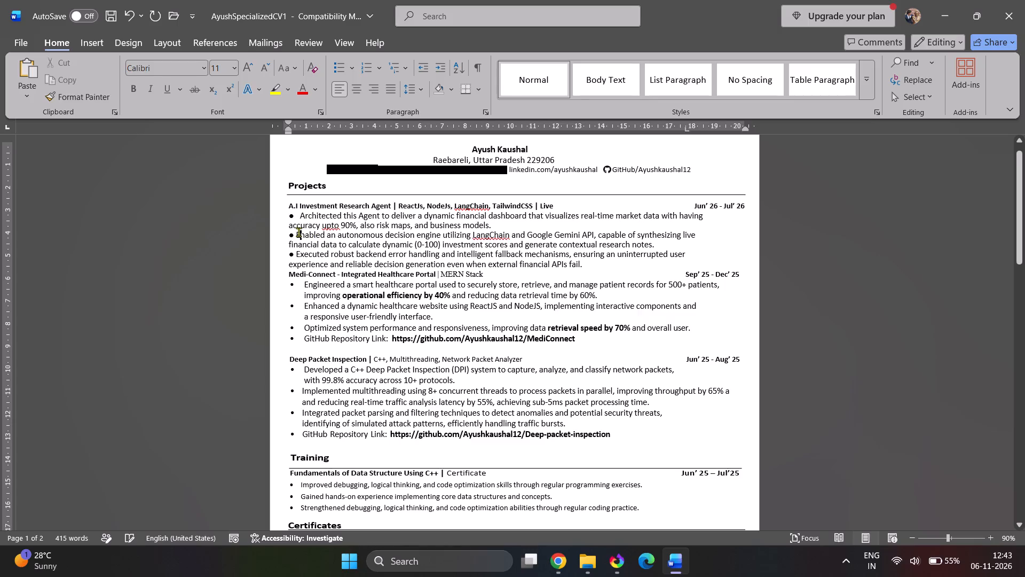
{"action": "left_click", "coordinate": [294, 235]}
{"action": "key", "text": "space"}
{"action": "key", "text": "space"}
{"action": "key", "text": "space"}
{"action": "key", "text": "space"}
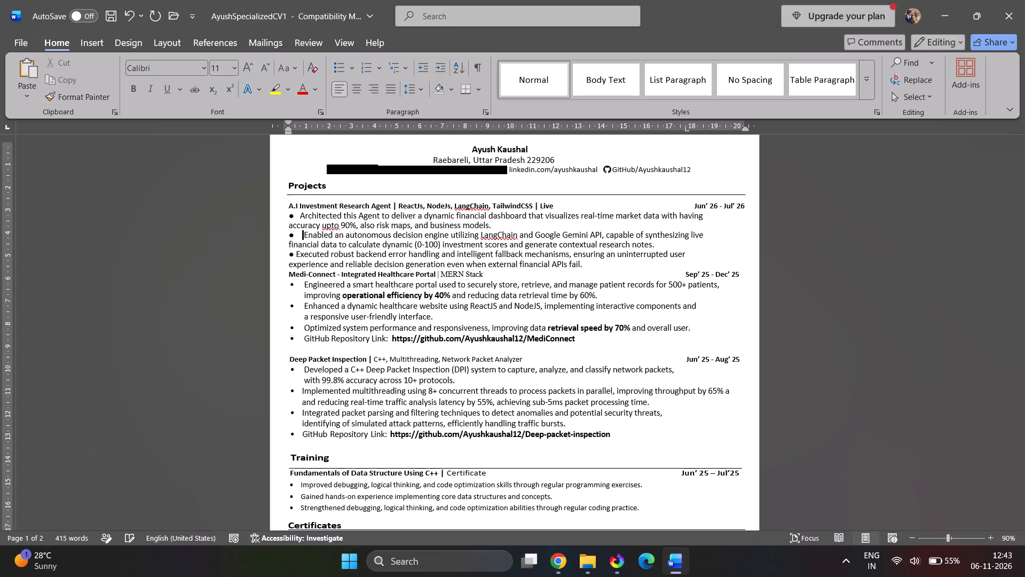
{"action": "left_click", "coordinate": [286, 246]}
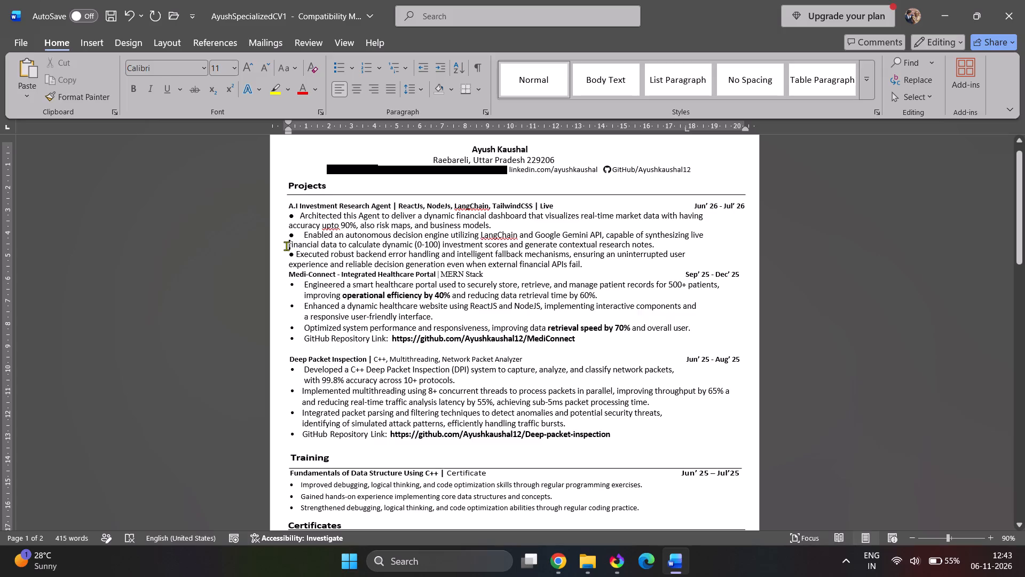
{"action": "key", "text": "space"}
{"action": "key", "text": "space"}
{"action": "key", "text": "space"}
{"action": "key", "text": "space"}
{"action": "key", "text": "space"}
{"action": "key", "text": "space"}
{"action": "key", "text": "space"}
{"action": "key", "text": "space"}
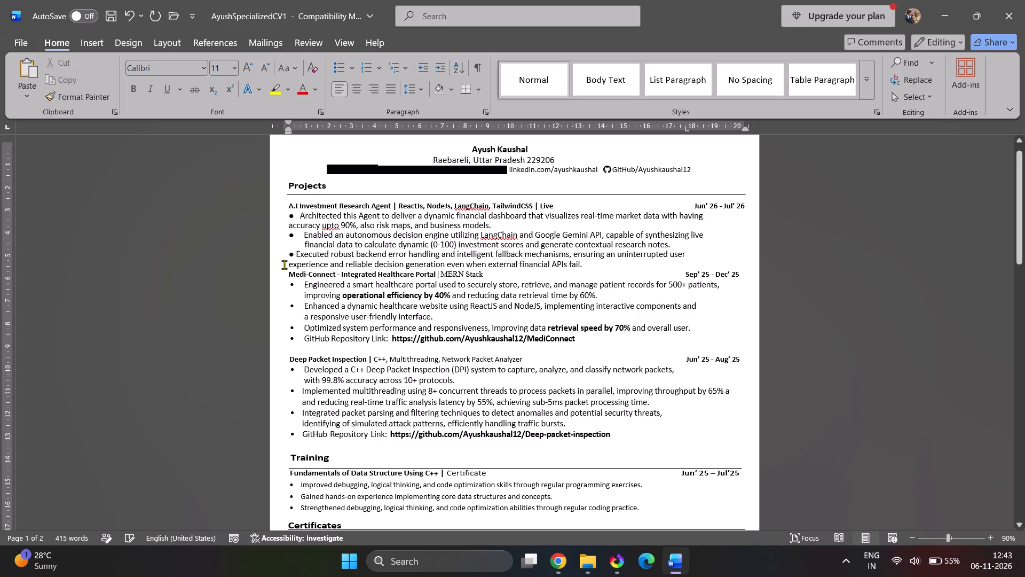
Space the third bullet's text, "Executed robust backend error handling", four spaces further from its bullet mark.
{"action": "left_click", "coordinate": [295, 254]}
{"action": "key", "text": "space"}
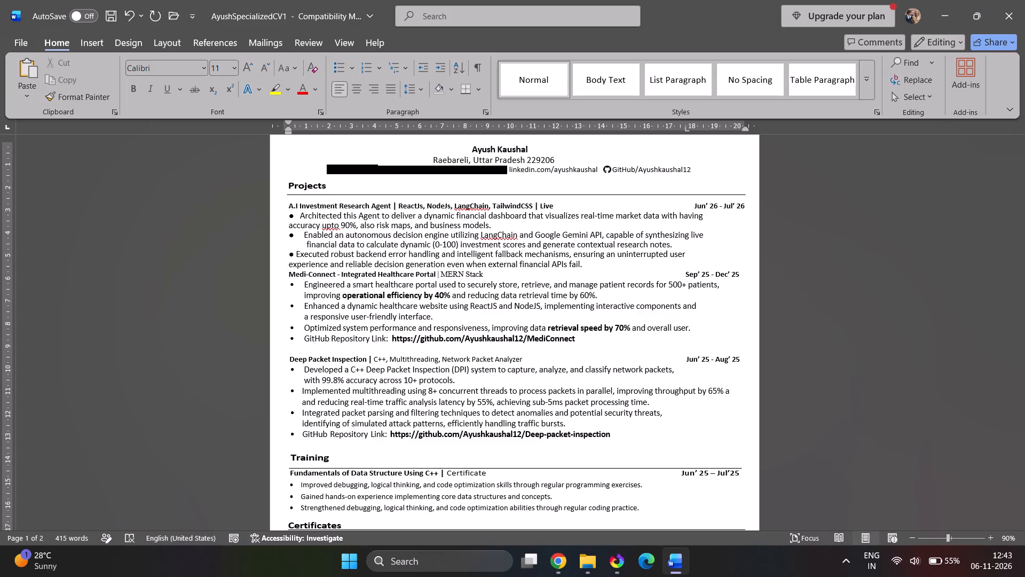
{"action": "left_click", "coordinate": [295, 254]}
{"action": "key", "text": "space"}
{"action": "key", "text": "space"}
{"action": "key", "text": "space"}
{"action": "key", "text": "space"}
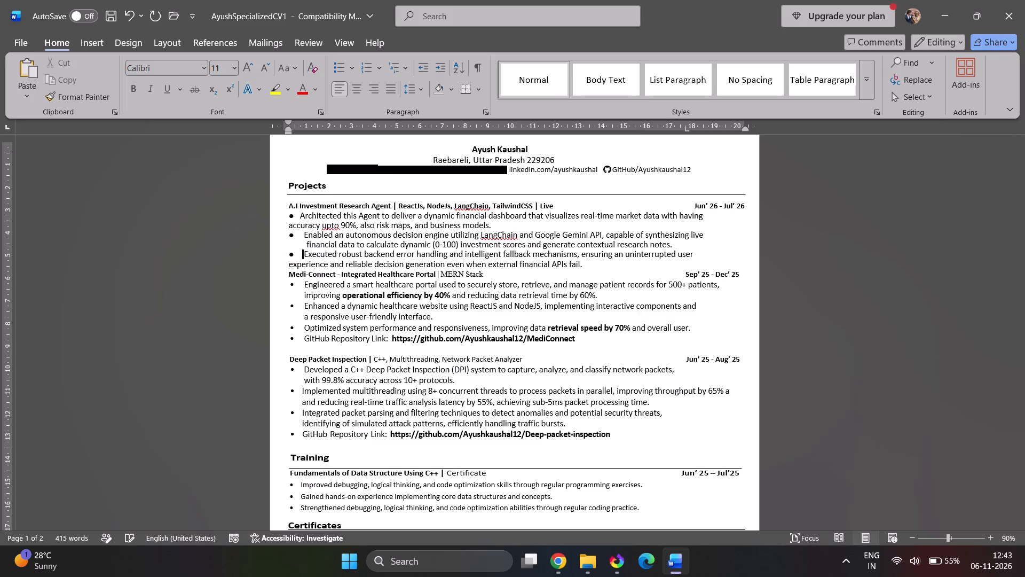
Remove the extra space before "financial data" in the second bullet's wrapped line.
{"action": "left_click", "coordinate": [305, 244]}
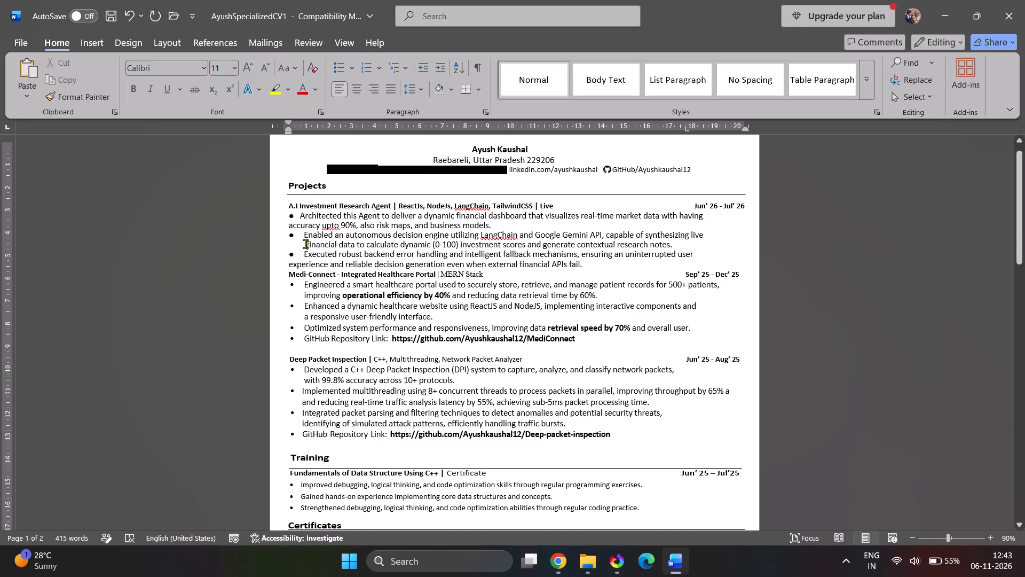
{"action": "key", "text": "BackSpace"}
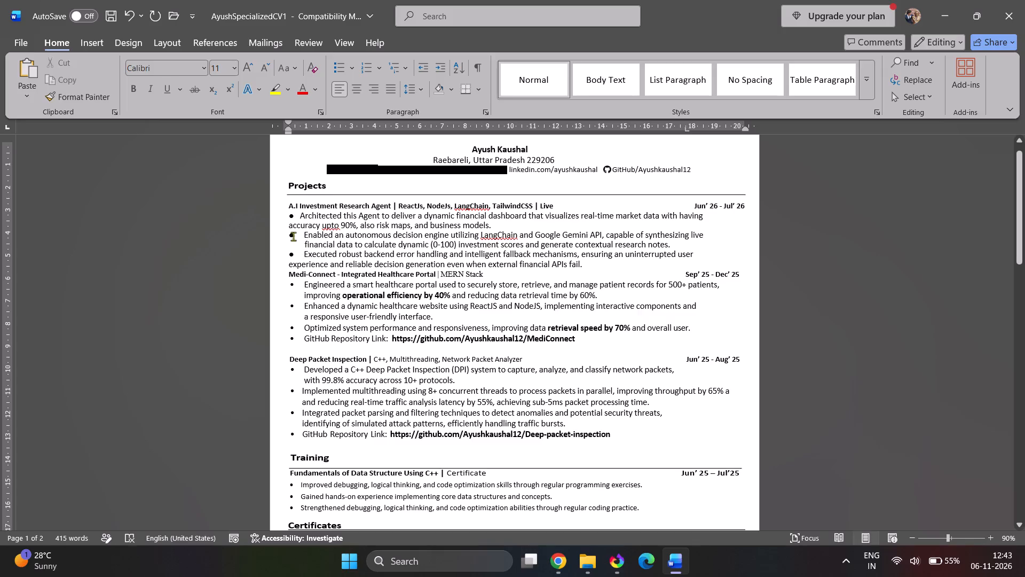
Indent the first bullet's wrapped line "accuracy upto 90%" and add two spaces before "Architected" to align with the second bullet.
{"action": "left_click", "coordinate": [290, 227]}
{"action": "key", "text": "space"}
{"action": "key", "text": "space"}
{"action": "key", "text": "space"}
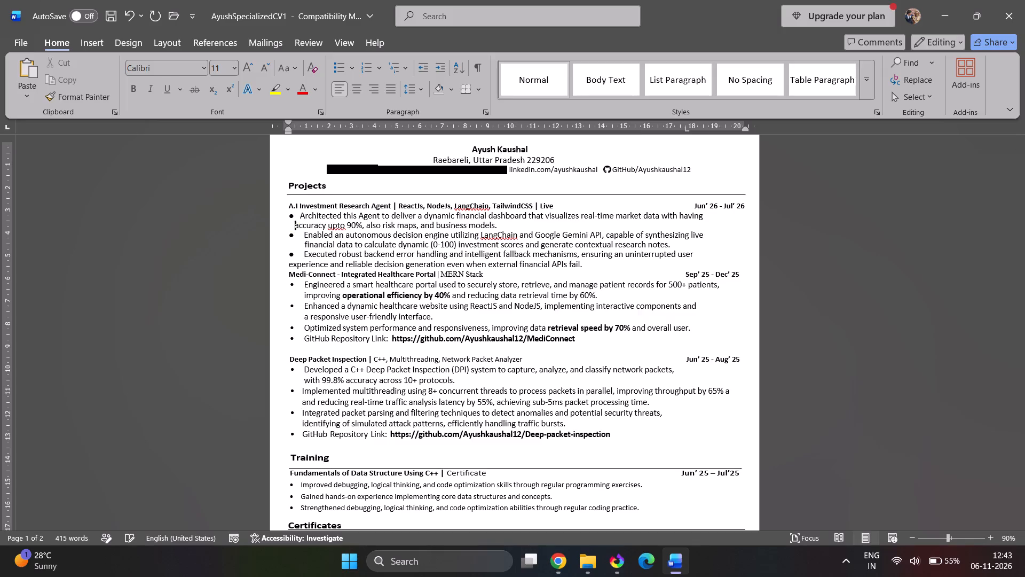
{"action": "key", "text": "space"}
{"action": "key", "text": "space"}
{"action": "key", "text": "space"}
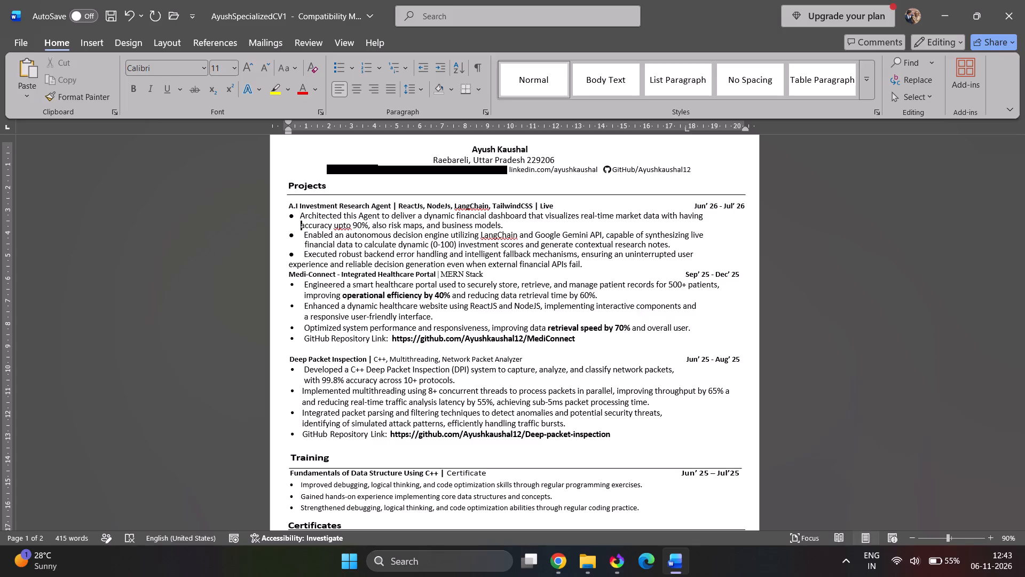
{"action": "key", "text": "space"}
{"action": "key", "text": "space"}
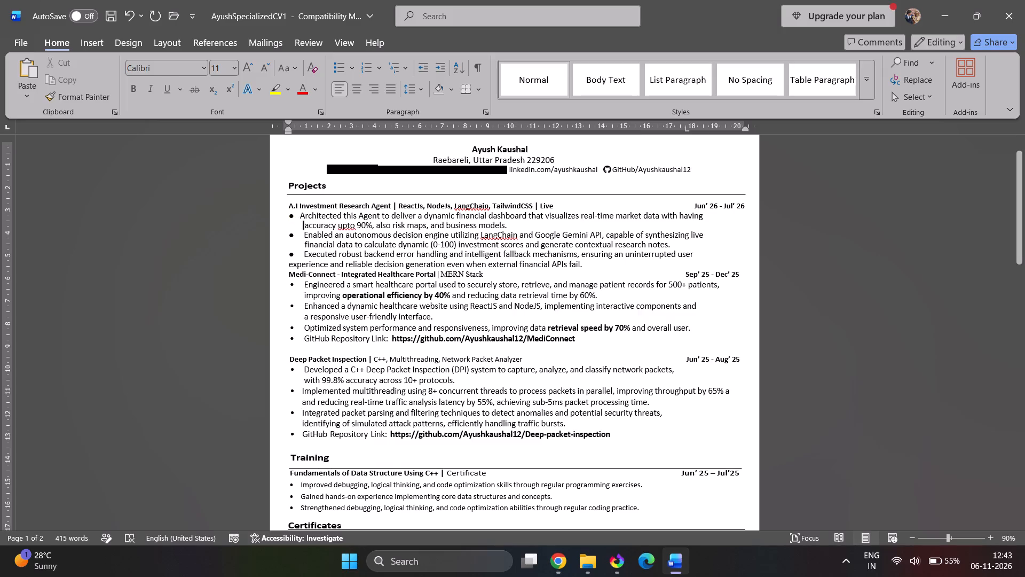
{"action": "left_click", "coordinate": [299, 215]}
{"action": "key", "text": "space"}
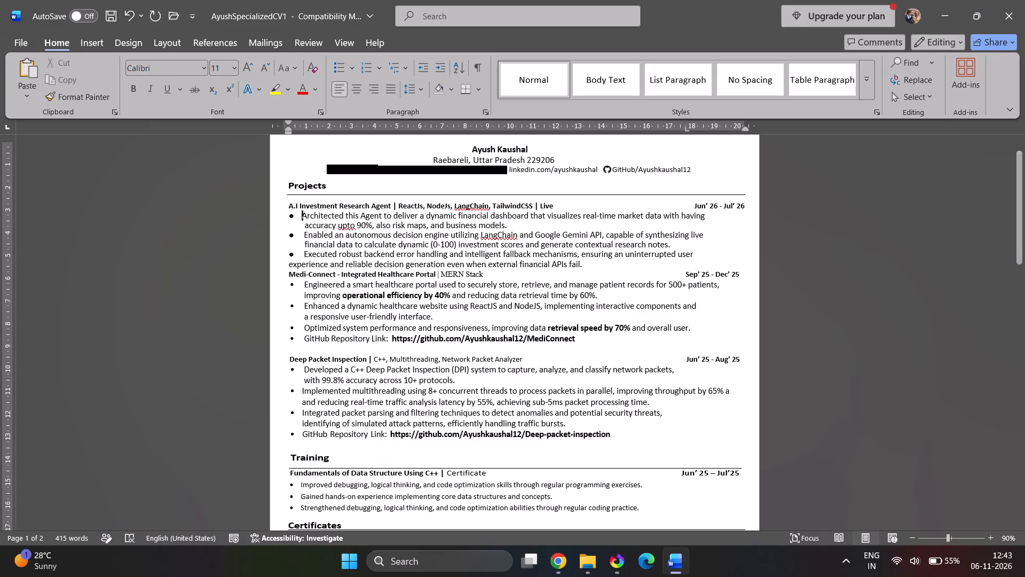
{"action": "key", "text": "space"}
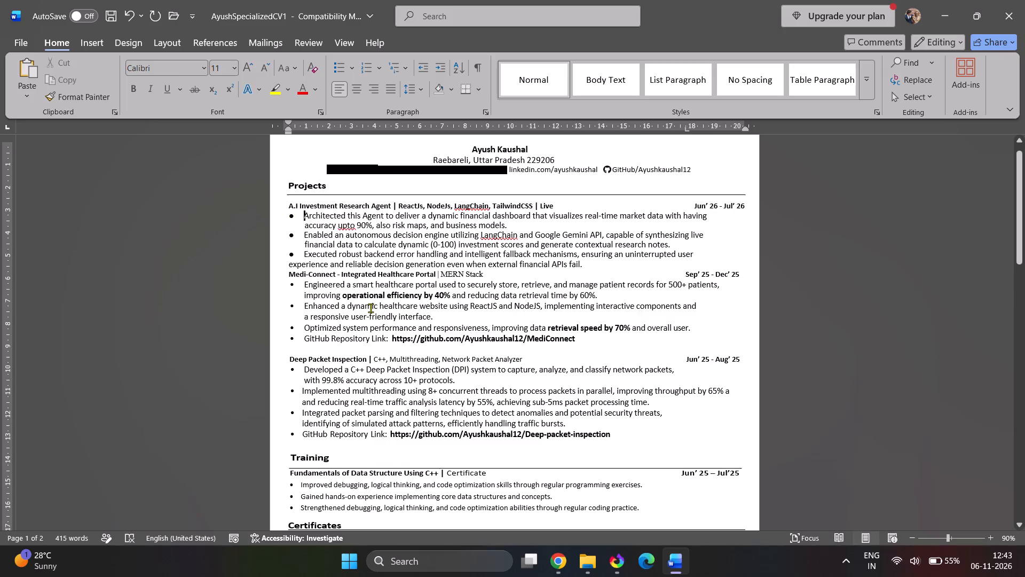
Apply the small round document bullet to the "Architected this Agent" line and delete its typed bullet mark.
{"action": "double_click", "coordinate": [289, 217]}
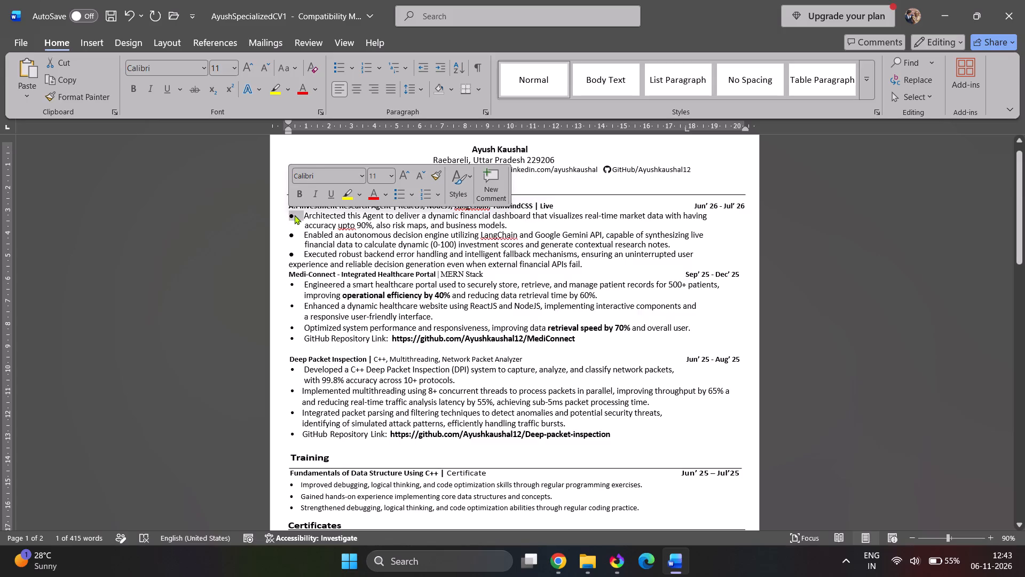
{"action": "left_click", "coordinate": [295, 215]}
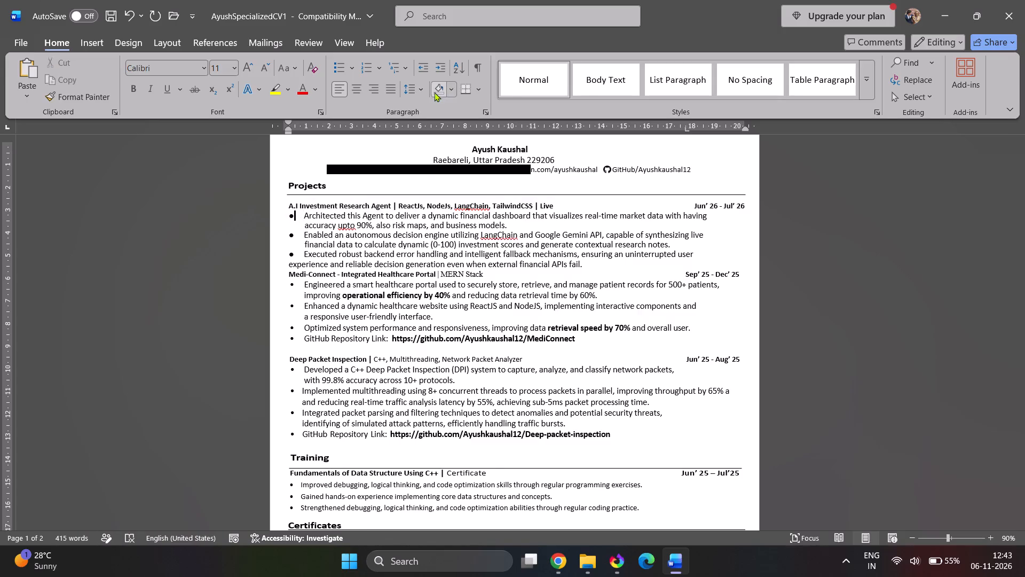
{"action": "left_click", "coordinate": [419, 89]}
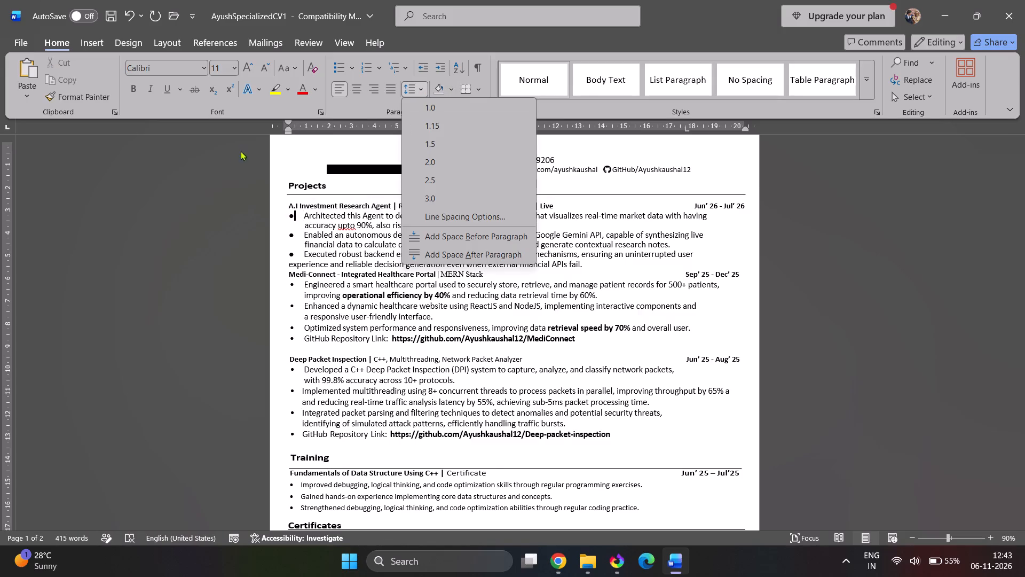
{"action": "left_click", "coordinate": [238, 154]}
{"action": "left_click", "coordinate": [354, 71]}
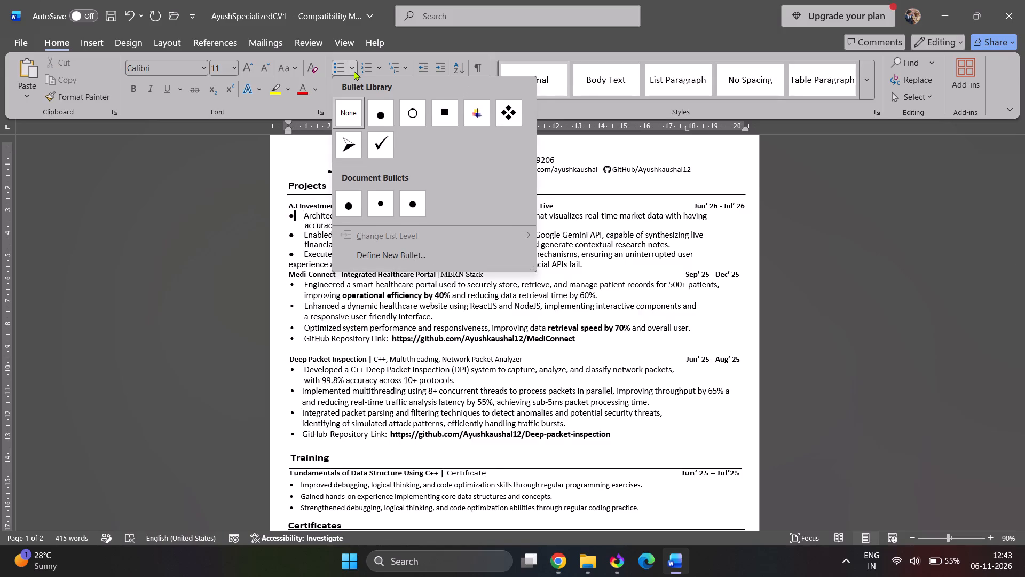
{"action": "left_click", "coordinate": [381, 207]}
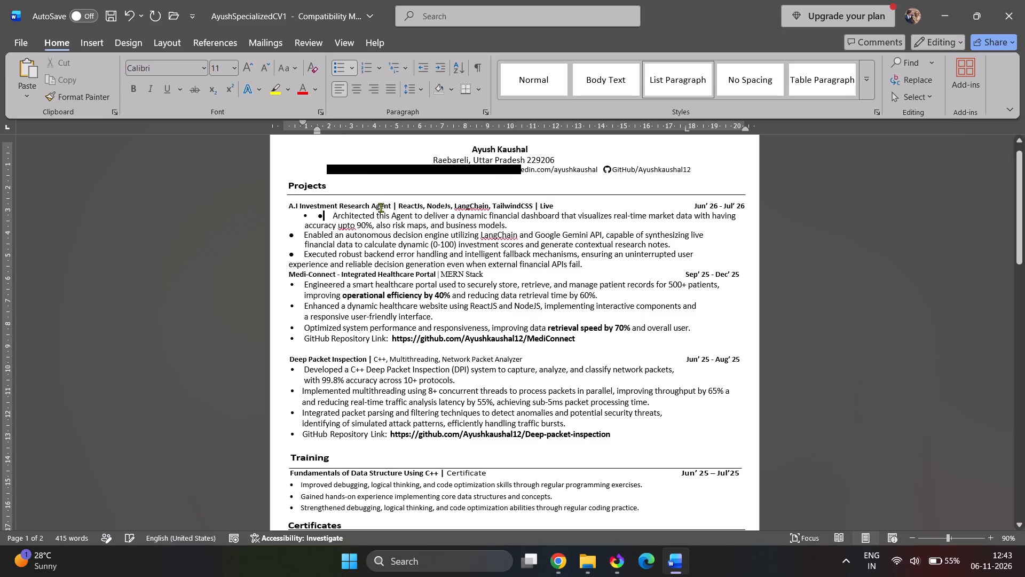
{"action": "key", "text": "BackSpace"}
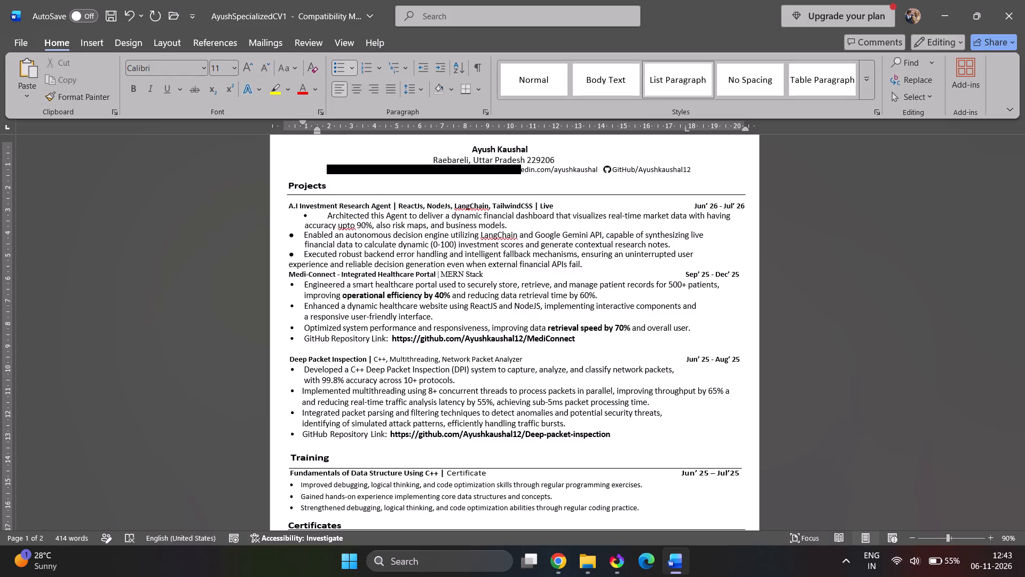
Remove the list bullet and its indentation from the "Architected this Agent" line, bringing the text back to the left margin.
{"action": "key", "text": "Left"}
{"action": "key", "text": "Left"}
{"action": "key", "text": "Right"}
{"action": "key", "text": "BackSpace"}
{"action": "key", "text": "BackSpace"}
{"action": "key", "text": "BackSpace"}
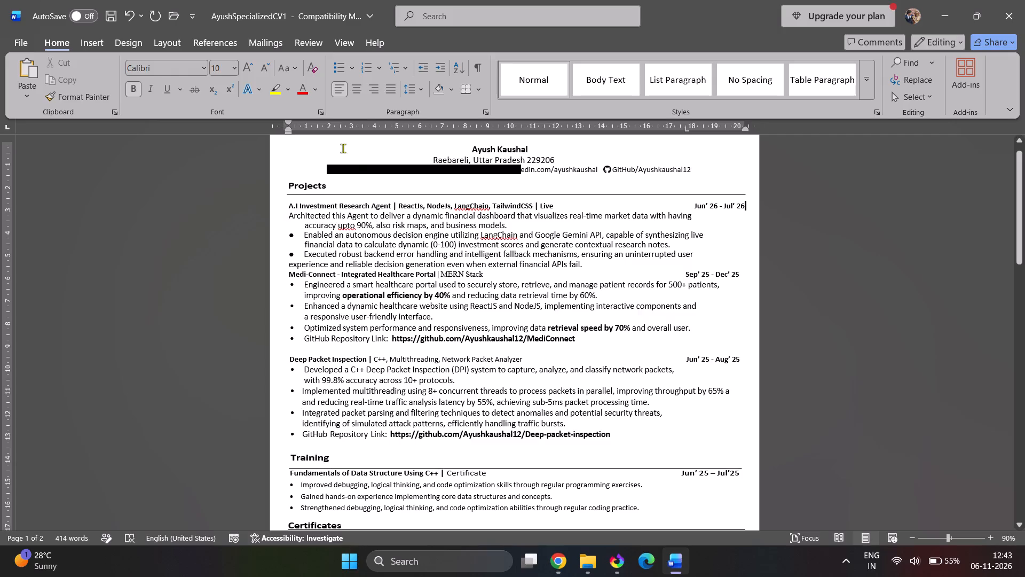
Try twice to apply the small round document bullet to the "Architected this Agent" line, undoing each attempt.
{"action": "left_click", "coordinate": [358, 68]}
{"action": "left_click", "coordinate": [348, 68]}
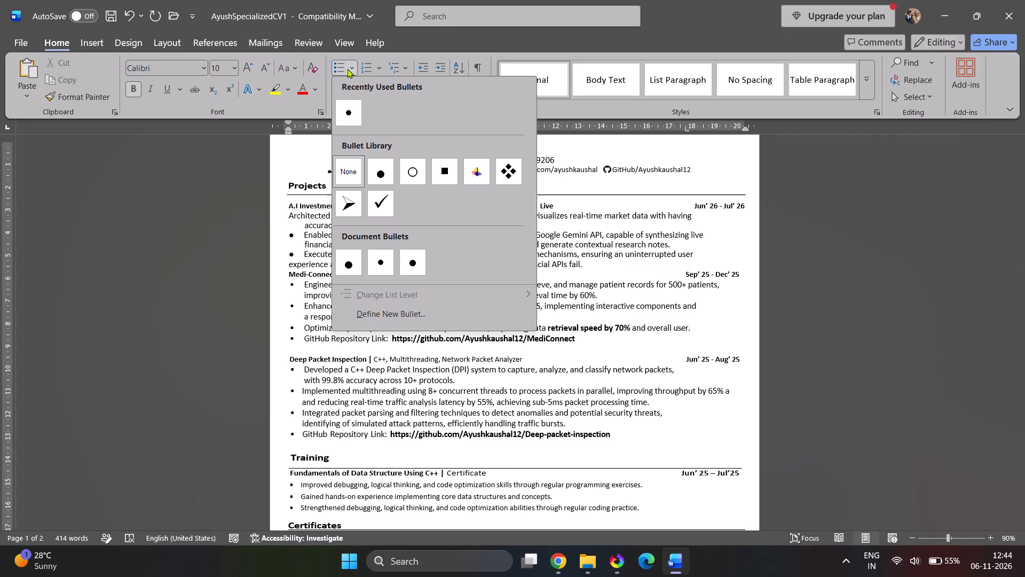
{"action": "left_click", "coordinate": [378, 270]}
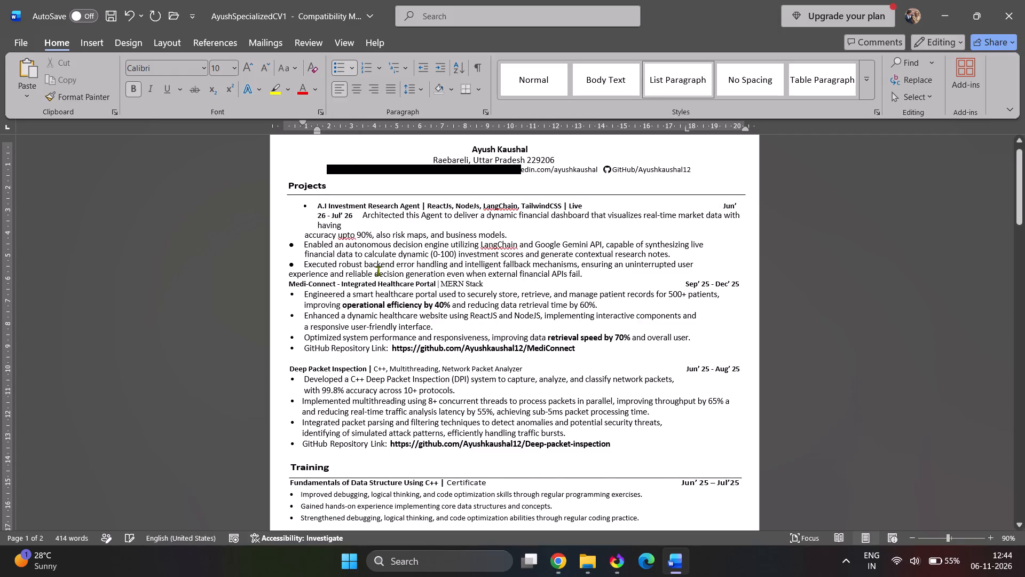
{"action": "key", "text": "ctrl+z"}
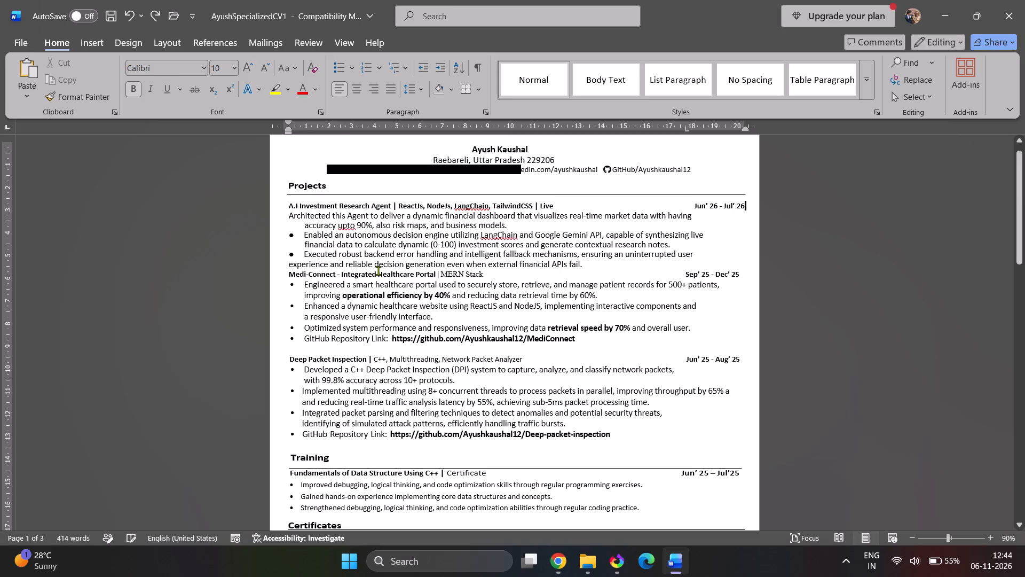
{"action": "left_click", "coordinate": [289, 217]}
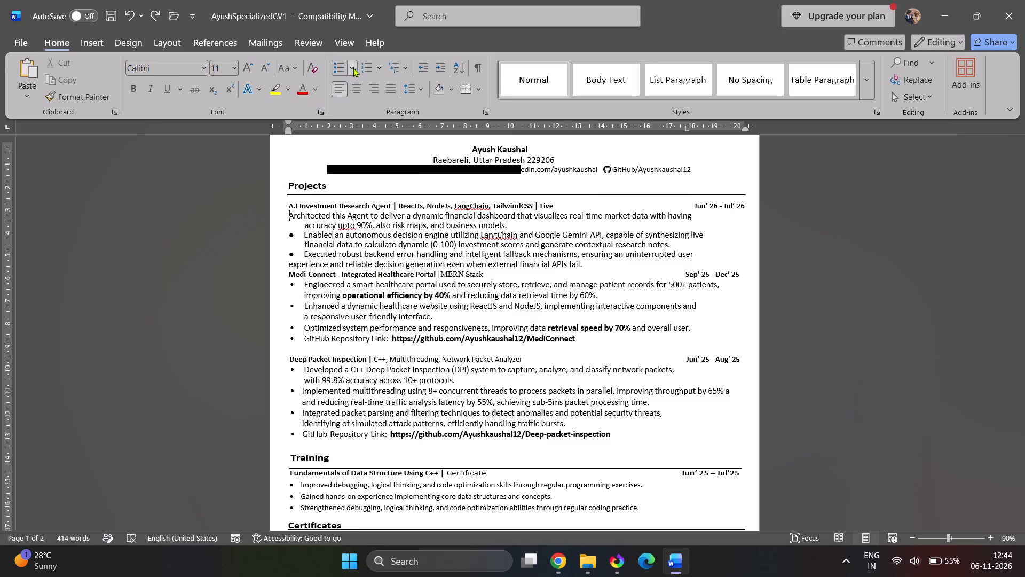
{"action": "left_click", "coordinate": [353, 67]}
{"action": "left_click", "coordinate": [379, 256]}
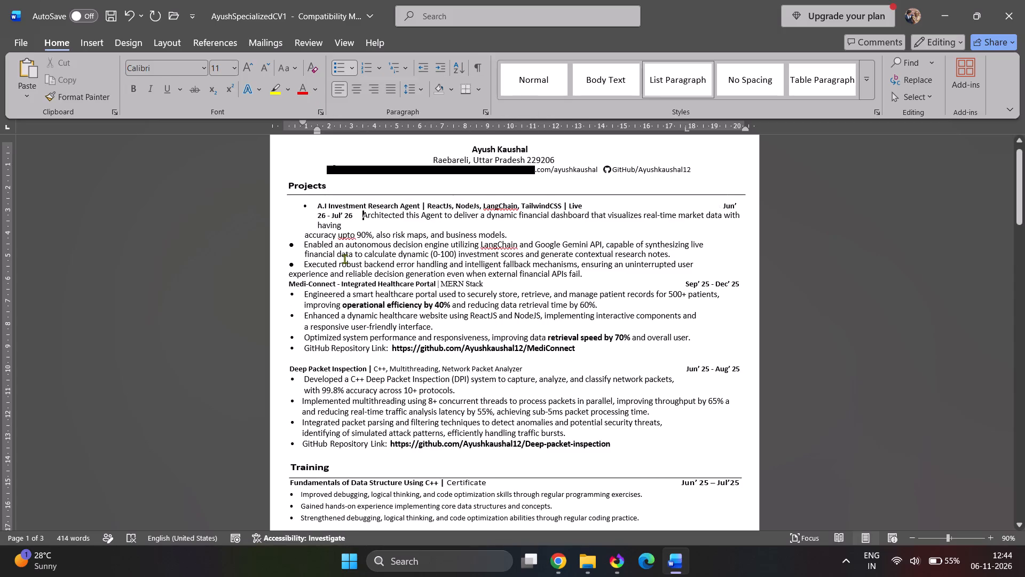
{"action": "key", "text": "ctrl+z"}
Undo the recent spacing and bullet edits on the "Architected this Agent" line to restore its typed bullet mark.
{"action": "key", "text": "space"}
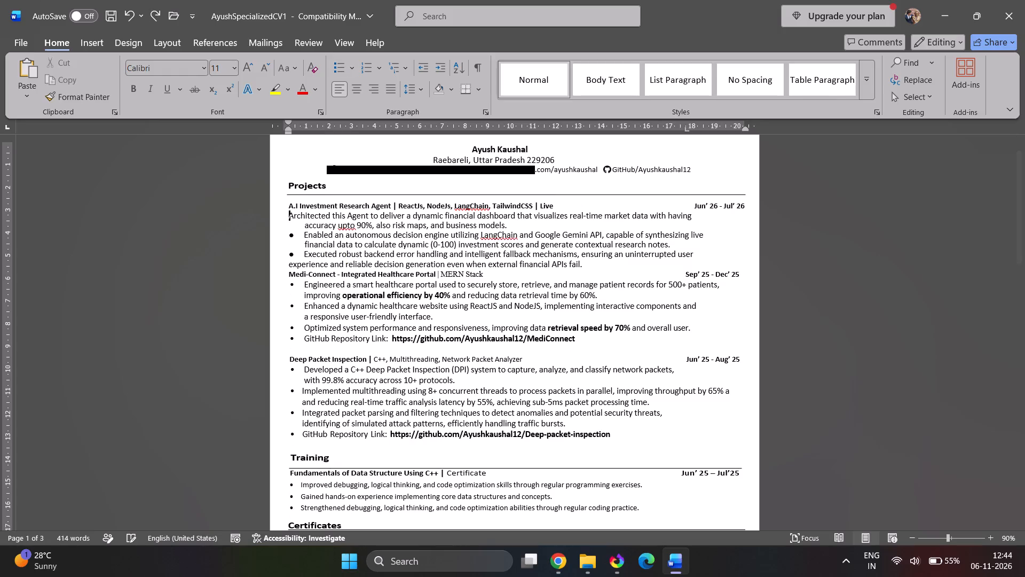
{"action": "key", "text": "space"}
{"action": "key", "text": "space"}
{"action": "key", "text": "ctrl+z"}
{"action": "key", "text": "ctrl+z"}
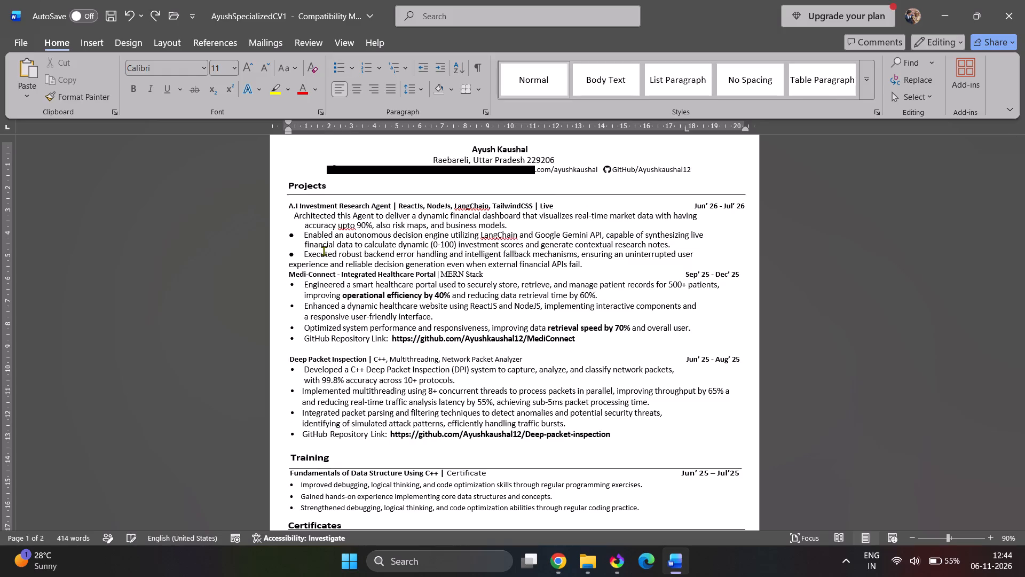
{"action": "key", "text": "ctrl+z"}
{"action": "key", "text": "ctrl+z"}
{"action": "key", "text": "ctrl+z"}
{"action": "key", "text": "ctrl+z"}
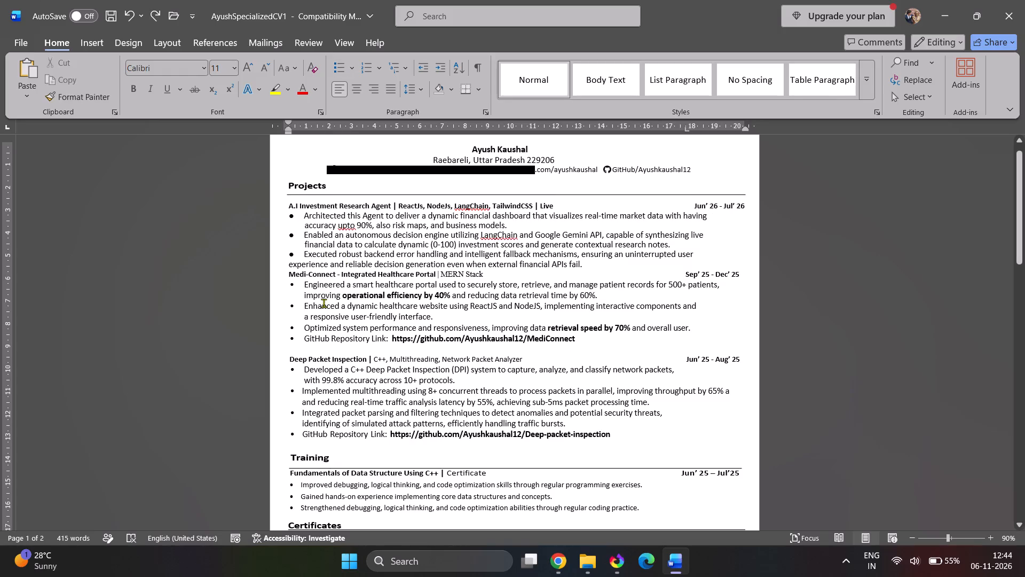
Add the flagged words "LangChain" and "upto" in the A.I Investment Research Agent project to the spelling dictionary.
{"action": "left_click", "coordinate": [333, 313]}
{"action": "right_click", "coordinate": [462, 207]}
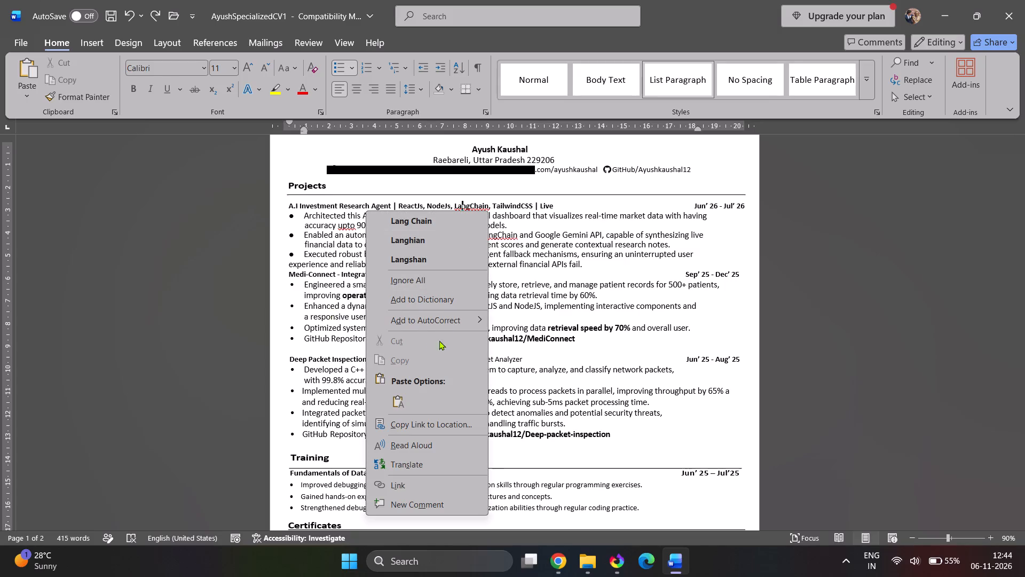
{"action": "left_click", "coordinate": [445, 308]}
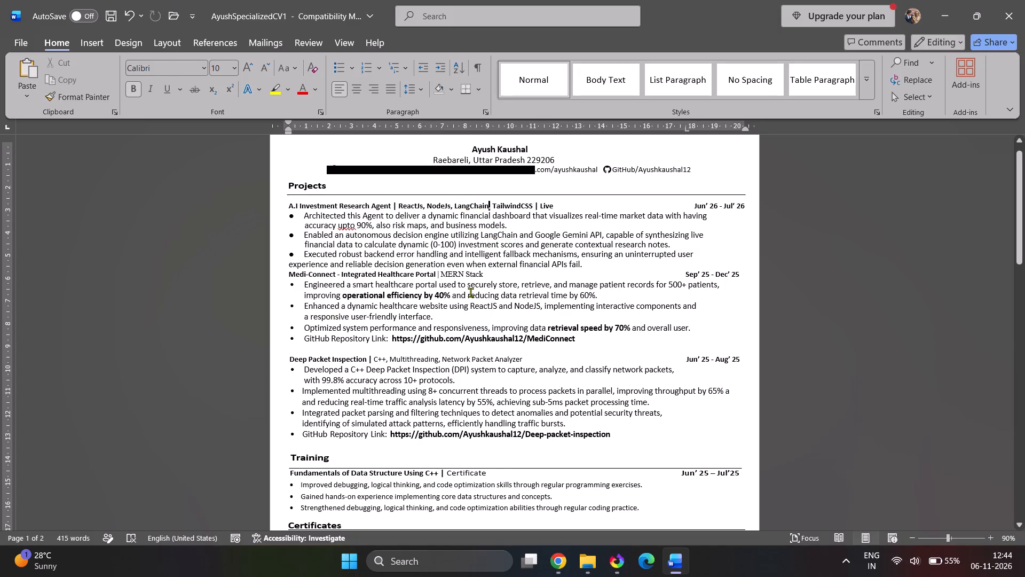
{"action": "scroll", "coordinate": [470, 292], "scroll_direction": "down", "scroll_amount": 1}
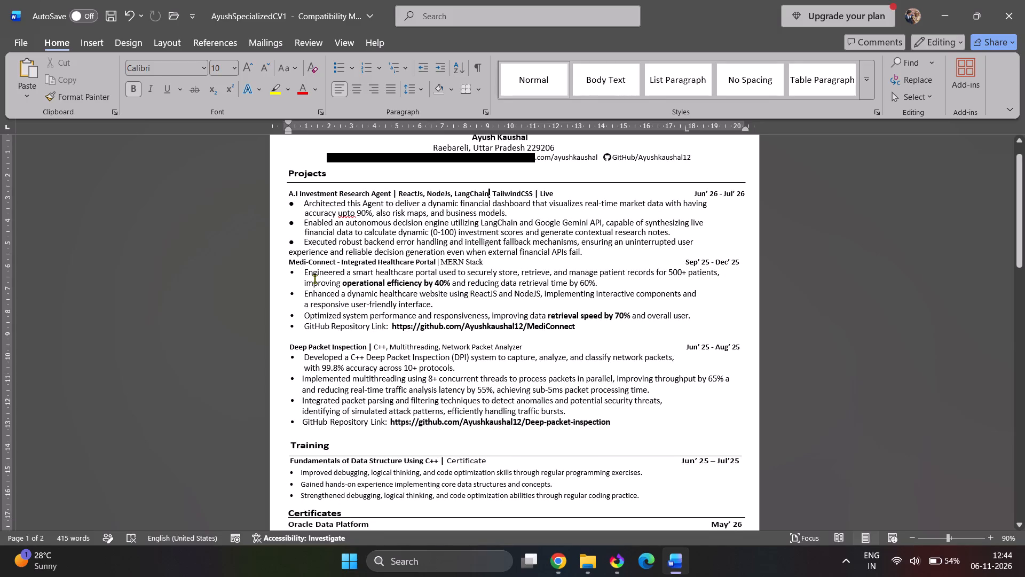
{"action": "right_click", "coordinate": [349, 213]}
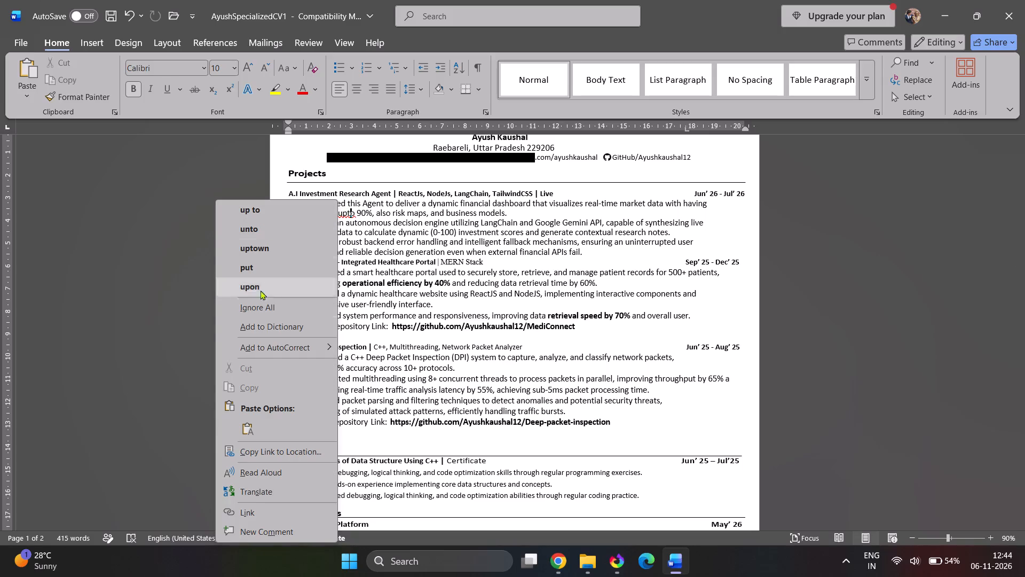
{"action": "left_click", "coordinate": [269, 330]}
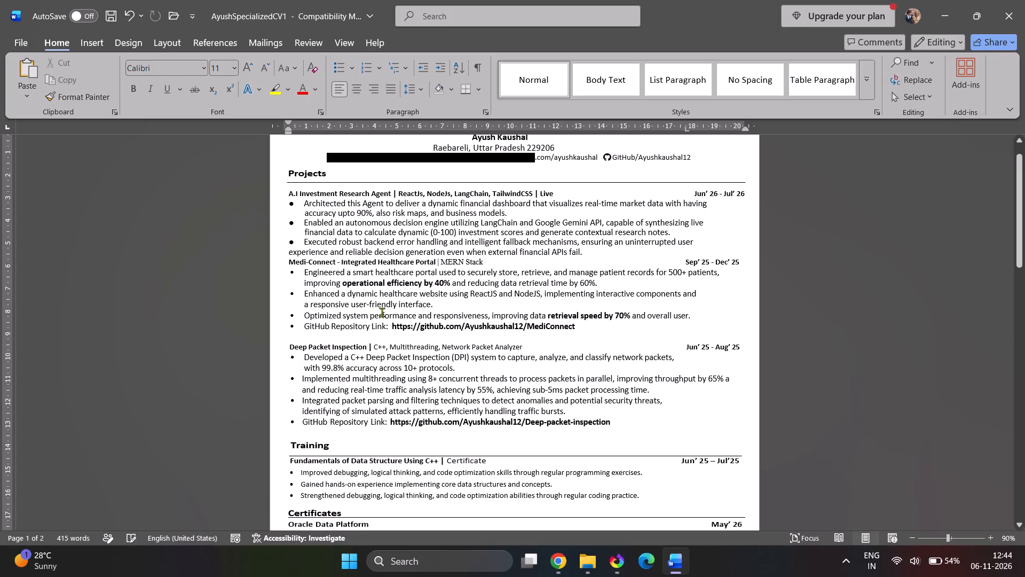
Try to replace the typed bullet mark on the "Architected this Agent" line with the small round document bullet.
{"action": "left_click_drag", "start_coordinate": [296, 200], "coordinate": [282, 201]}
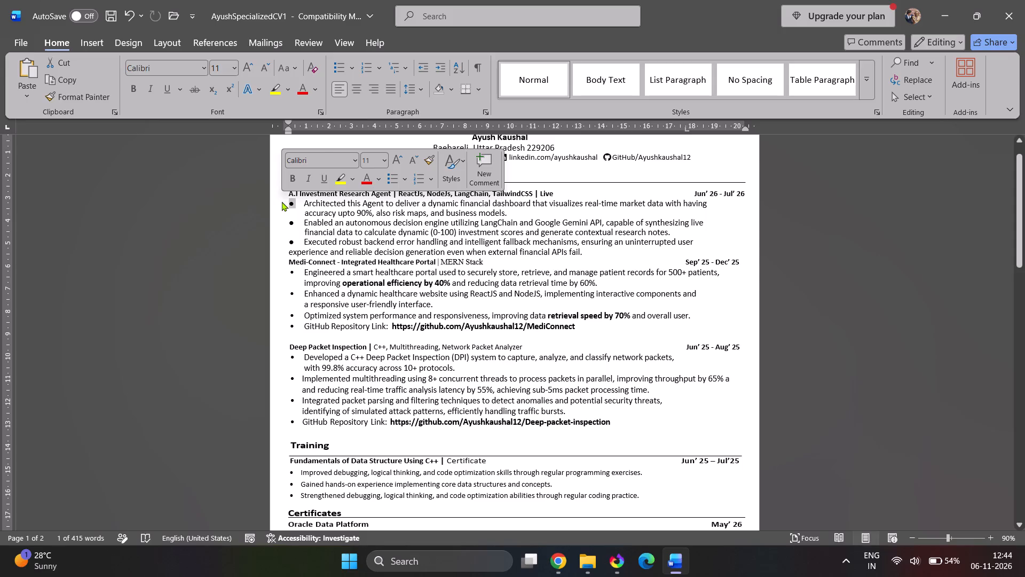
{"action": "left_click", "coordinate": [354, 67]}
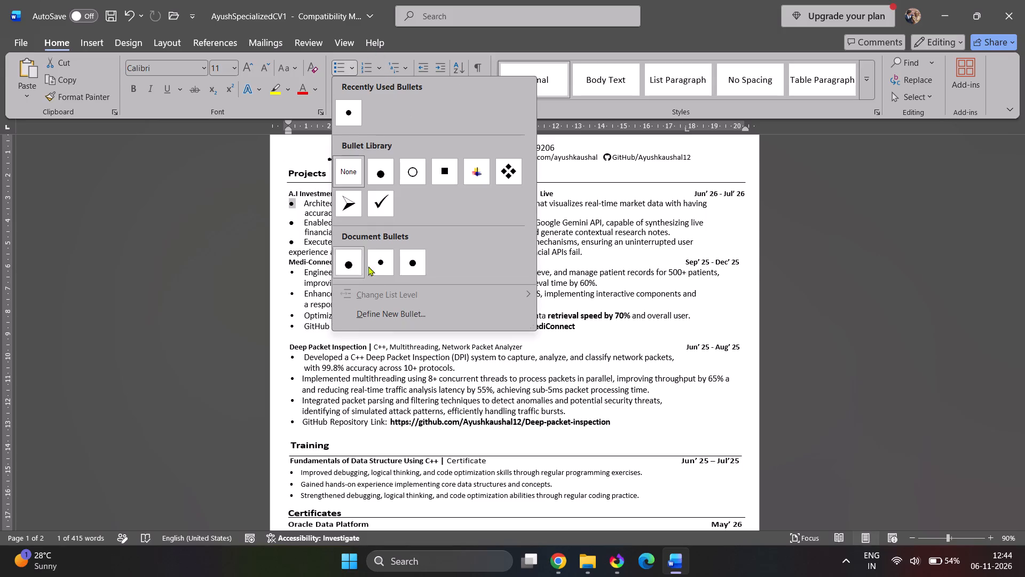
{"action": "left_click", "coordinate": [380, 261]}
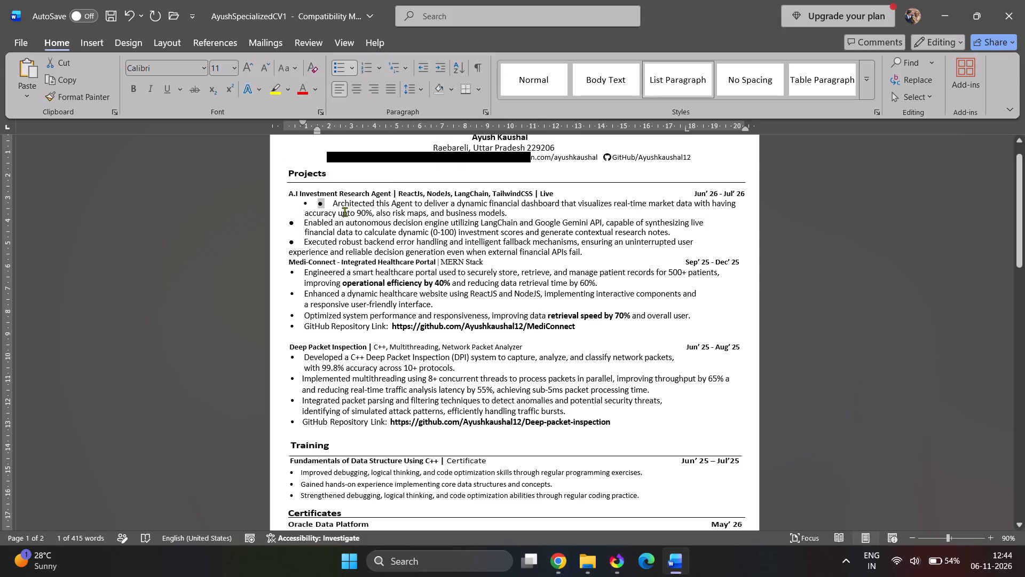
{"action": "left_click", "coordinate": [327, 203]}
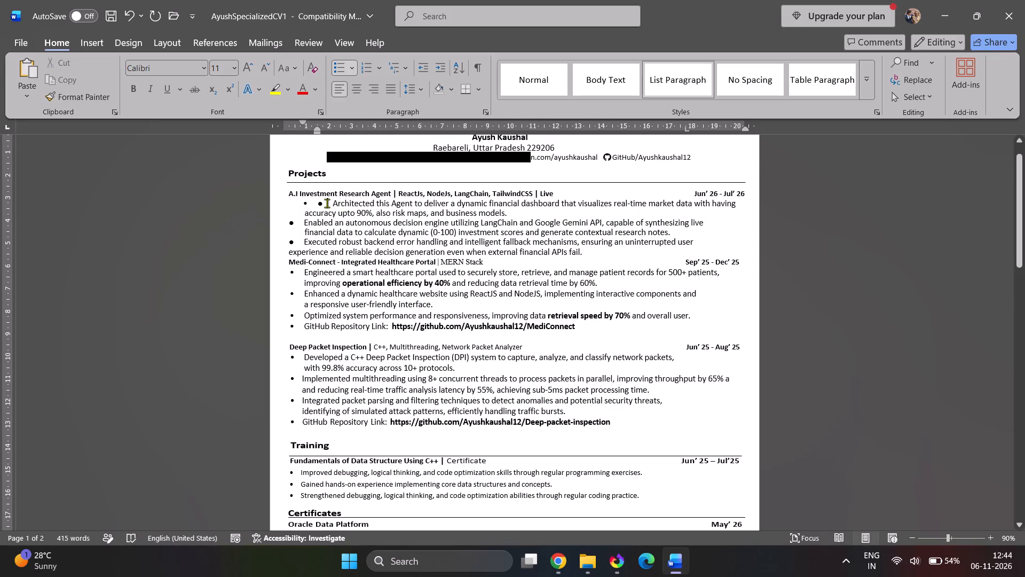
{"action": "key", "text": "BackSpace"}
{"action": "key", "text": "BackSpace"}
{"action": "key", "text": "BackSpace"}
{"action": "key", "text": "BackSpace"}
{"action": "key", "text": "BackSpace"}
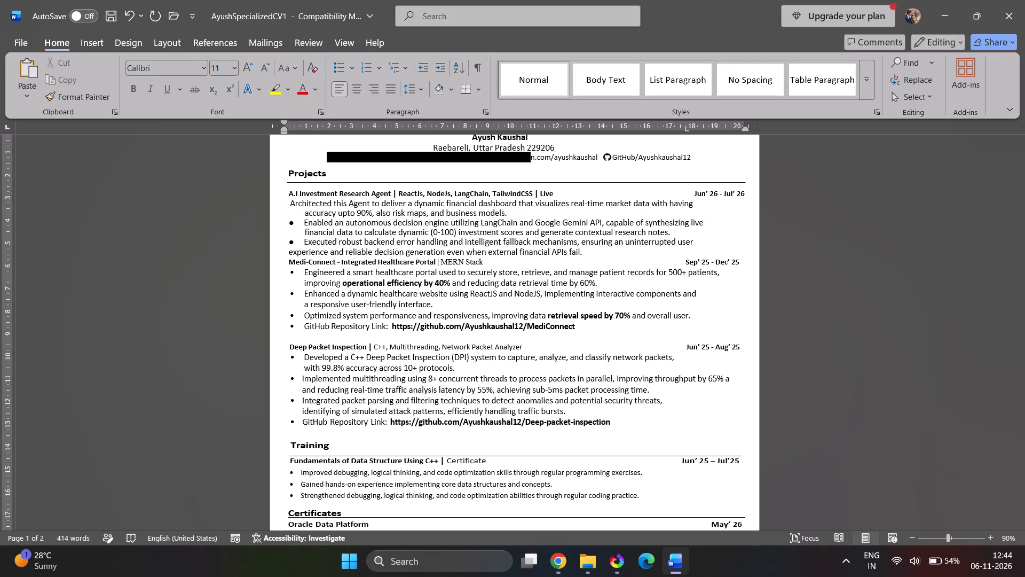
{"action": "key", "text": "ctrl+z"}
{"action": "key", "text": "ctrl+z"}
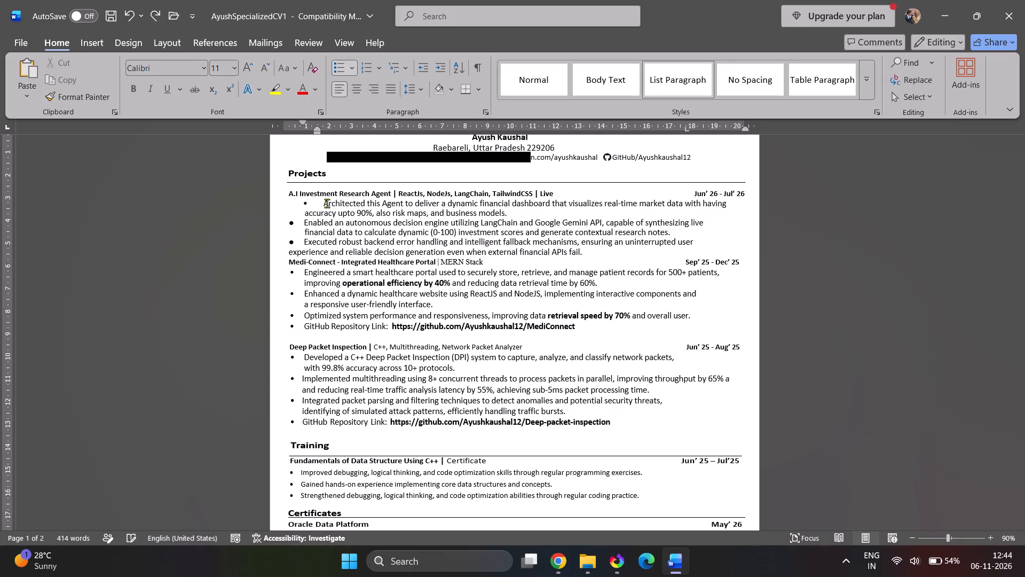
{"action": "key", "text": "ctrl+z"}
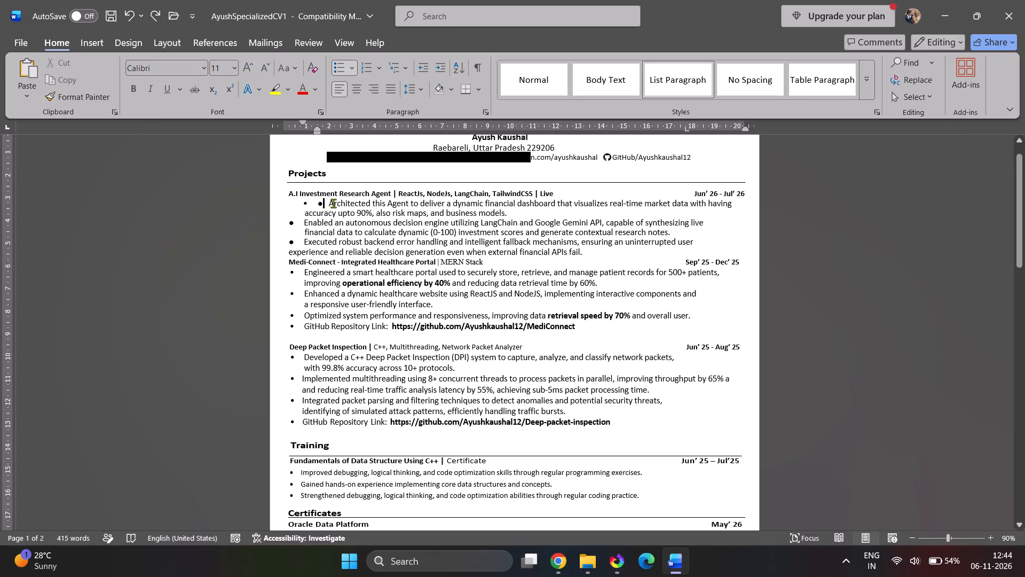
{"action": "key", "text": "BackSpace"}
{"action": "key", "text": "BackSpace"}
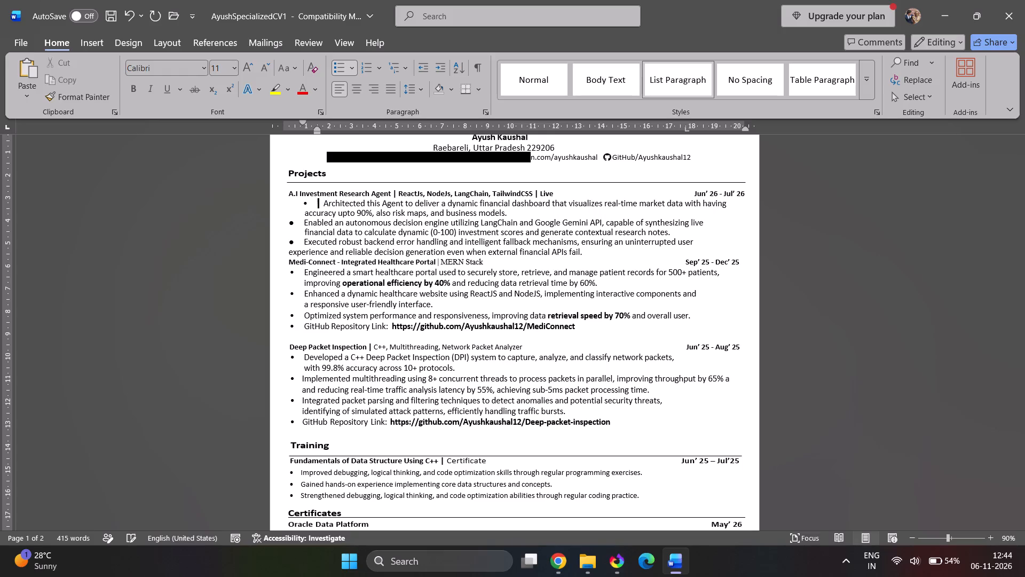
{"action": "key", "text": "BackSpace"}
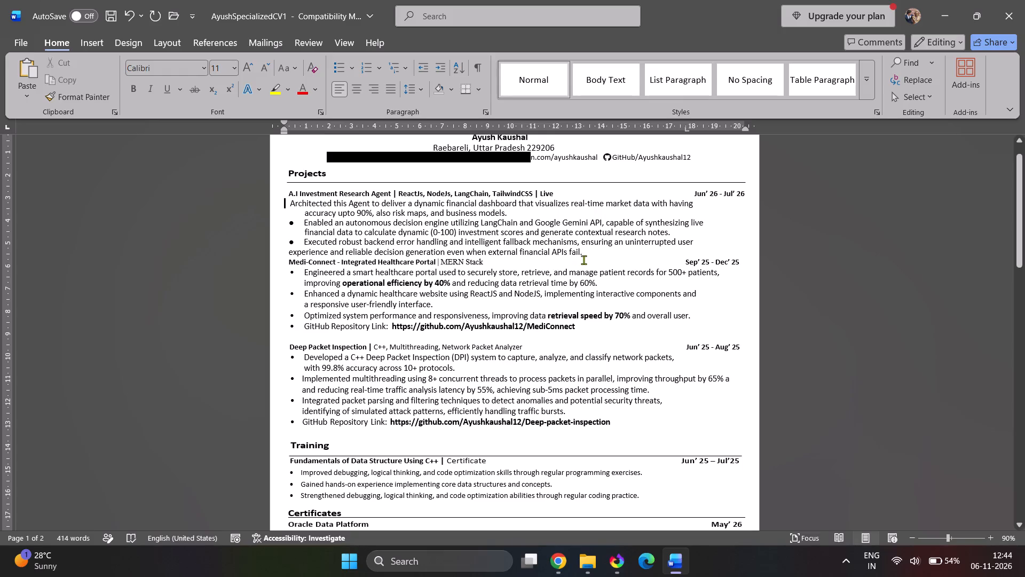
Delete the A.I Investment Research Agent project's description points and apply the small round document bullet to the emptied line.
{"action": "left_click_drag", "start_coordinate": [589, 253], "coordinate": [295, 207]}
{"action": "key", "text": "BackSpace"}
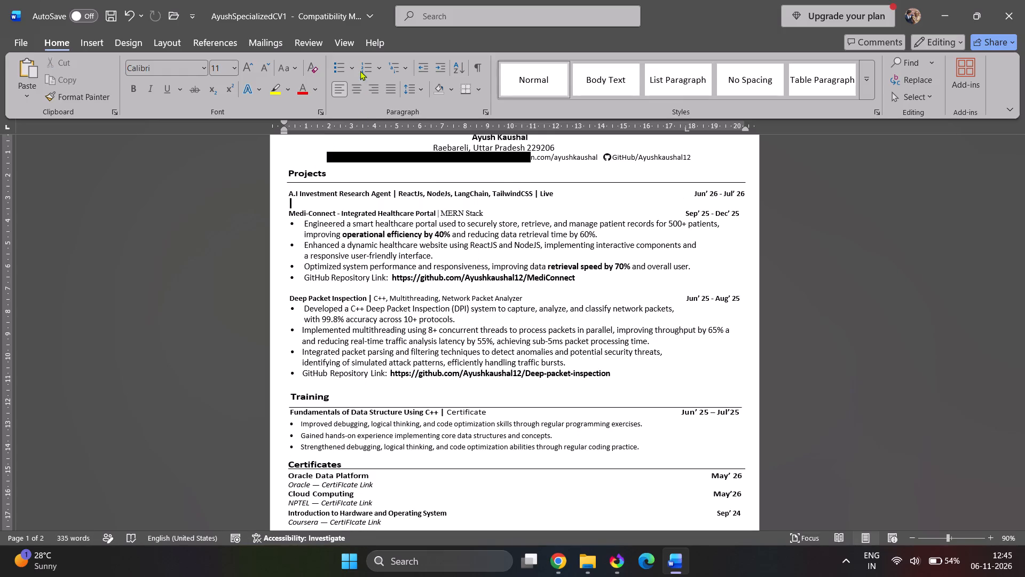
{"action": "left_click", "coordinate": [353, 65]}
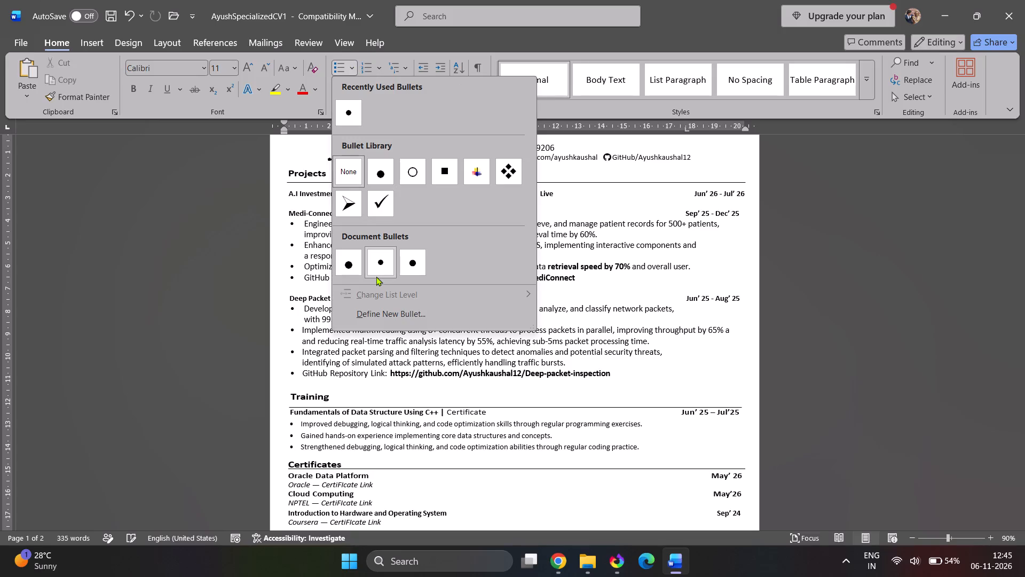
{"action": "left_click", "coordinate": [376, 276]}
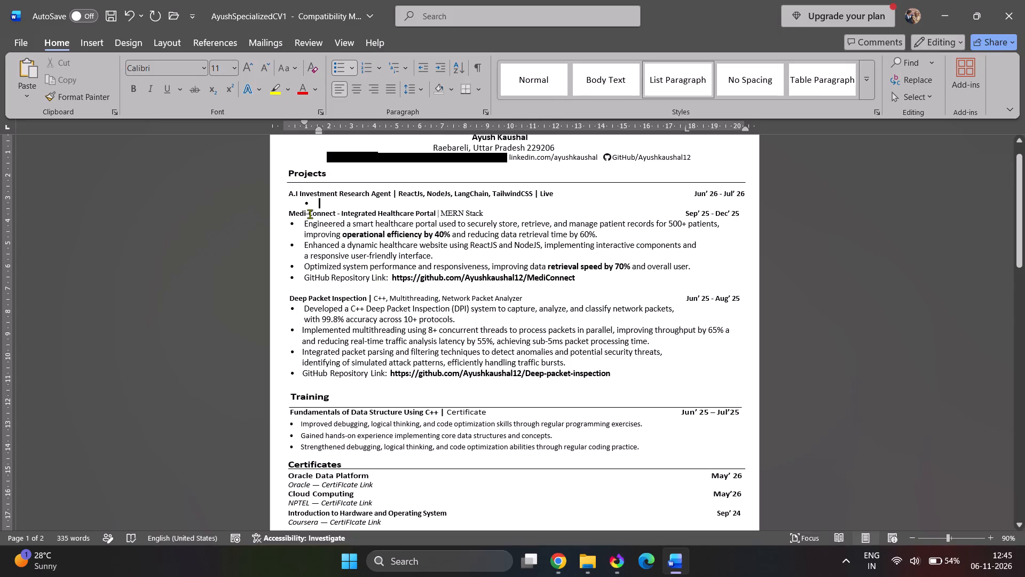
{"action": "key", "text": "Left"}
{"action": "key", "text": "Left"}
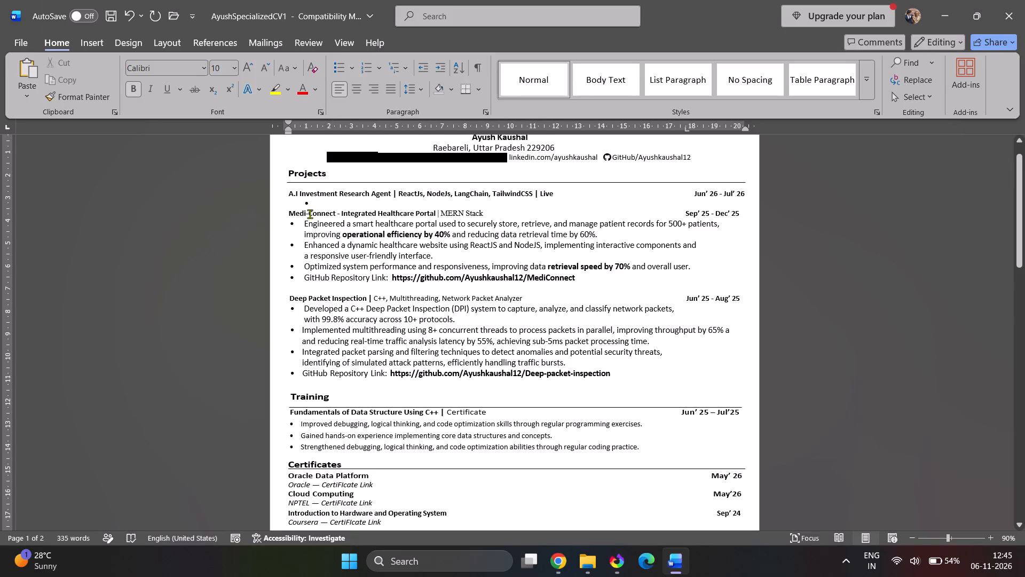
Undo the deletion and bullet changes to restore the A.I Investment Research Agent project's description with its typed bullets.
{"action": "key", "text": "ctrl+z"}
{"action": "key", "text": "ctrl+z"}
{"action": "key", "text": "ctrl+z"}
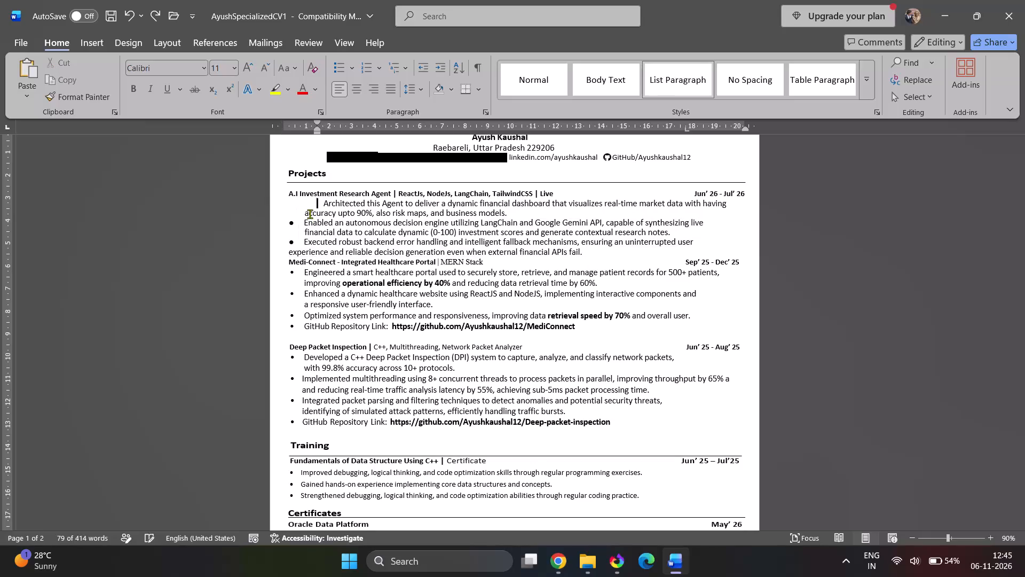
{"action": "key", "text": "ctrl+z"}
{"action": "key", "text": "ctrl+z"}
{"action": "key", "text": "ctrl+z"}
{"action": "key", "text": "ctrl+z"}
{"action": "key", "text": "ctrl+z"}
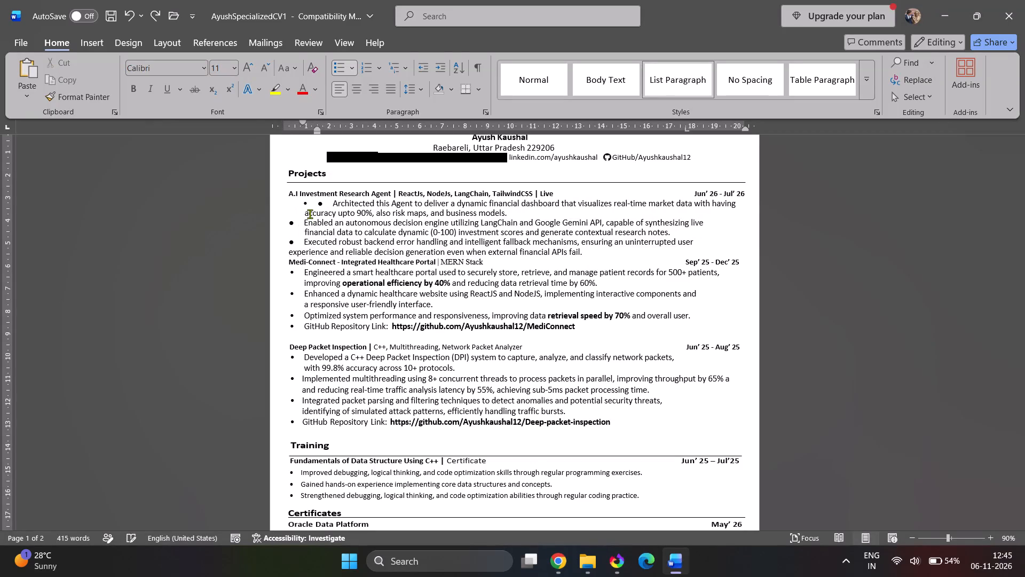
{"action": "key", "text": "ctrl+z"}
Add the flagged word "upto" in the first bullet's wrapped line to the spelling dictionary.
{"action": "left_click", "coordinate": [310, 214]}
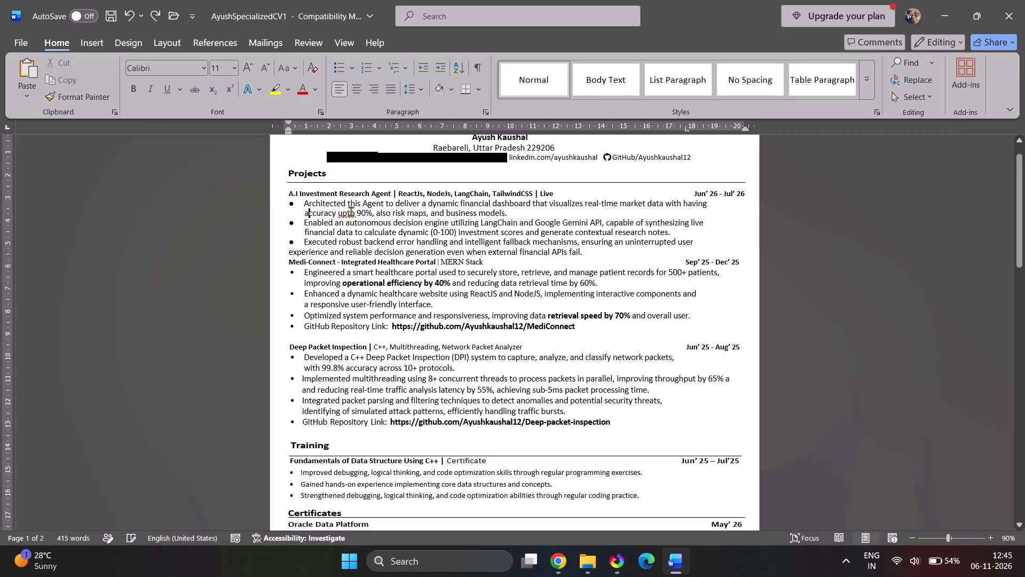
{"action": "right_click", "coordinate": [345, 215]}
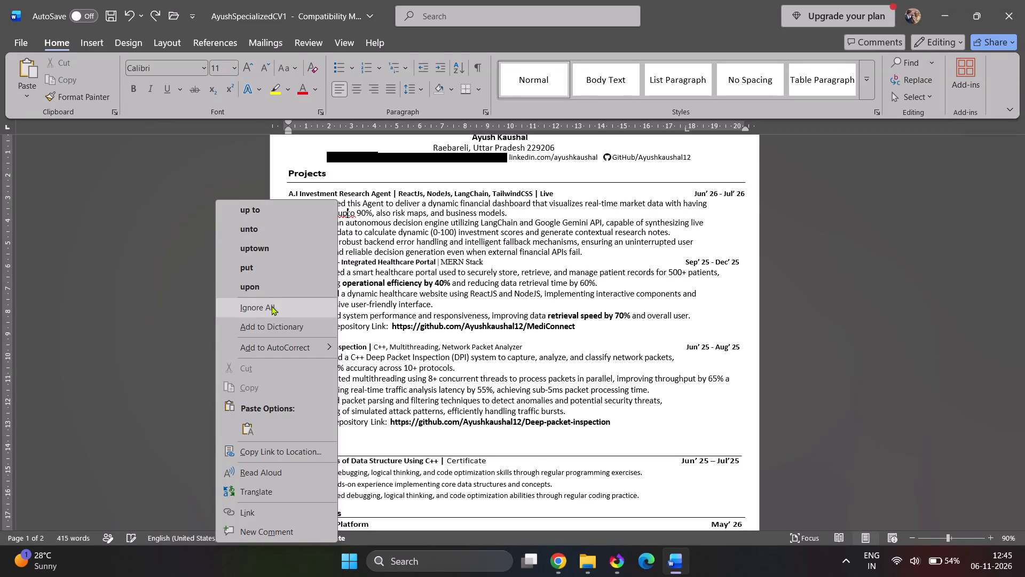
{"action": "left_click", "coordinate": [272, 330]}
Insert a blank line above the "Medi-Connect - Integrated Healthcare Portal" heading.
{"action": "scroll", "coordinate": [360, 318], "scroll_direction": "down", "scroll_amount": 1}
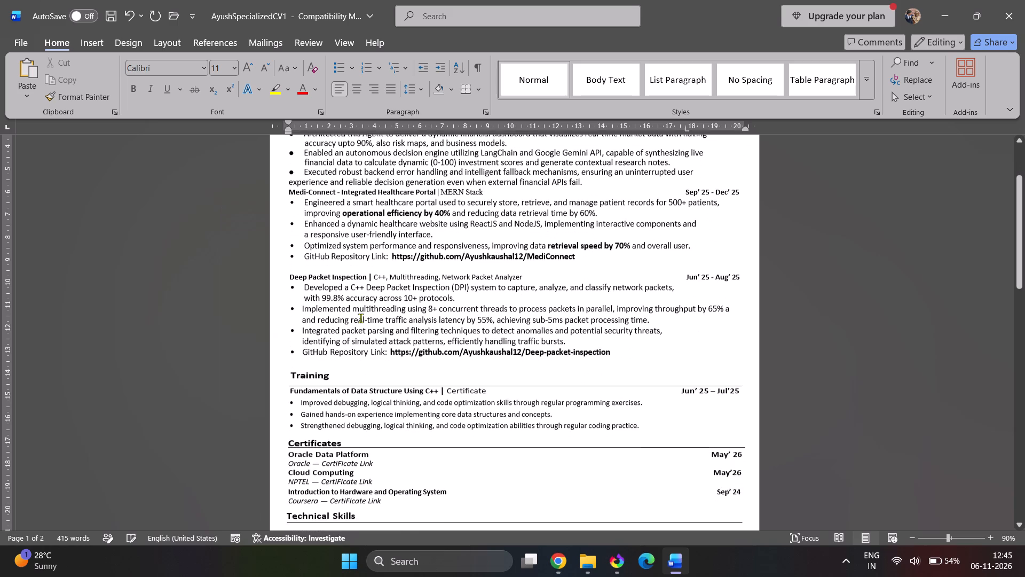
{"action": "scroll", "coordinate": [360, 318], "scroll_direction": "down", "scroll_amount": 1}
{"action": "scroll", "coordinate": [361, 260], "scroll_direction": "up", "scroll_amount": 1}
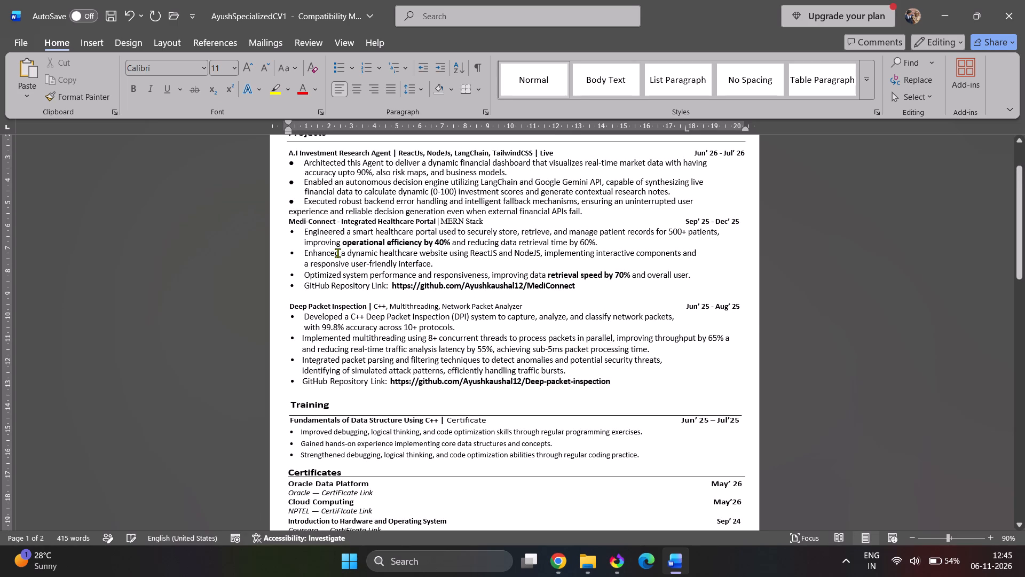
{"action": "left_click", "coordinate": [289, 221]}
{"action": "key", "text": "Return"}
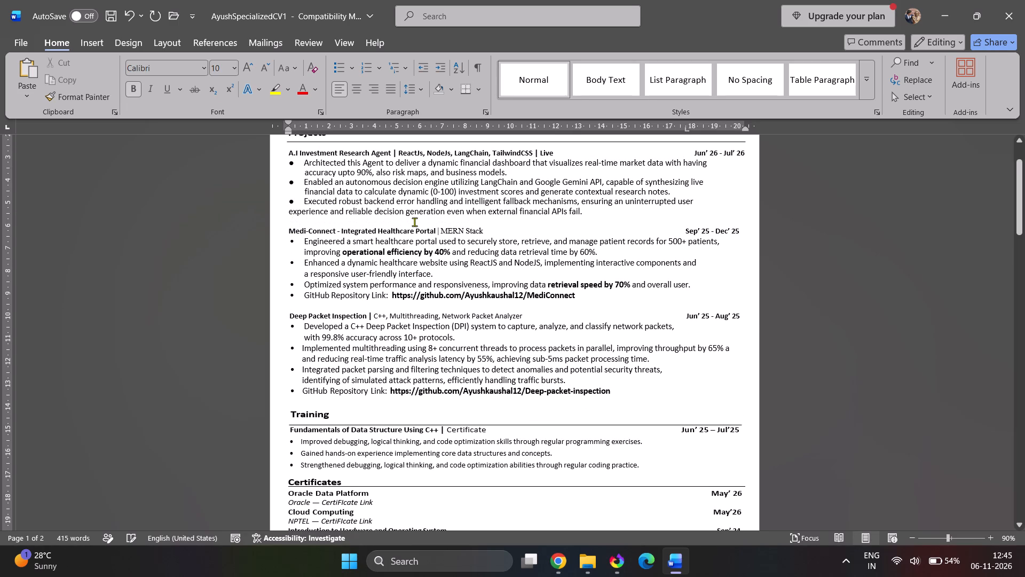
Indent the third bullet's wrapped line "experience and reliable decision generation" with eight spaces to align with the text above.
{"action": "scroll", "coordinate": [416, 267], "scroll_direction": "up", "scroll_amount": 1}
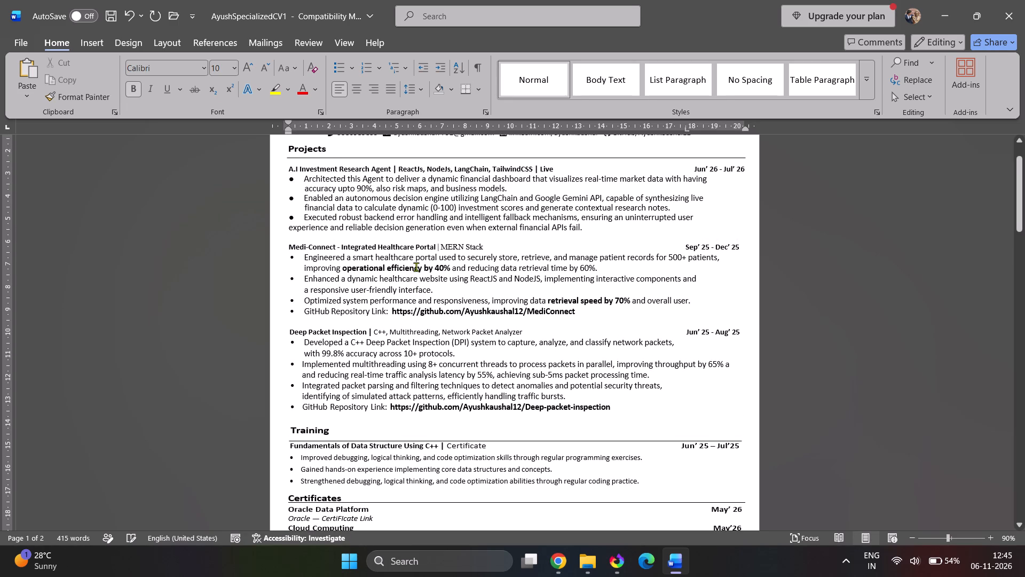
{"action": "scroll", "coordinate": [416, 267], "scroll_direction": "up", "scroll_amount": 1}
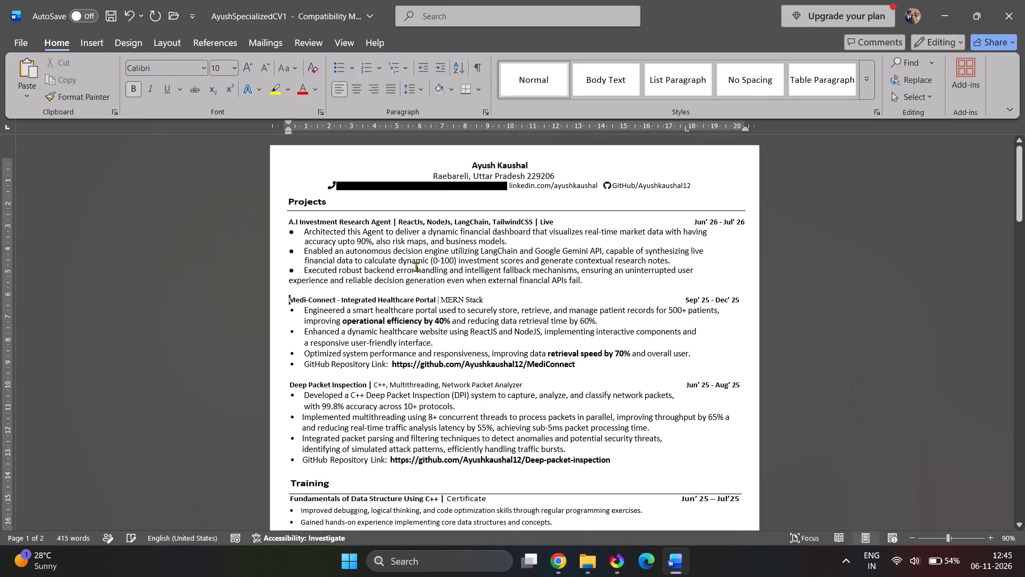
{"action": "left_click", "coordinate": [289, 281]}
{"action": "key", "text": "space"}
{"action": "key", "text": "space"}
{"action": "key", "text": "space"}
{"action": "key", "text": "space"}
{"action": "key", "text": "space"}
{"action": "key", "text": "space"}
{"action": "key", "text": "space"}
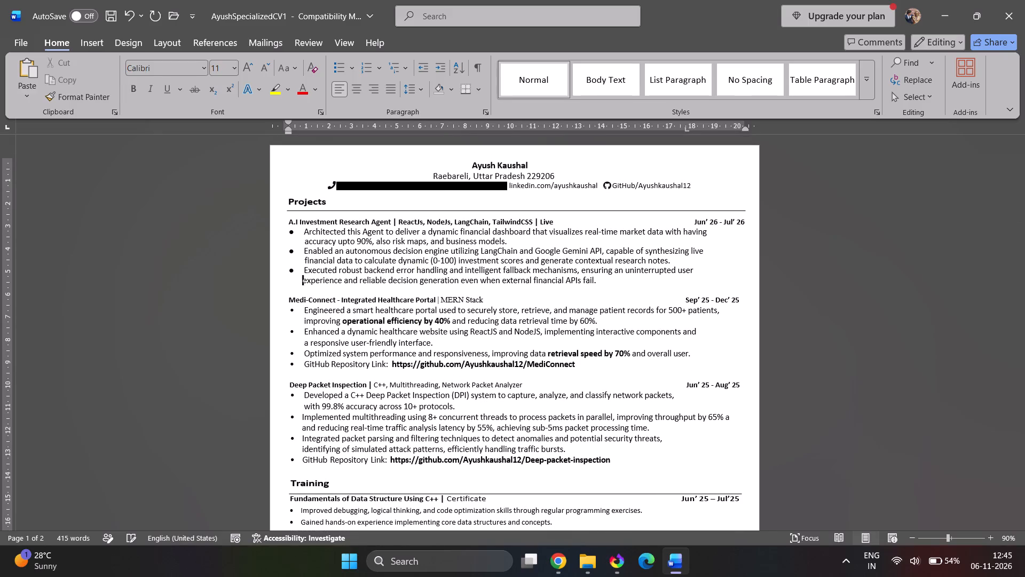
{"action": "key", "text": "space"}
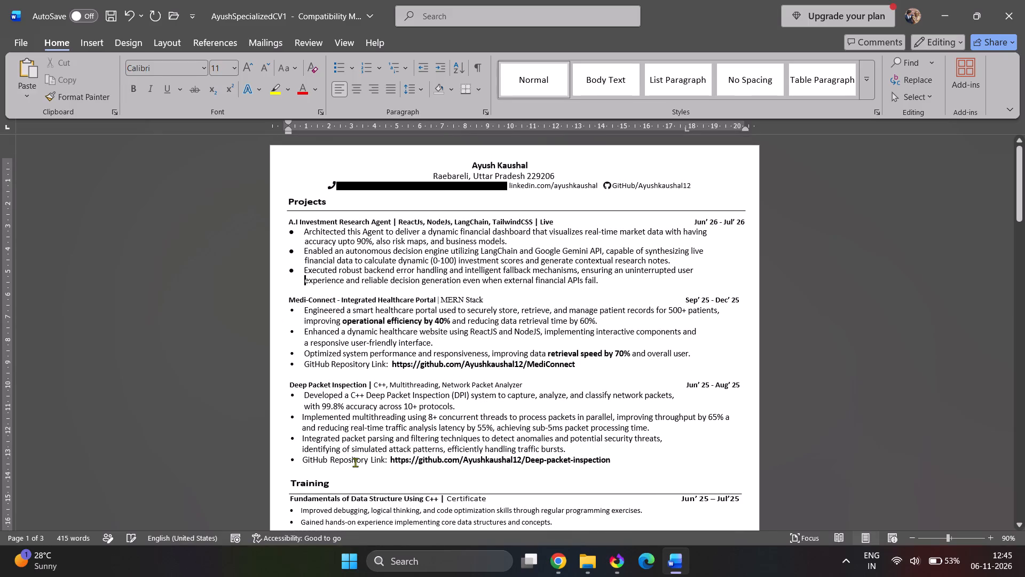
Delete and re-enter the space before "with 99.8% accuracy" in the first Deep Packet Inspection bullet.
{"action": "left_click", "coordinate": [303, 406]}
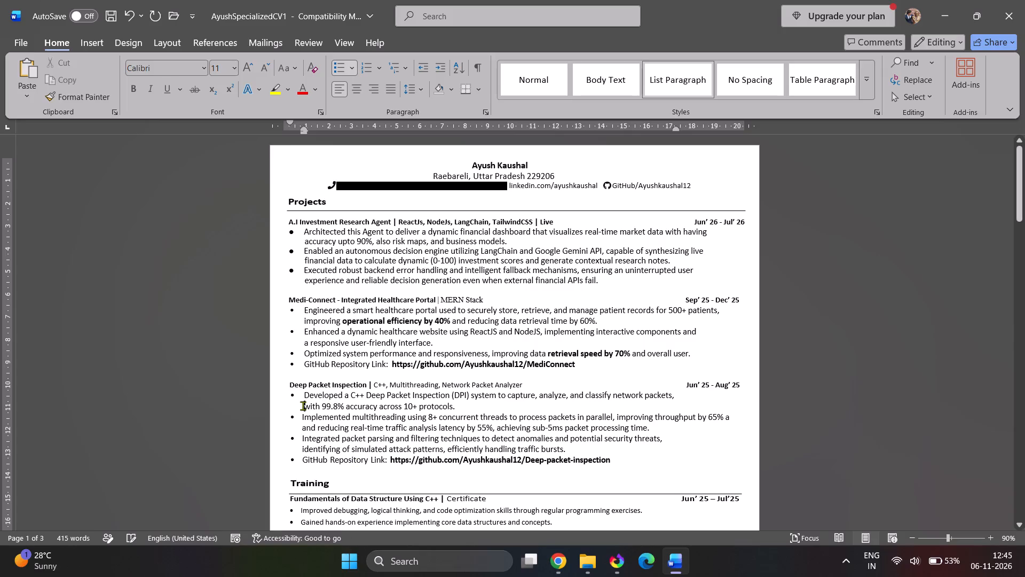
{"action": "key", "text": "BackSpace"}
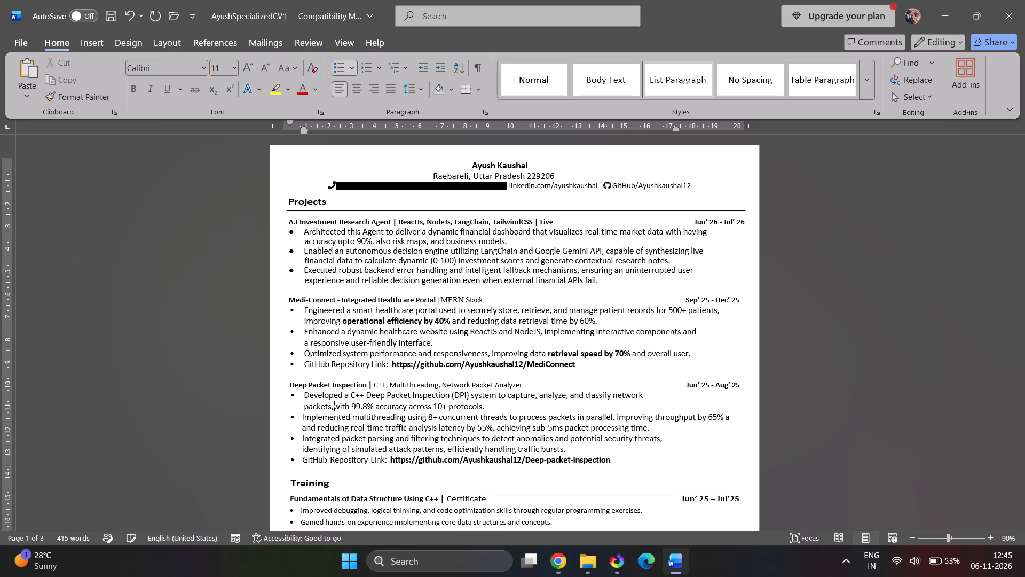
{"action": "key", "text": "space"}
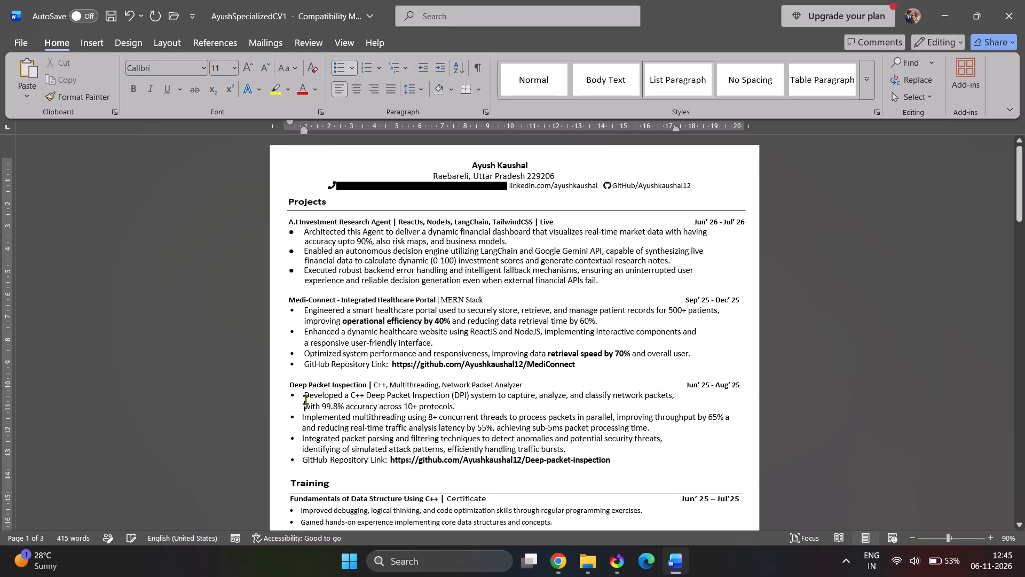
Examine the layout of the Training, Certificates, Technical Skills and Education sections, including where the first page breaks.
{"action": "scroll", "coordinate": [314, 442], "scroll_direction": "down", "scroll_amount": 2}
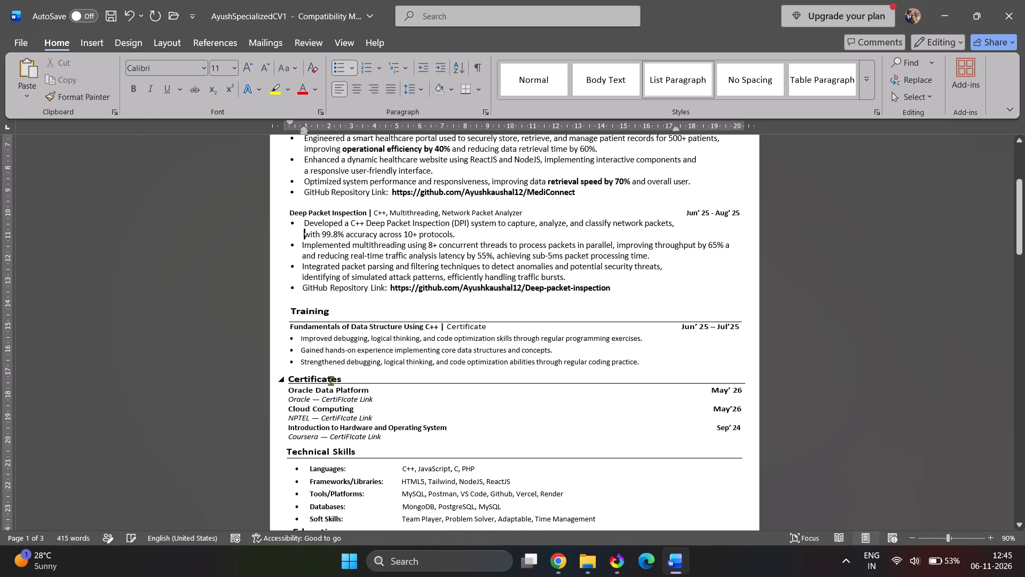
{"action": "scroll", "coordinate": [330, 380], "scroll_direction": "down", "scroll_amount": 1}
{"action": "left_click", "coordinate": [293, 402]}
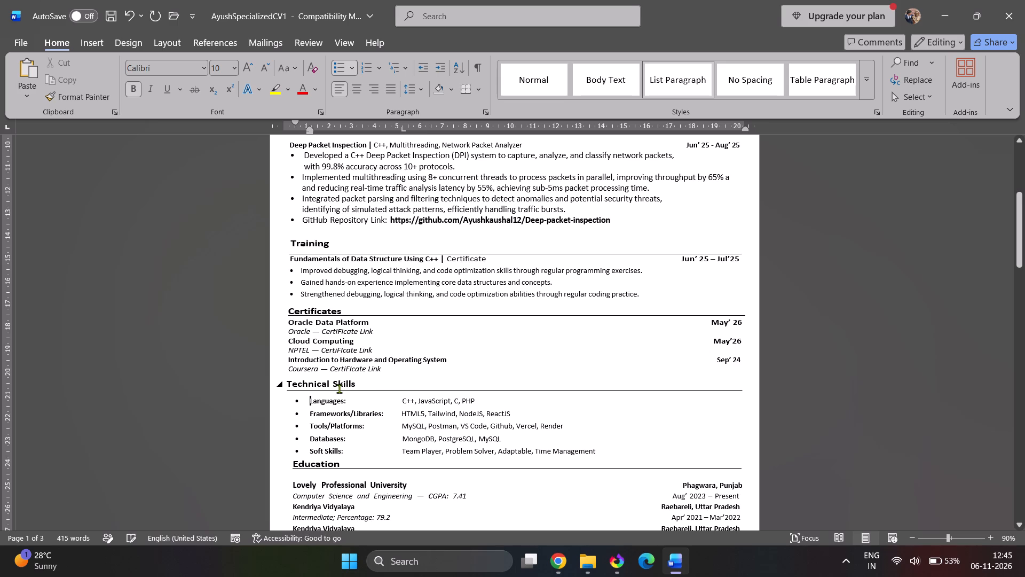
{"action": "scroll", "coordinate": [339, 388], "scroll_direction": "down", "scroll_amount": 1}
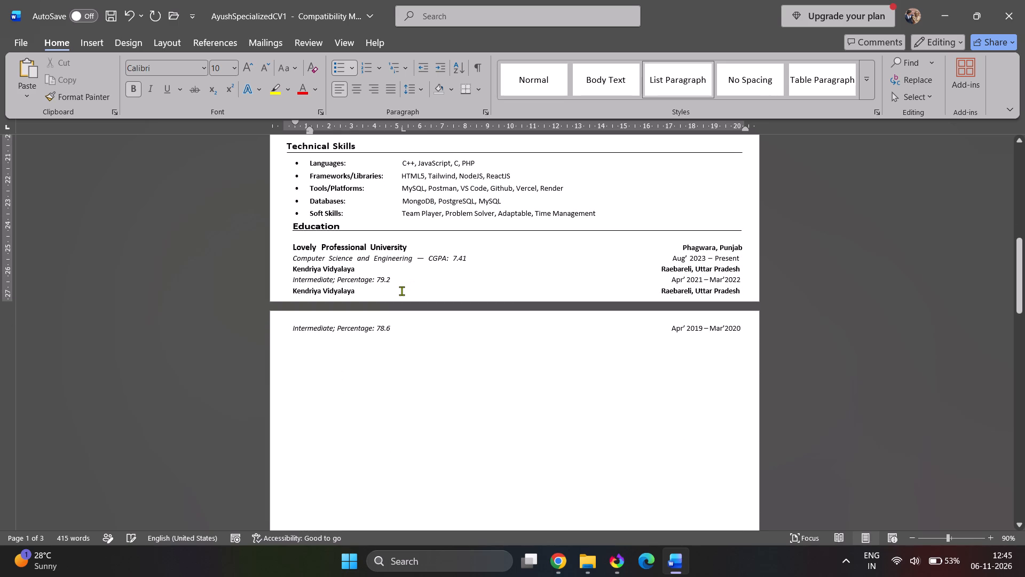
{"action": "scroll", "coordinate": [401, 291], "scroll_direction": "up", "scroll_amount": 4}
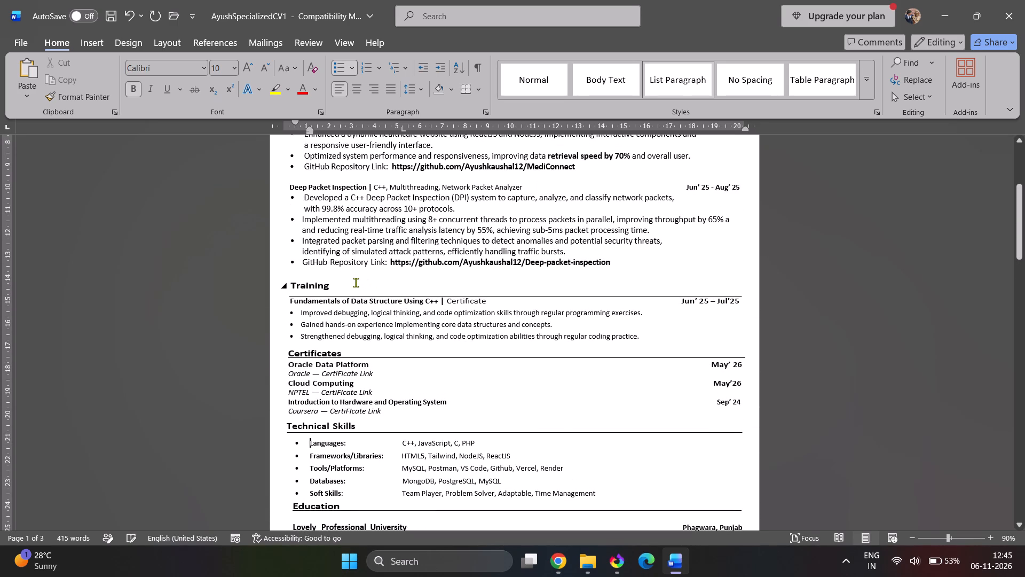
{"action": "scroll", "coordinate": [340, 273], "scroll_direction": "up", "scroll_amount": 1}
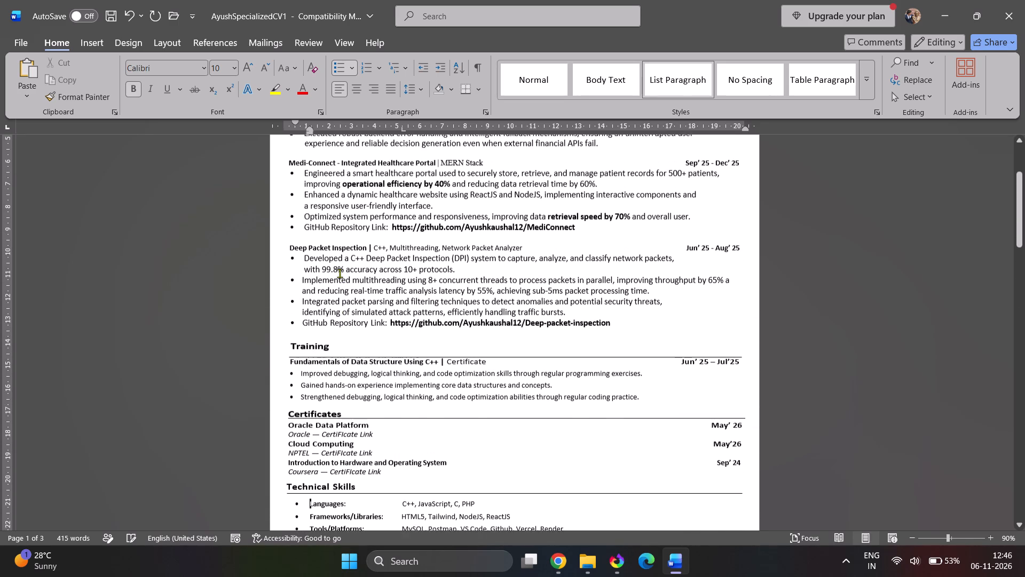
{"action": "scroll", "coordinate": [340, 273], "scroll_direction": "up", "scroll_amount": 1}
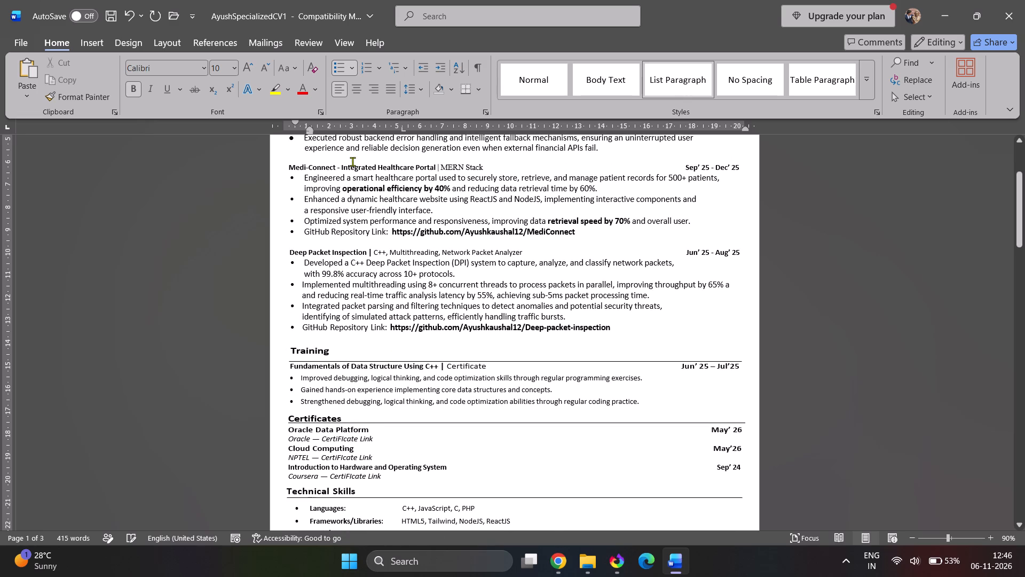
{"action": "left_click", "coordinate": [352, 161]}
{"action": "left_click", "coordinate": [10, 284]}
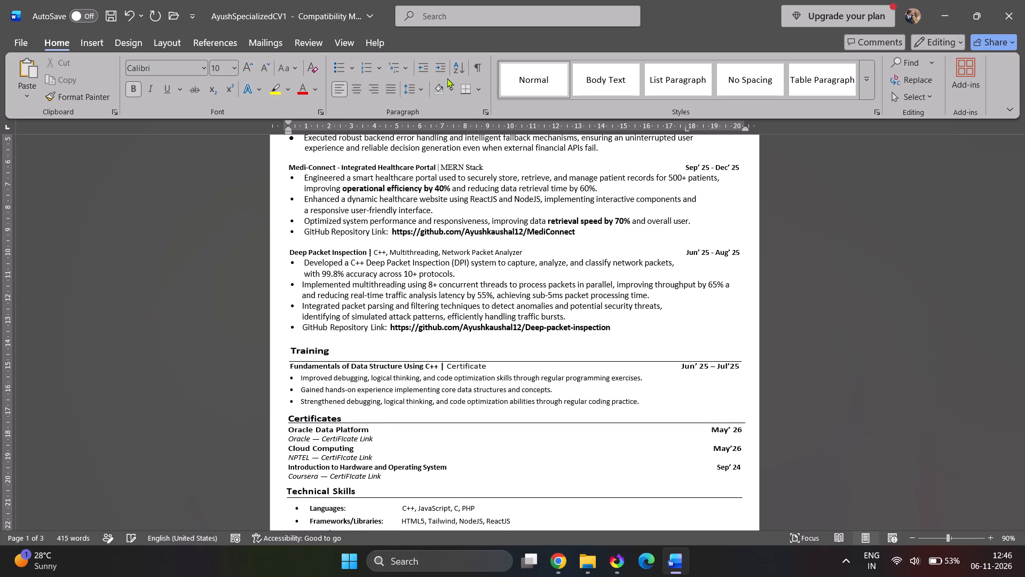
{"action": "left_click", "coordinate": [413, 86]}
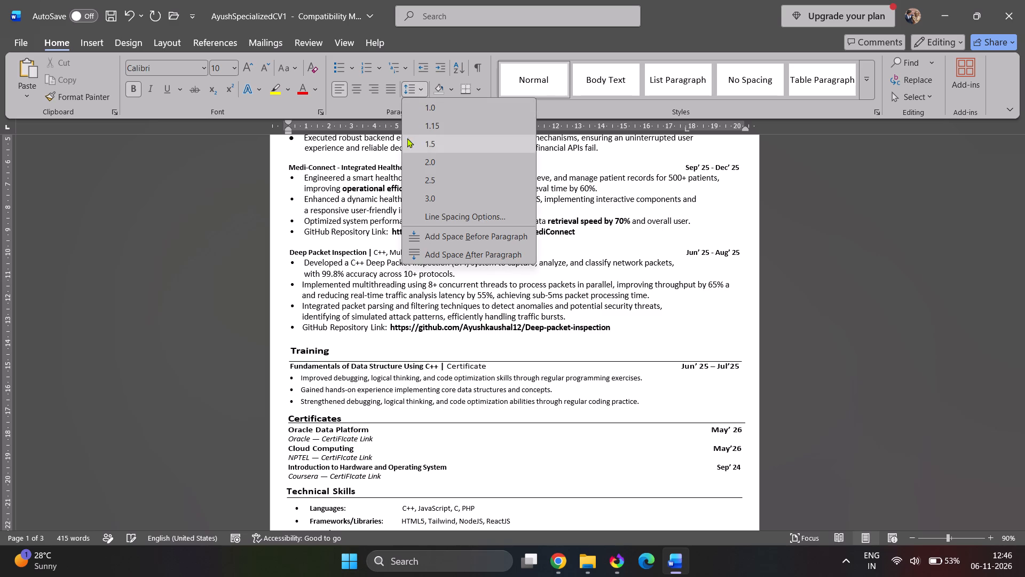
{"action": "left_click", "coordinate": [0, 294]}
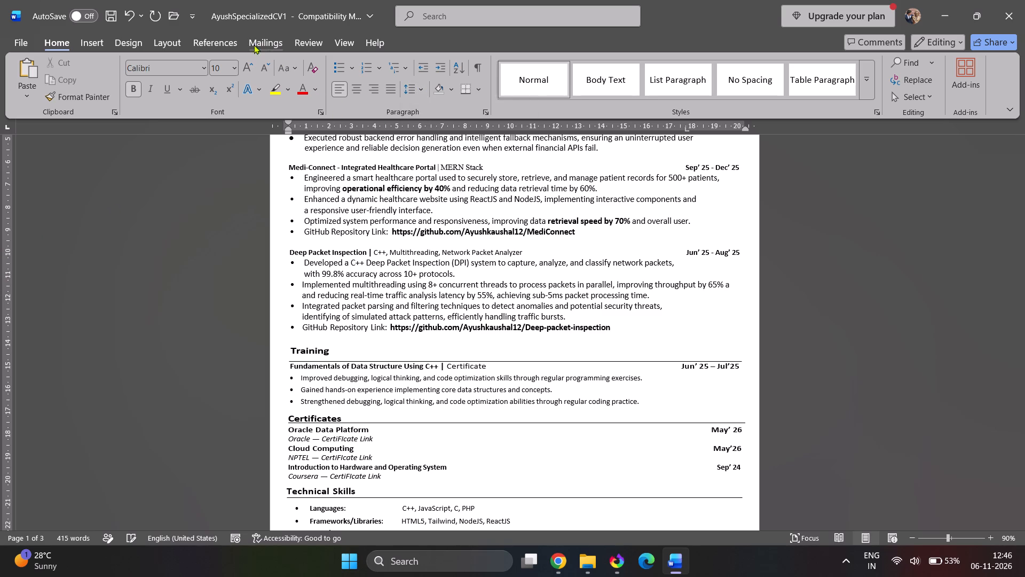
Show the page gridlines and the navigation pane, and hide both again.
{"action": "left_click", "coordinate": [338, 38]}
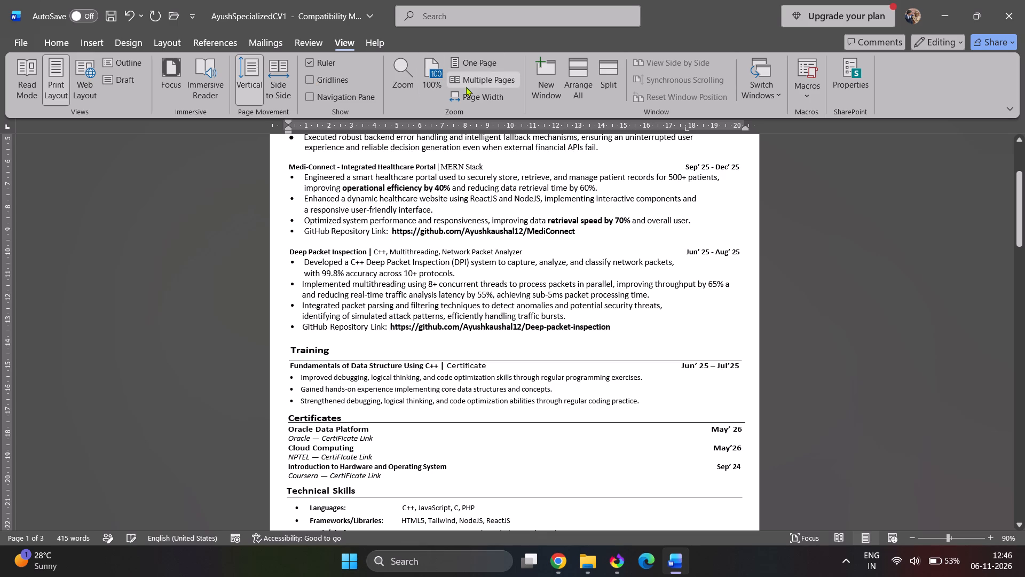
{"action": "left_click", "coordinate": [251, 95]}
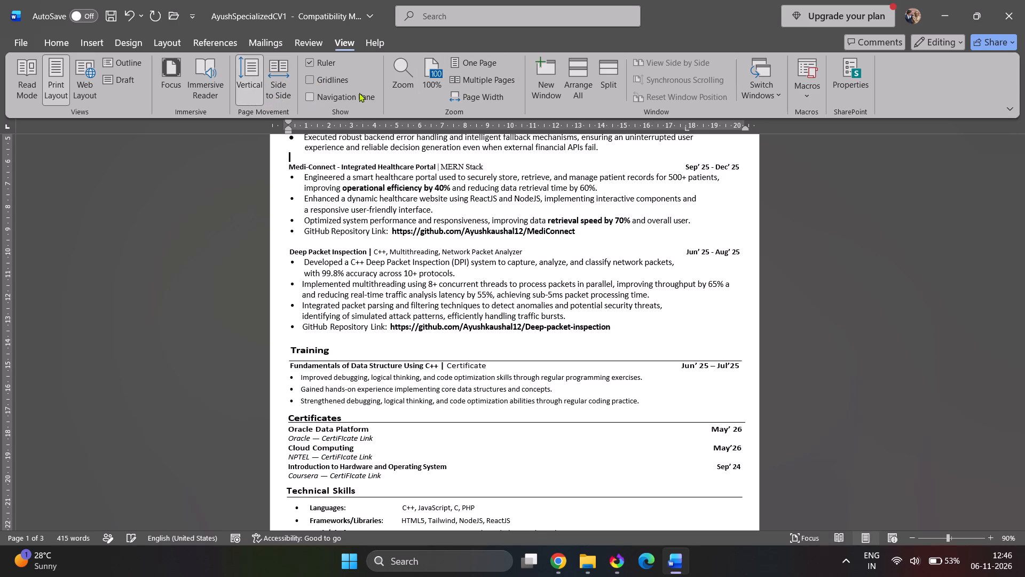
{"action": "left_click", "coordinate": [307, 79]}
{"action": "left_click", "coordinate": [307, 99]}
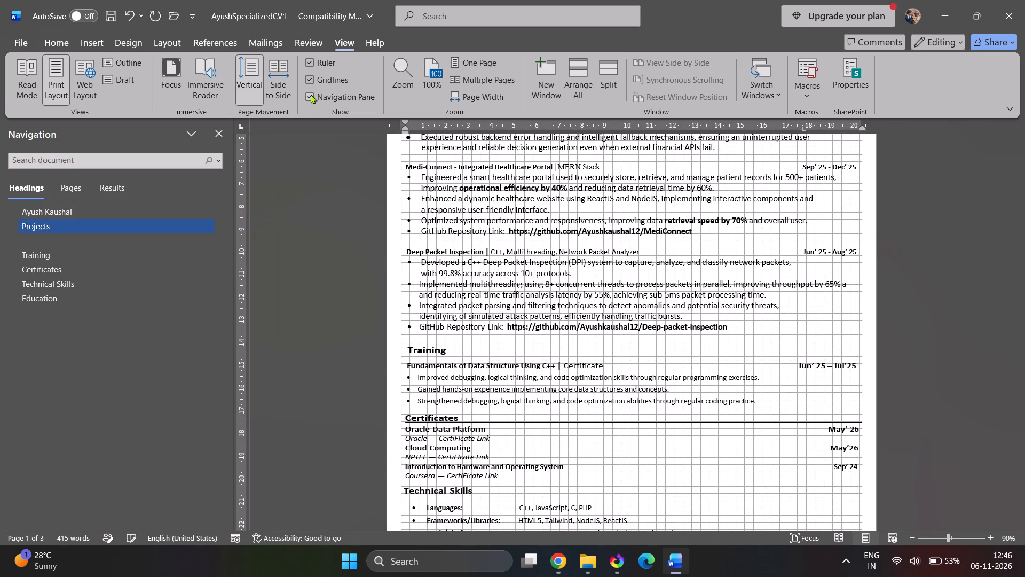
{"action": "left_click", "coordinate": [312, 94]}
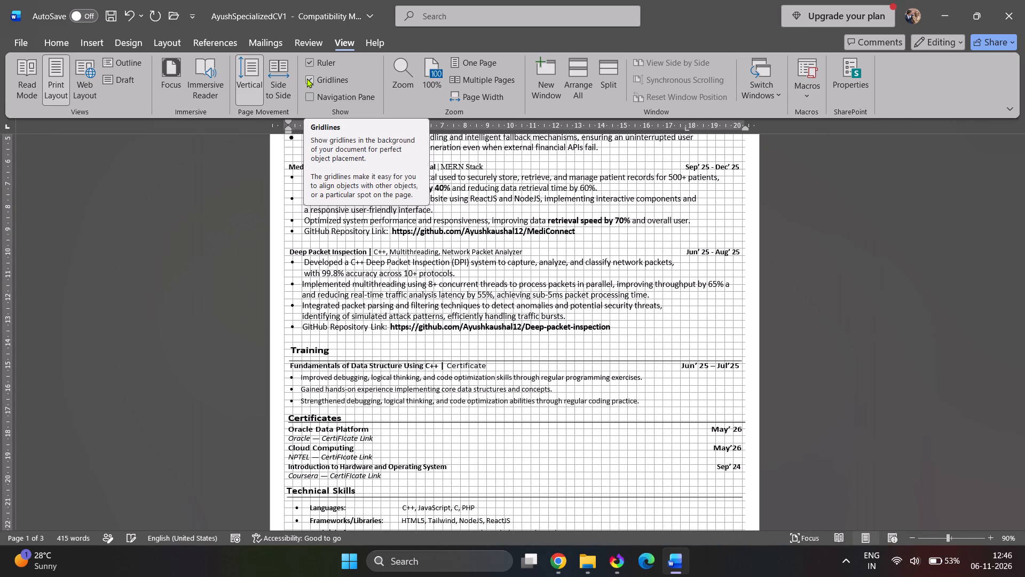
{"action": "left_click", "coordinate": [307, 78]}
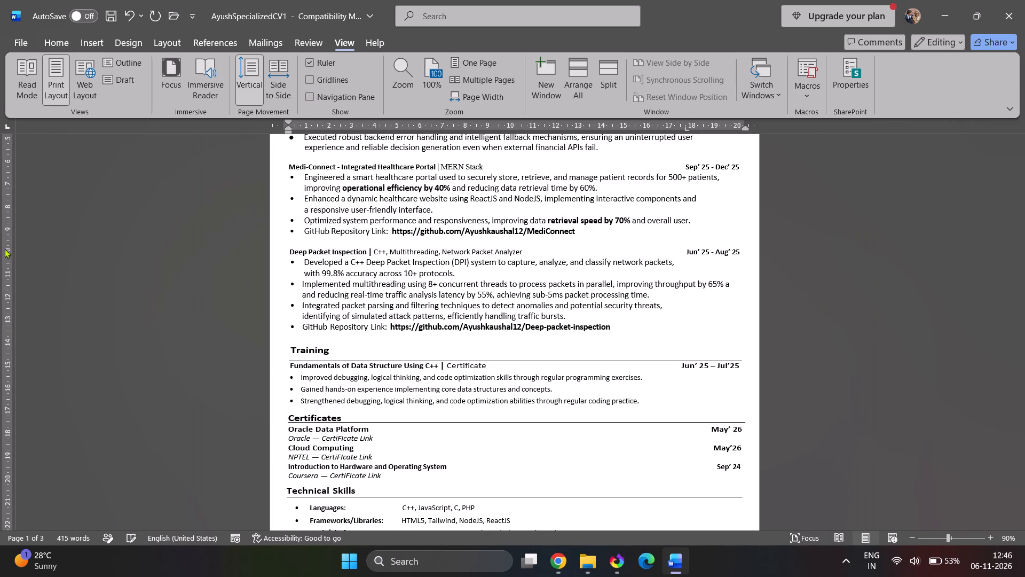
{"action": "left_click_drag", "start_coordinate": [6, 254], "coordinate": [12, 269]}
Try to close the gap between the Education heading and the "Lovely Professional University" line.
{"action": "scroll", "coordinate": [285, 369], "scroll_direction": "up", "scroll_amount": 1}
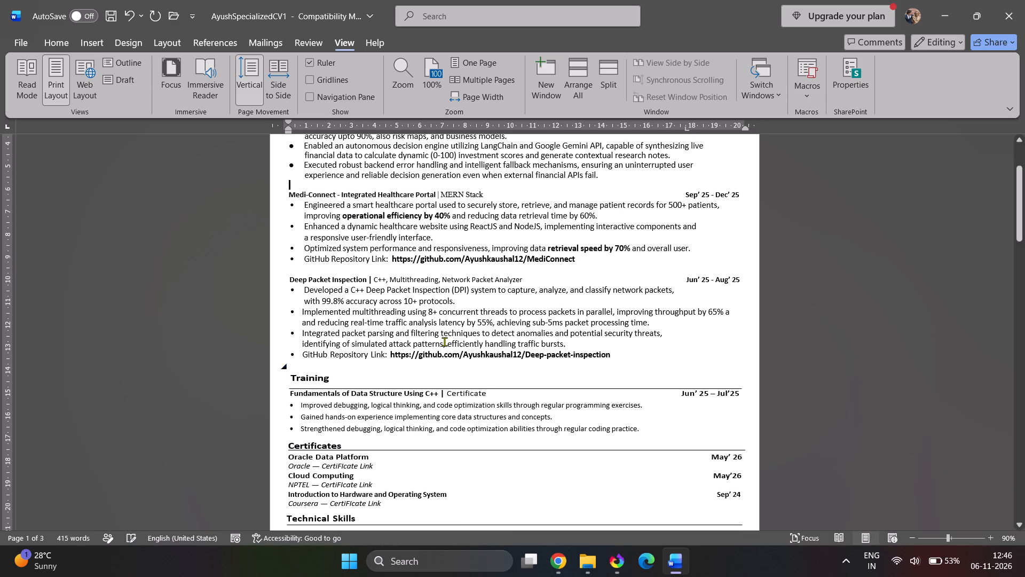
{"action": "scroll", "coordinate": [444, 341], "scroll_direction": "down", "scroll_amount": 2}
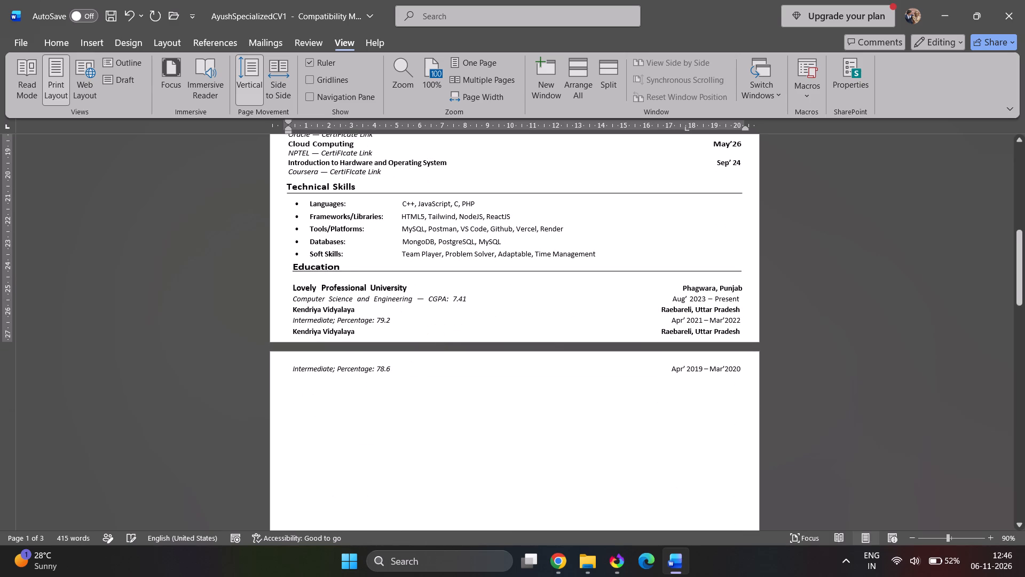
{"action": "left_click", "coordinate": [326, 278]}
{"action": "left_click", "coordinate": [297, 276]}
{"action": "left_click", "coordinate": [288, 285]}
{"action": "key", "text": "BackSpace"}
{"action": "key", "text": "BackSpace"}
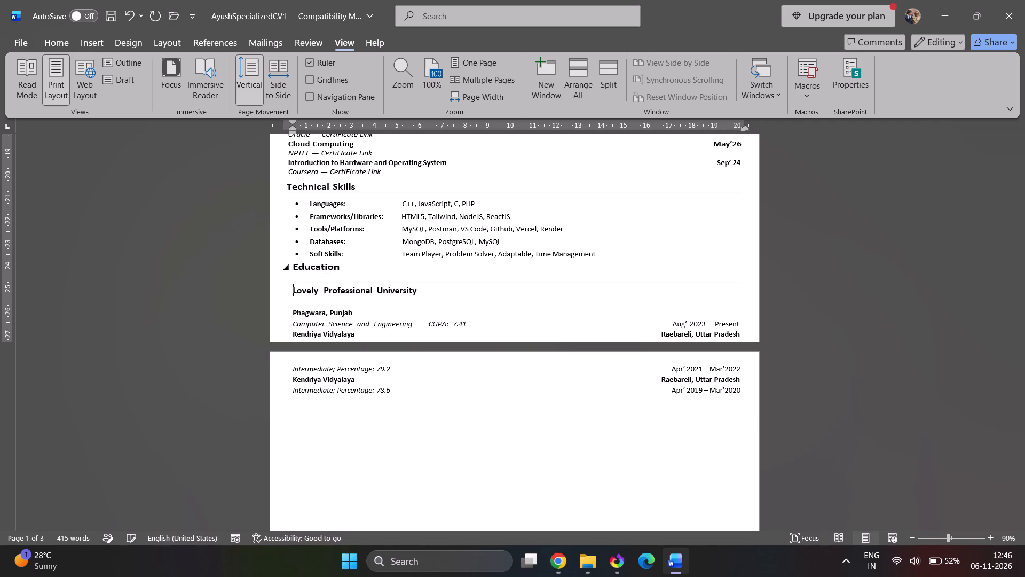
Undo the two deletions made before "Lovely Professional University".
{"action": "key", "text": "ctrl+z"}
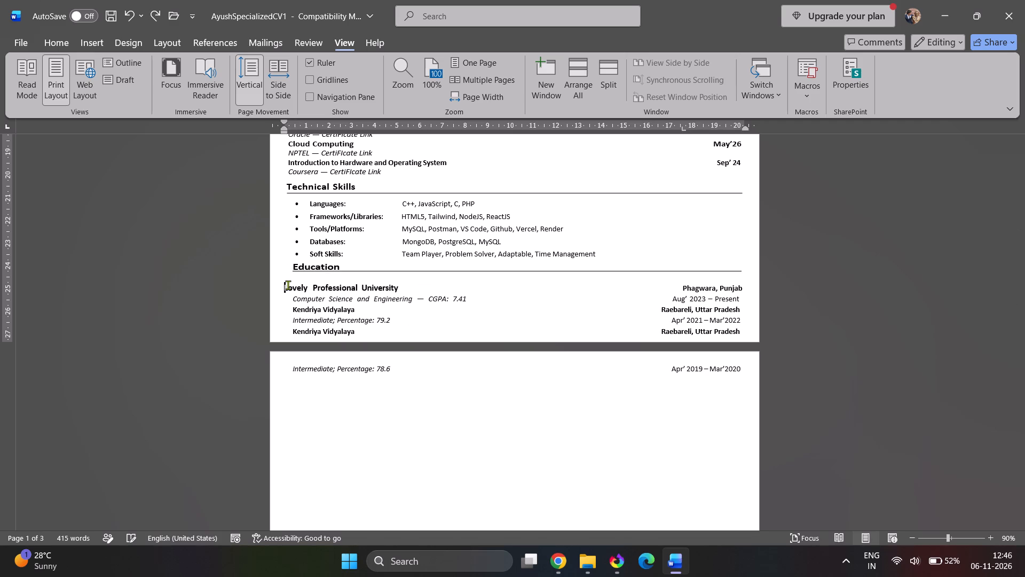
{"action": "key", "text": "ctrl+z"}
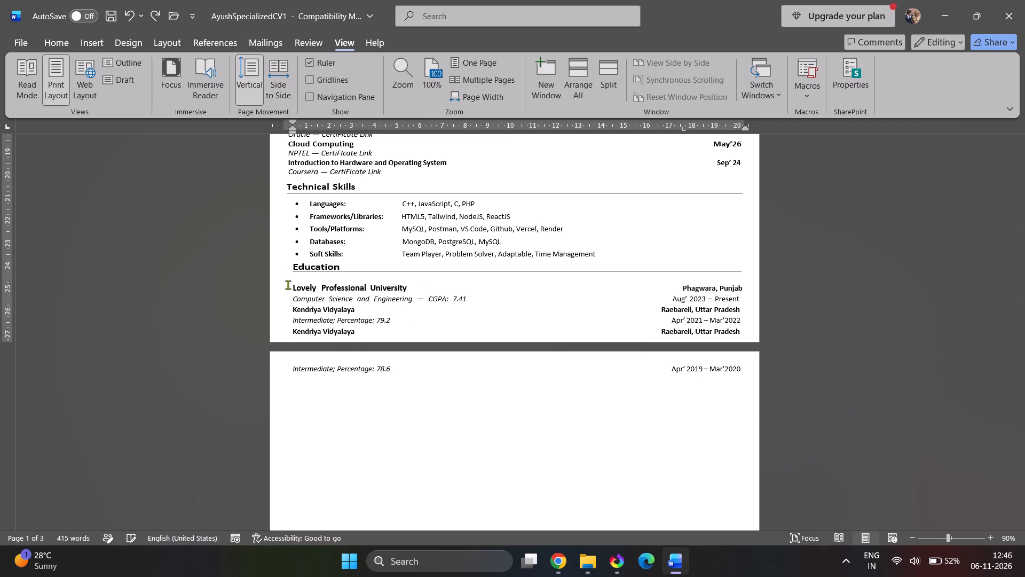
Review the alignment and spacing of the three project entries and how the CV fits across its pages.
{"action": "scroll", "coordinate": [340, 260], "scroll_direction": "up", "scroll_amount": 2}
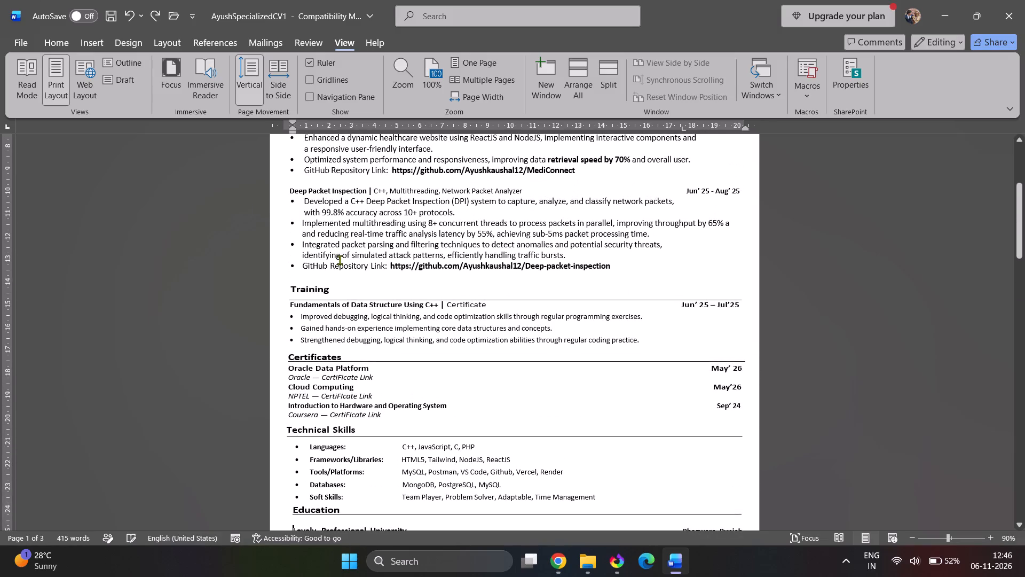
{"action": "left_click", "coordinate": [340, 260]}
{"action": "scroll", "coordinate": [340, 260], "scroll_direction": "up", "scroll_amount": 2}
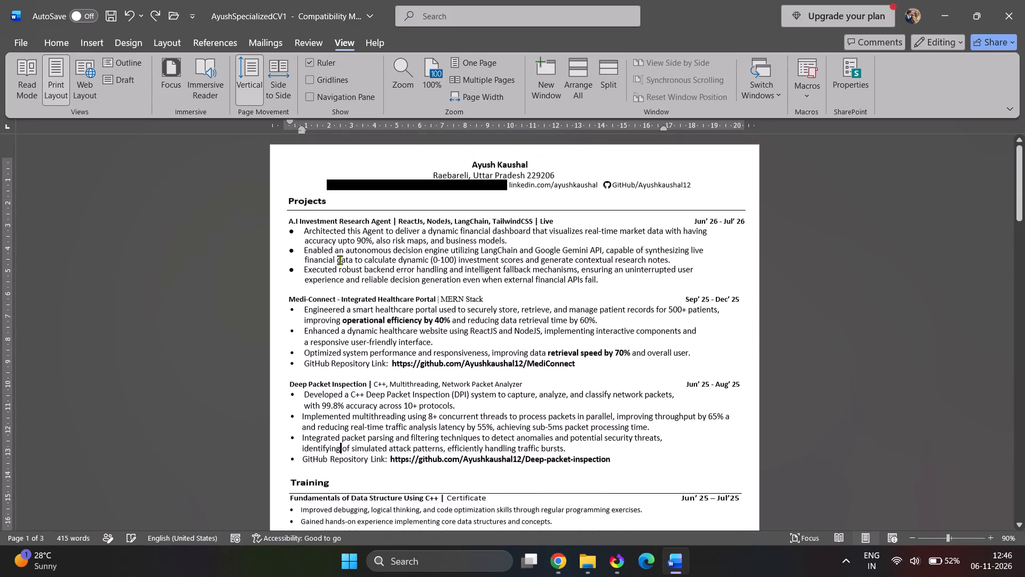
{"action": "scroll", "coordinate": [340, 260], "scroll_direction": "up", "scroll_amount": 1}
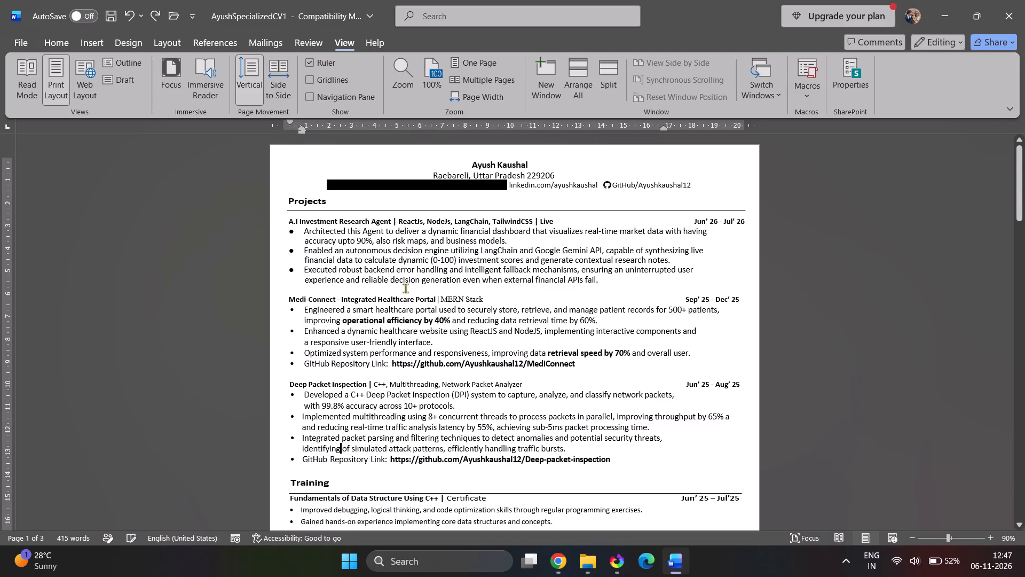
{"action": "double_click", "coordinate": [458, 325]}
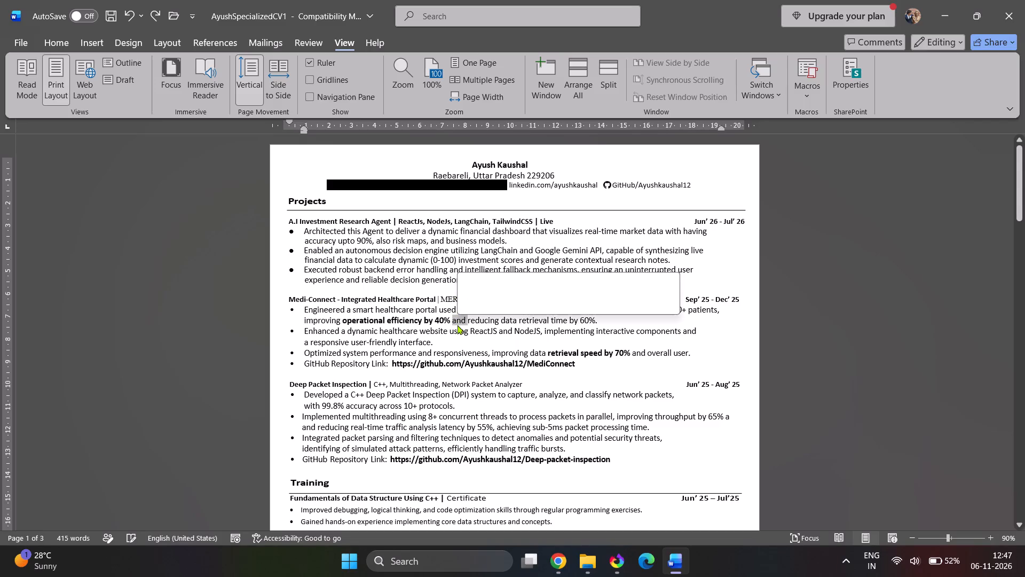
{"action": "double_click", "coordinate": [414, 247]}
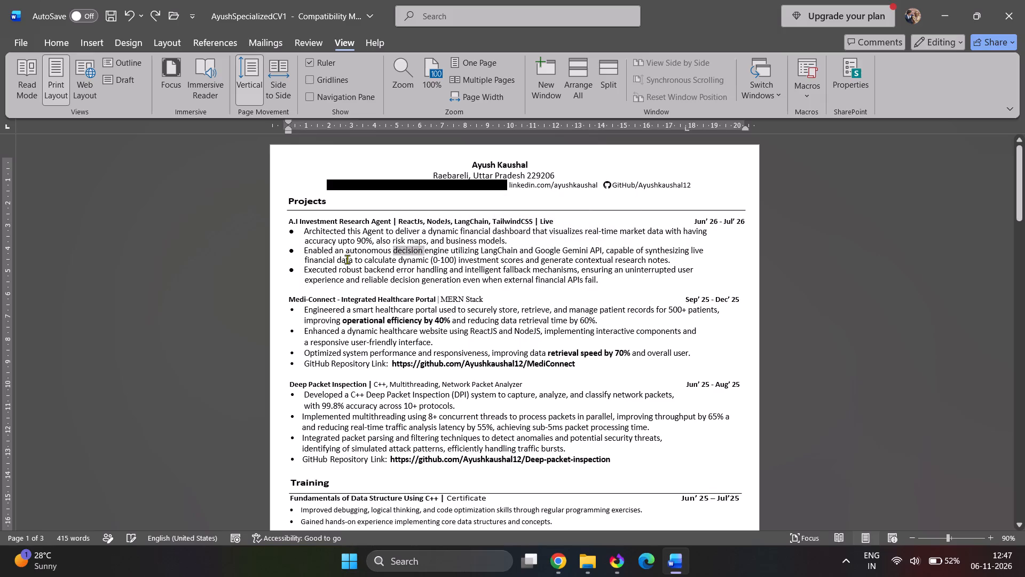
{"action": "left_click", "coordinate": [408, 287]}
{"action": "scroll", "coordinate": [532, 254], "scroll_direction": "down", "scroll_amount": 1, "text": "ctrl"}
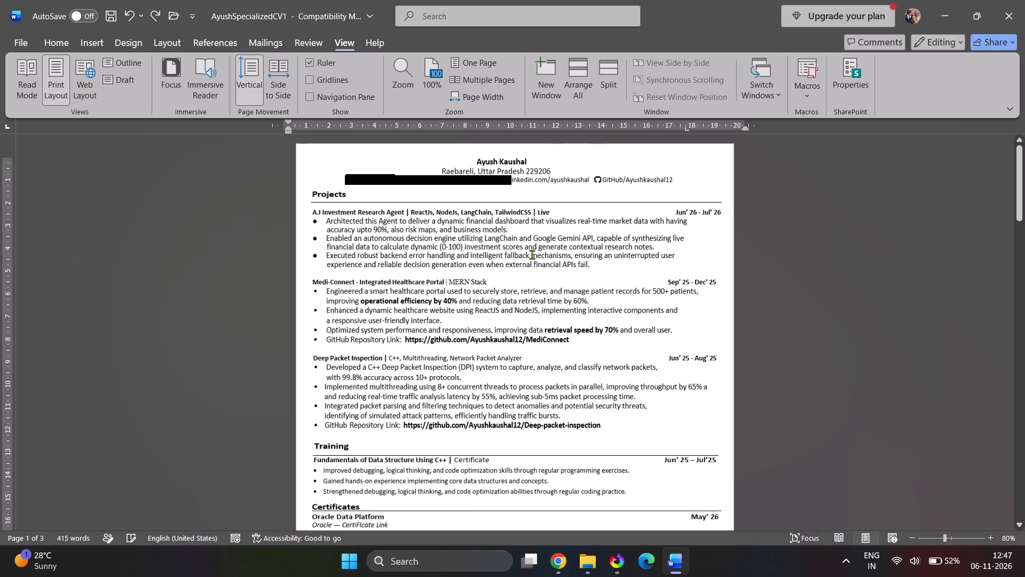
{"action": "scroll", "coordinate": [417, 272], "scroll_direction": "up", "scroll_amount": 1, "text": "ctrl"}
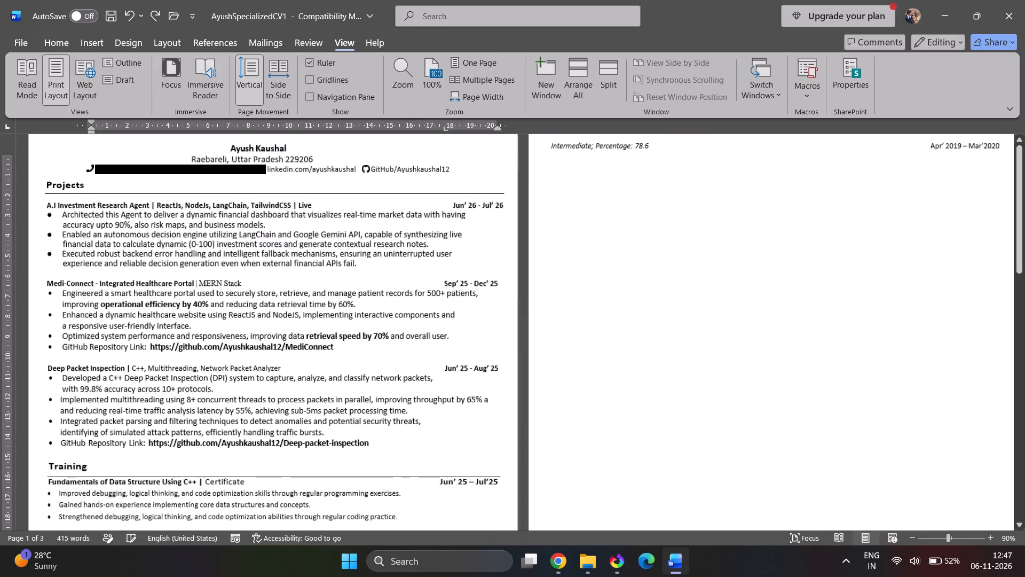
{"action": "scroll", "coordinate": [474, 353], "scroll_direction": "down", "scroll_amount": 2}
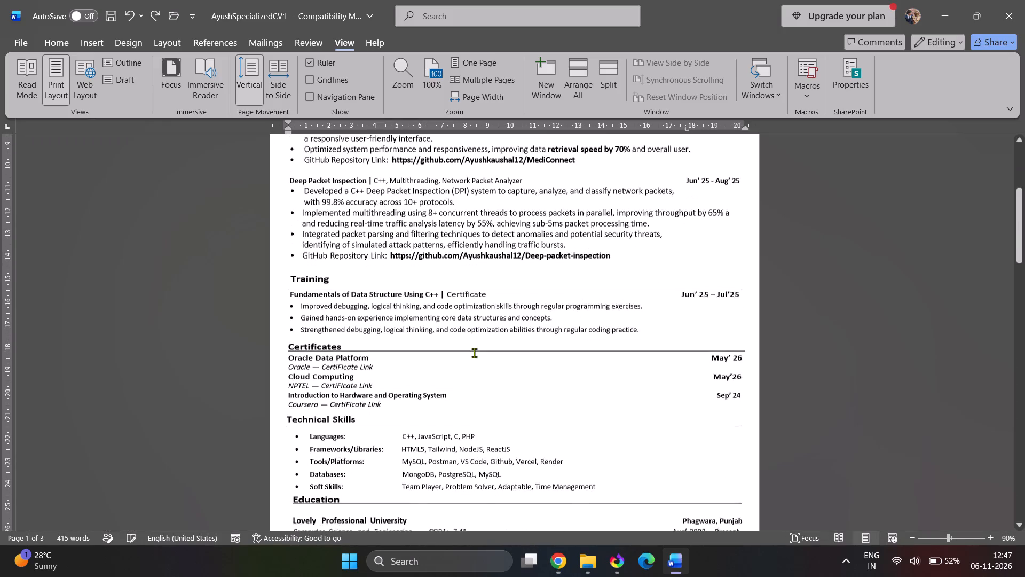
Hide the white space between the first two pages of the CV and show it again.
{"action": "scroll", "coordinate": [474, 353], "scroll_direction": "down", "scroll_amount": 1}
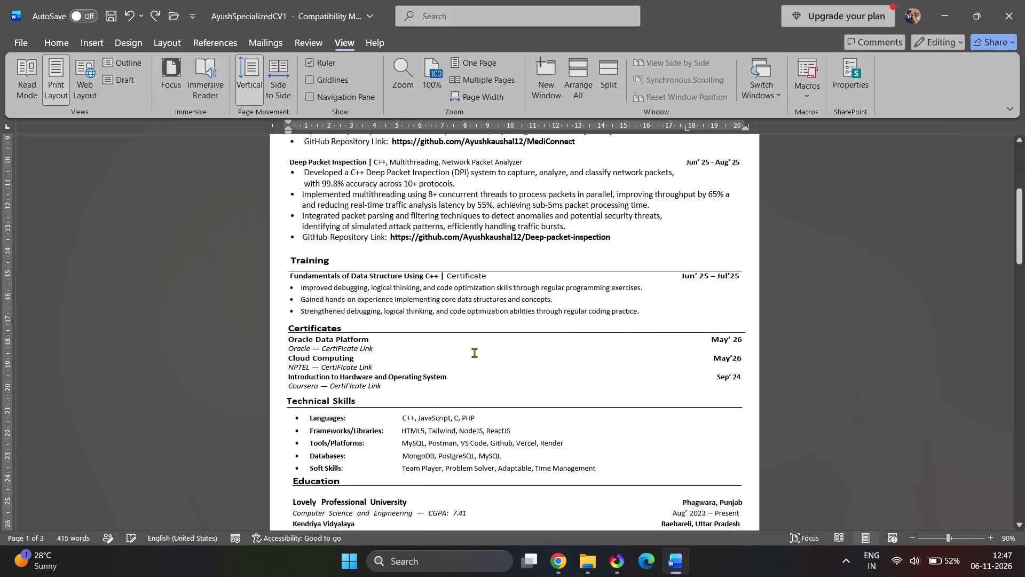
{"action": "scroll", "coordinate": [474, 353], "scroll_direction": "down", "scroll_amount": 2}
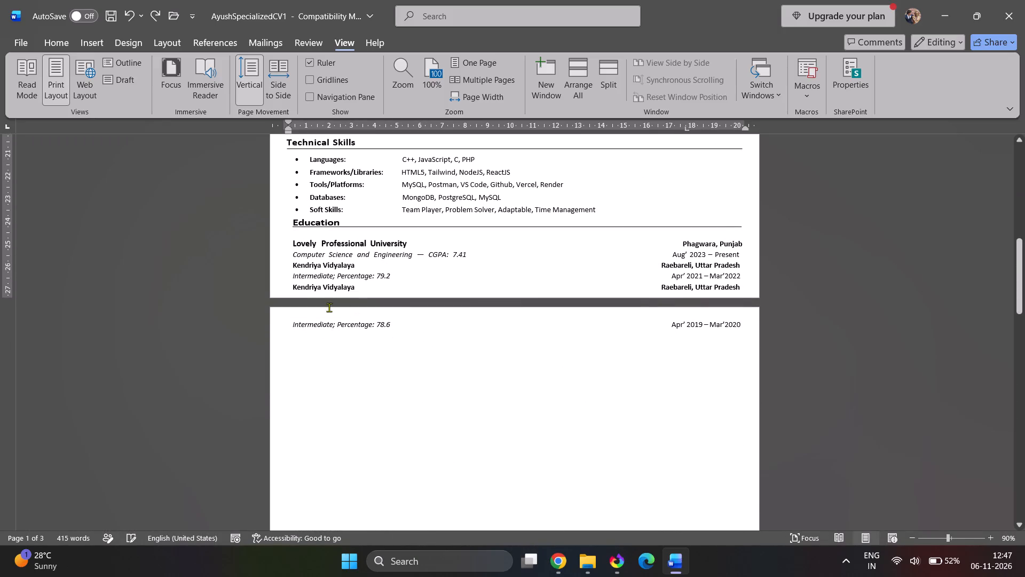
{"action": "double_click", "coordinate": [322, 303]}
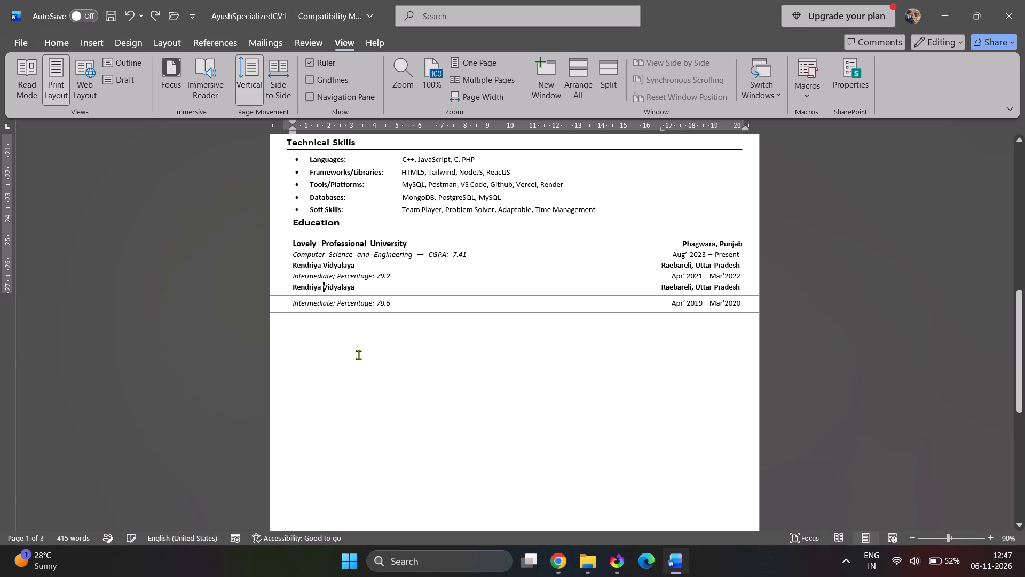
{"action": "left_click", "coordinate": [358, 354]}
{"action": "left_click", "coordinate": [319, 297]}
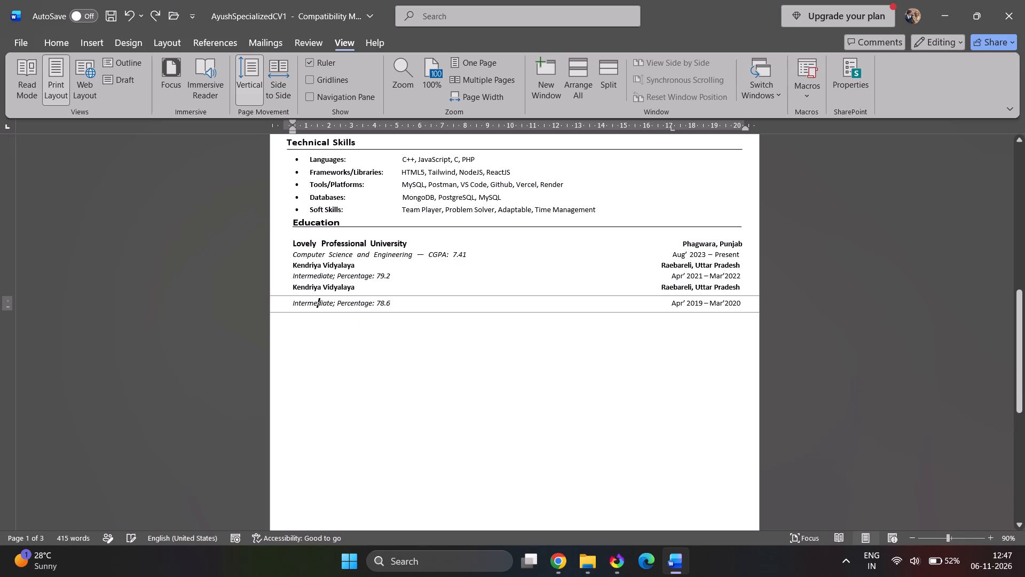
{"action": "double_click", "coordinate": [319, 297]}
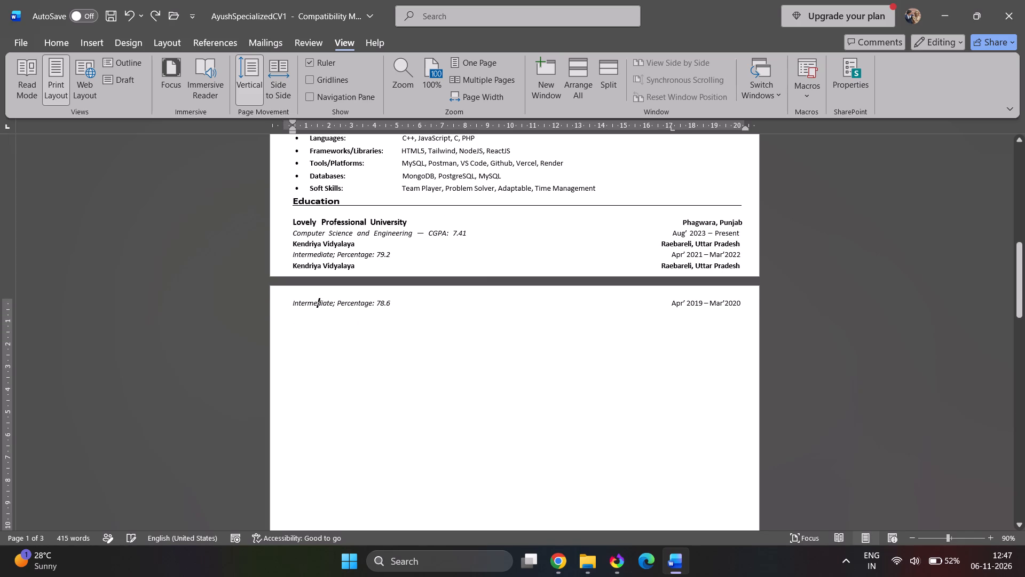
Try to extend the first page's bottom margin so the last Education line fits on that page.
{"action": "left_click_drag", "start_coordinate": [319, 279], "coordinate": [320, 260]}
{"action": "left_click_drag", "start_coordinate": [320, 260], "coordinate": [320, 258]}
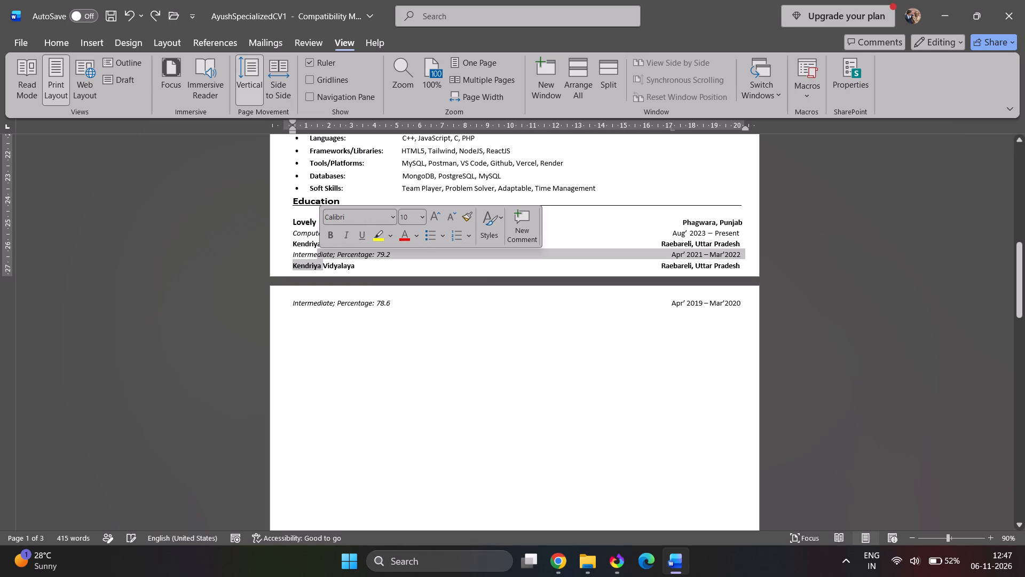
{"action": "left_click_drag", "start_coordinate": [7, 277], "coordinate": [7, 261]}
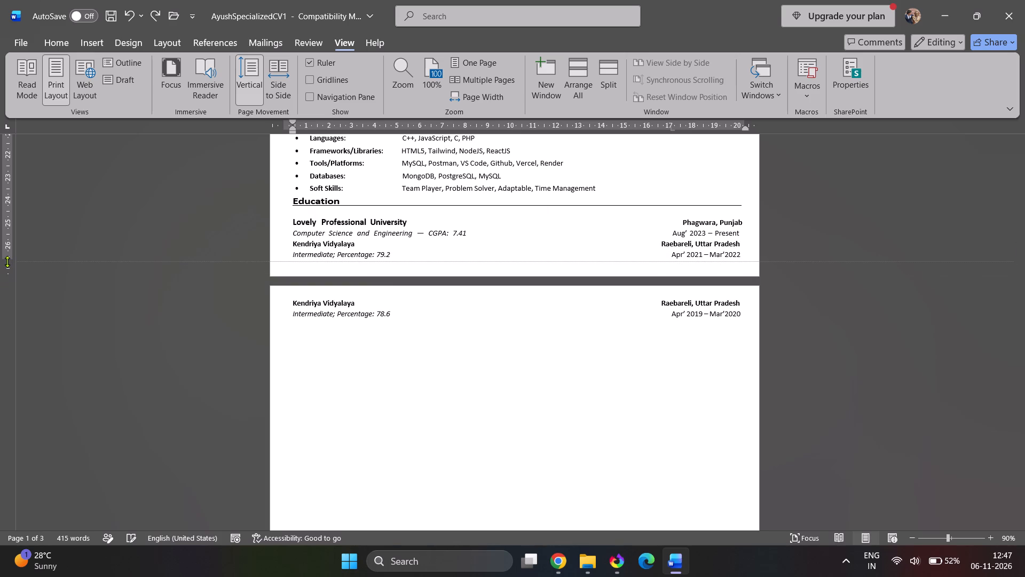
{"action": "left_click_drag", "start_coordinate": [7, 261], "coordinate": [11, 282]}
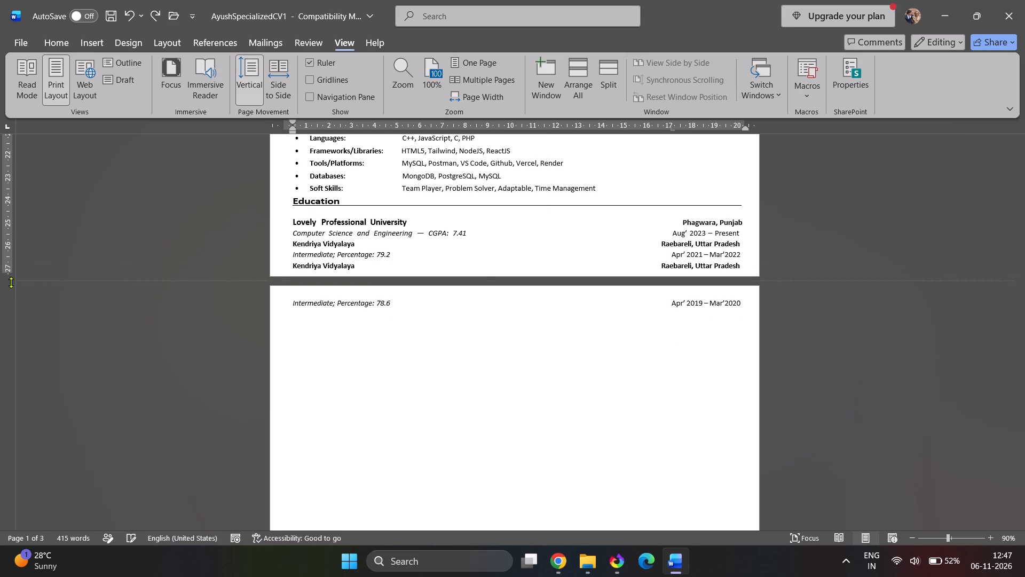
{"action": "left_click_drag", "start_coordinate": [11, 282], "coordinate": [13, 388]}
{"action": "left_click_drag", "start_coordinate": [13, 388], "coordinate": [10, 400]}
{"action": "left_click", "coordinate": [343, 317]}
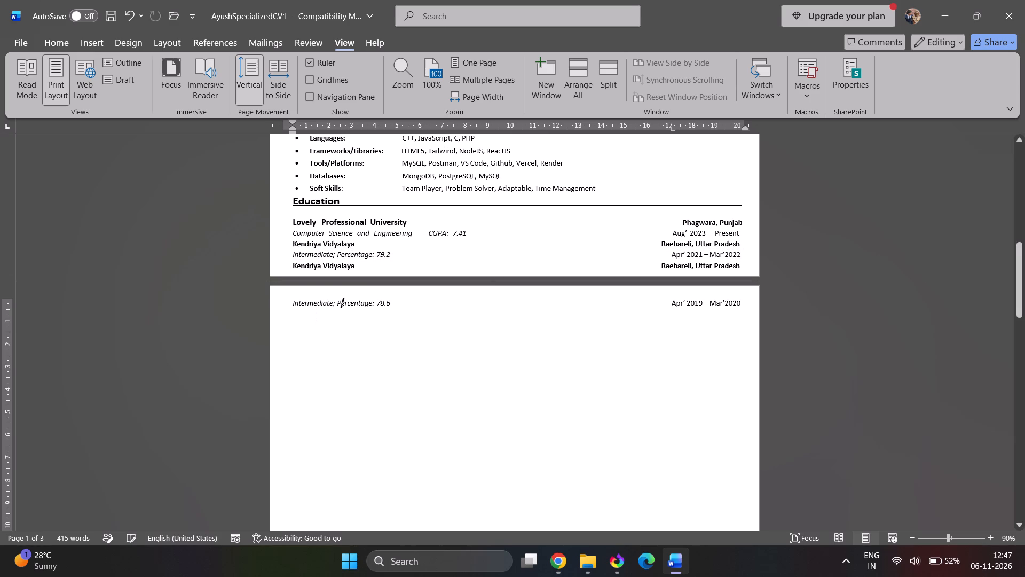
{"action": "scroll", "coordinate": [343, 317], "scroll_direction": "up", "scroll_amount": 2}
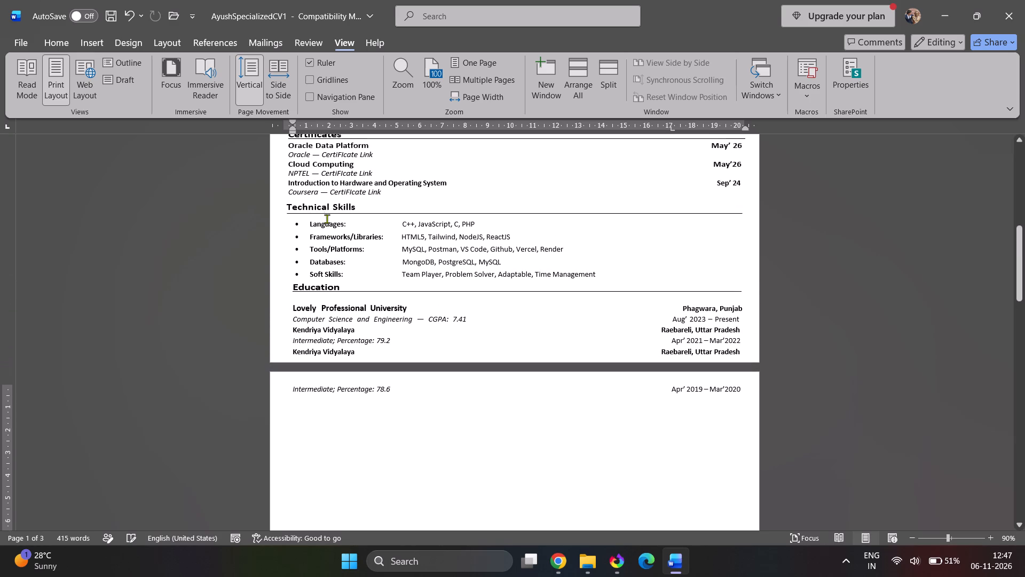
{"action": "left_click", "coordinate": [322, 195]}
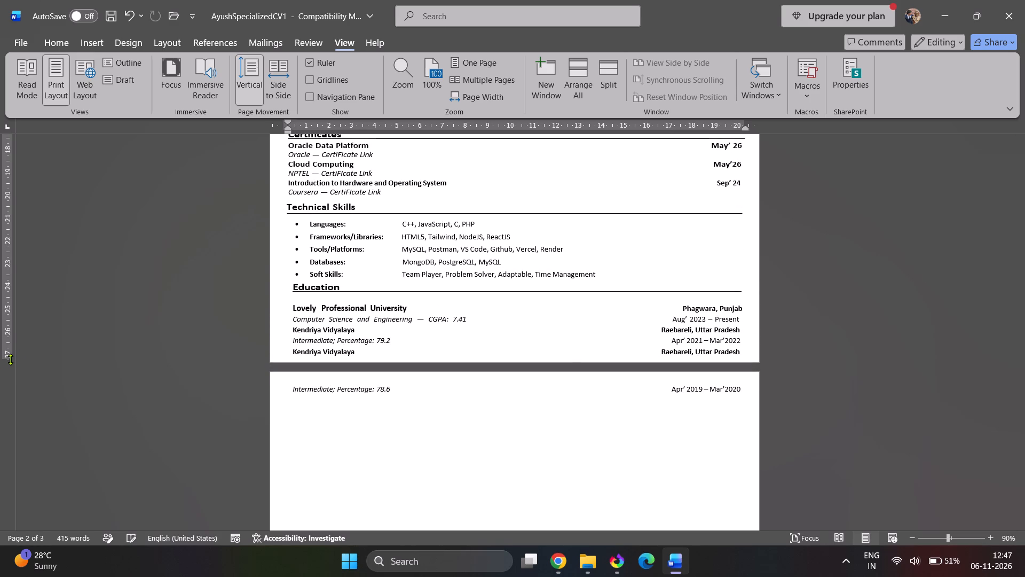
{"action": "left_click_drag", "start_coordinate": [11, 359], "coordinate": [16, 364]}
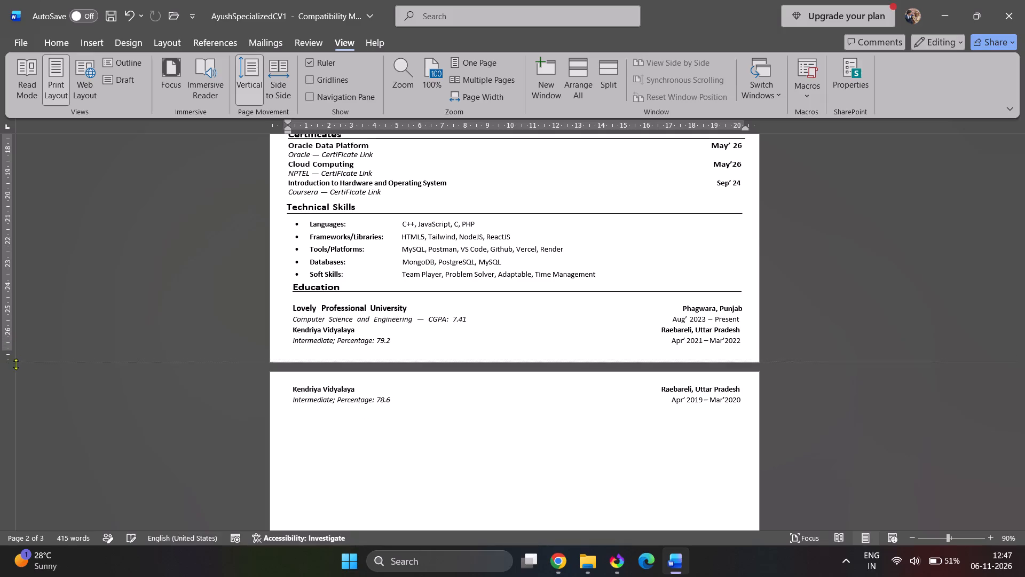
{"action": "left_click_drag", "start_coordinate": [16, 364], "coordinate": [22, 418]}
Remove the blank line between the A.I Investment Research Agent bullets and the Medi-Connect project heading.
{"action": "scroll", "coordinate": [266, 268], "scroll_direction": "up", "scroll_amount": 3}
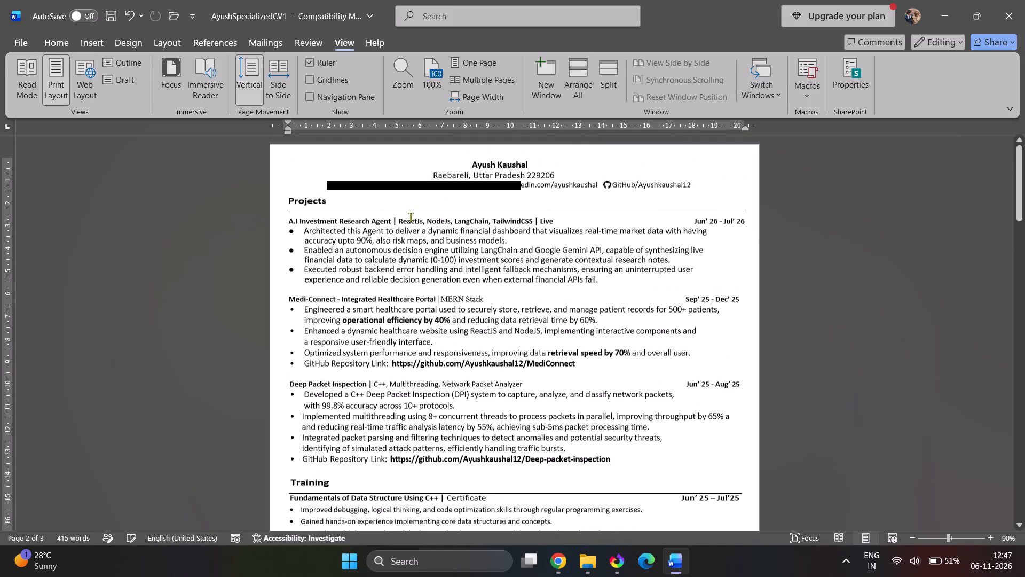
{"action": "left_click", "coordinate": [308, 212]}
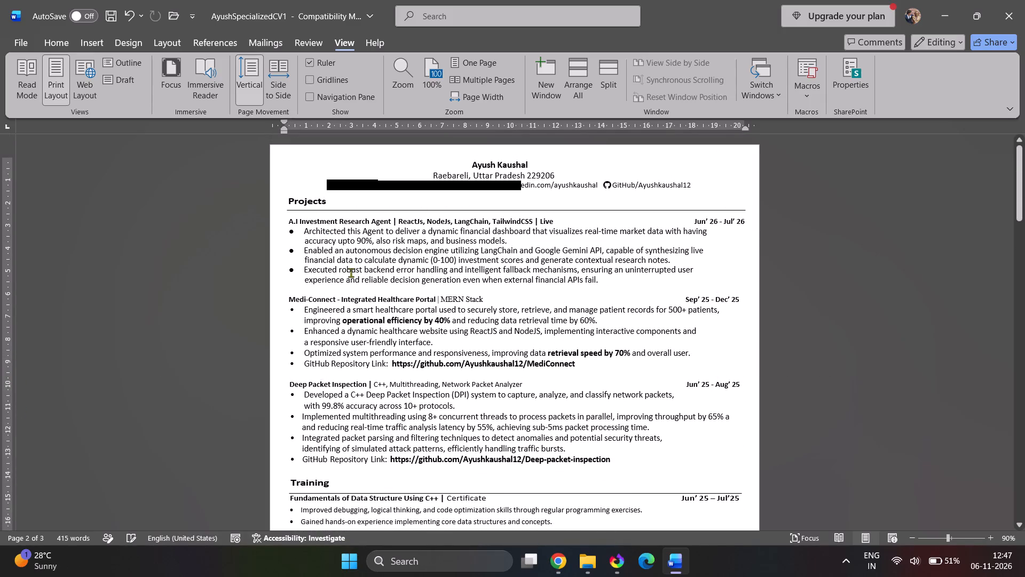
{"action": "scroll", "coordinate": [351, 272], "scroll_direction": "down", "scroll_amount": 1}
{"action": "left_click", "coordinate": [336, 254]}
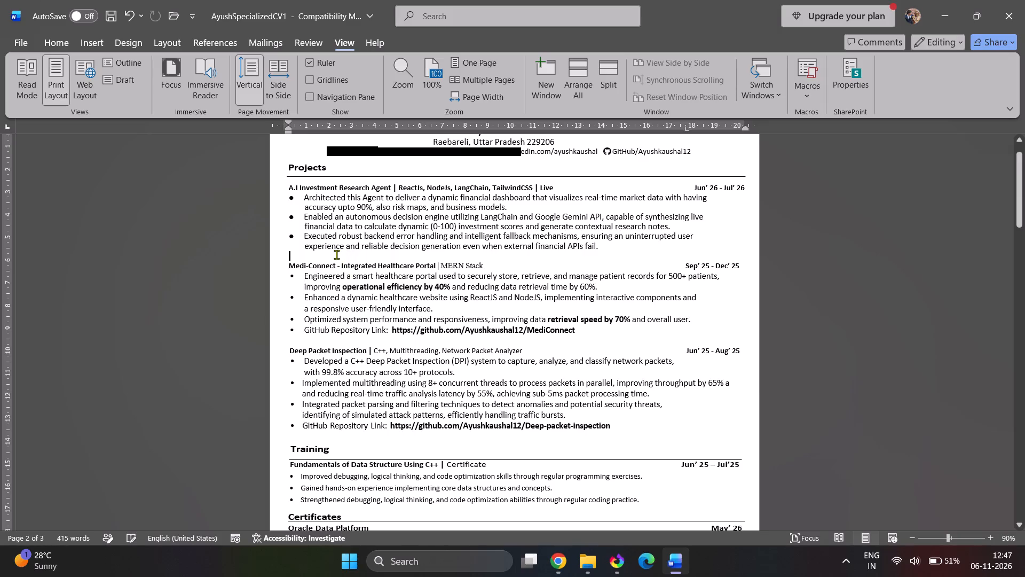
{"action": "key", "text": "BackSpace"}
{"action": "key", "text": "BackSpace"}
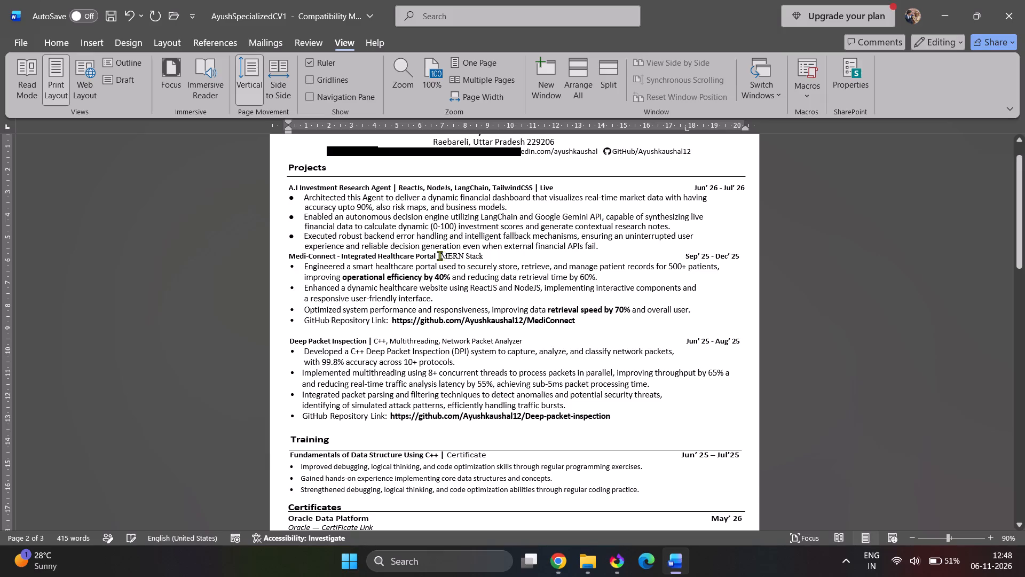
Make "MERN Stack" bold in the Medi-Connect project heading.
{"action": "left_click_drag", "start_coordinate": [439, 255], "coordinate": [484, 254]}
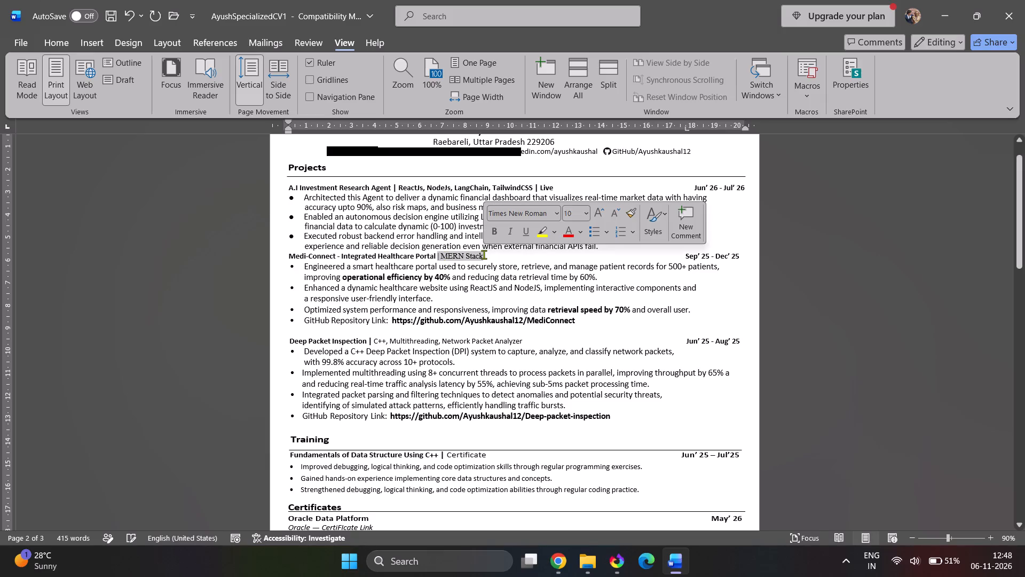
{"action": "left_click", "coordinate": [484, 254]}
{"action": "left_click_drag", "start_coordinate": [484, 254], "coordinate": [453, 258]}
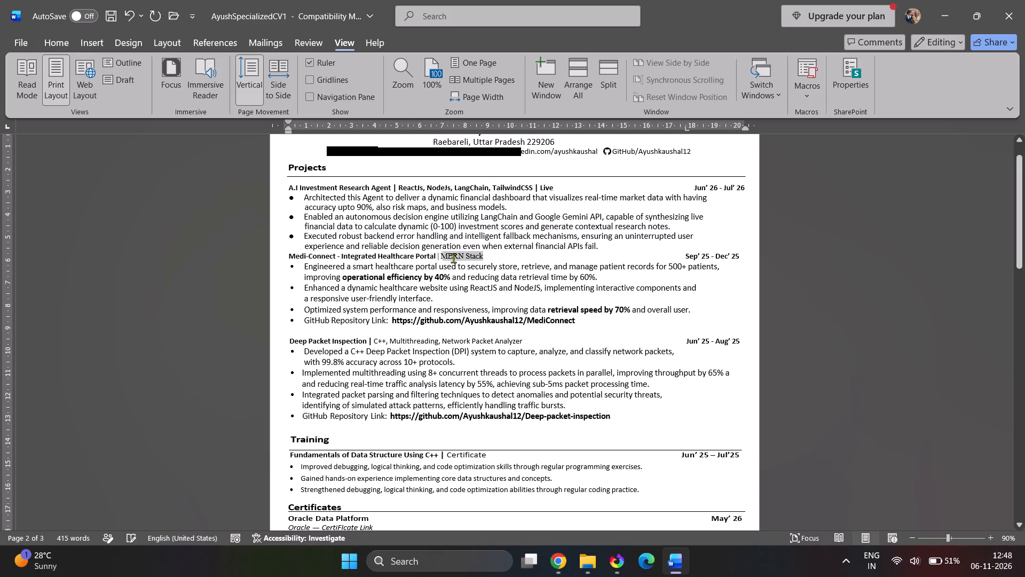
{"action": "left_click_drag", "start_coordinate": [453, 258], "coordinate": [451, 259]}
{"action": "left_click_drag", "start_coordinate": [451, 259], "coordinate": [450, 259]}
{"action": "left_click", "coordinate": [460, 238]}
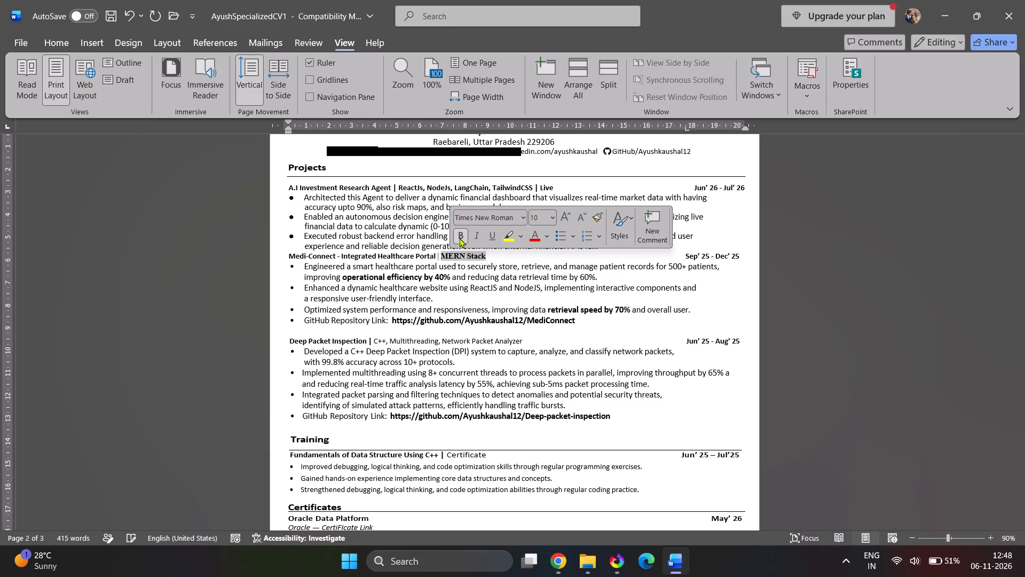
{"action": "left_click", "coordinate": [456, 299]}
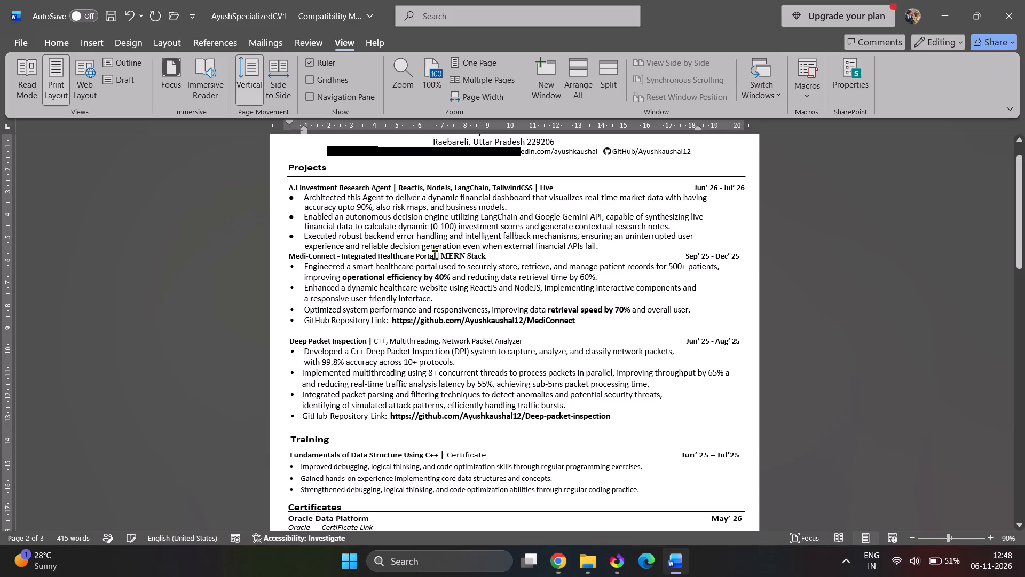
Set the font size of the "Medi-Connect - Integrated Healthcare Portal" title to 11.
{"action": "left_click_drag", "start_coordinate": [436, 255], "coordinate": [294, 256]}
{"action": "left_click", "coordinate": [383, 215]}
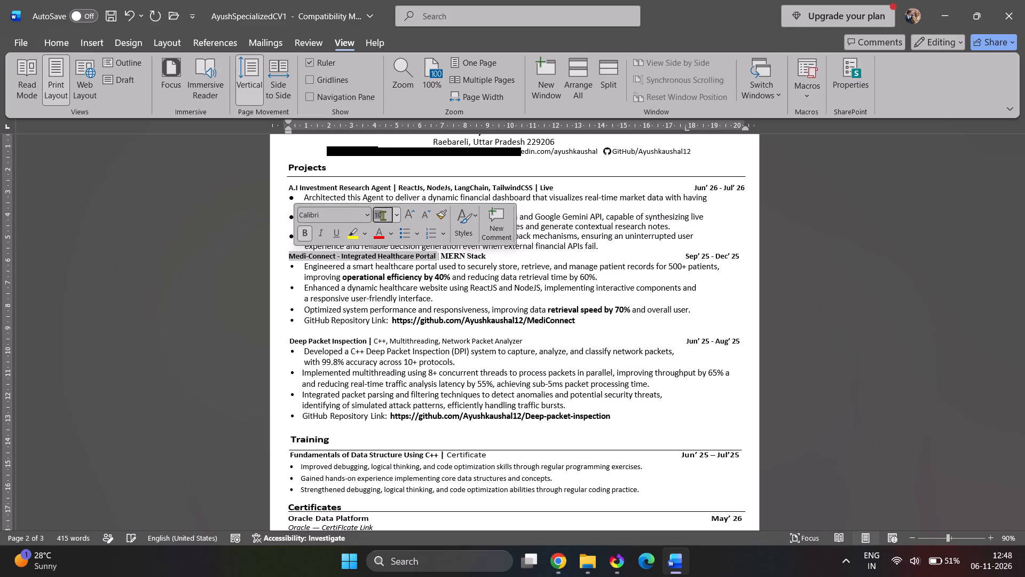
{"action": "type", "text": "11"}
{"action": "key", "text": "Return"}
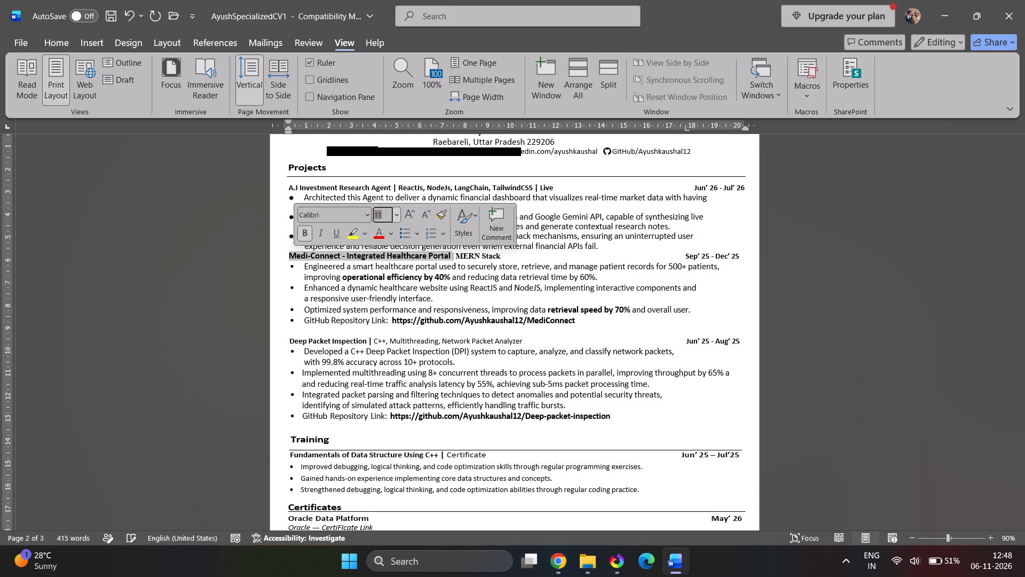
{"action": "left_click", "coordinate": [363, 335]}
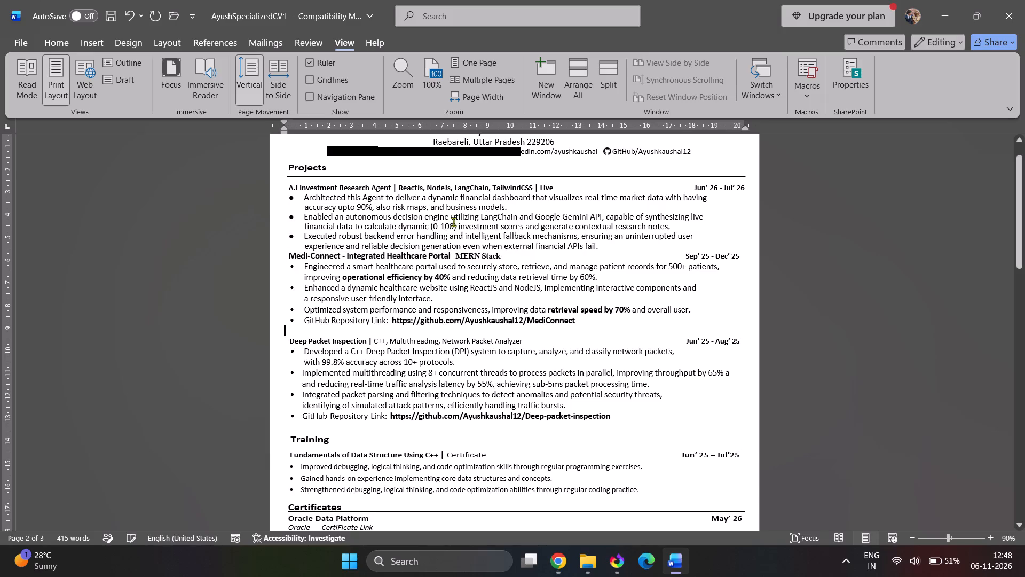
Set the font size of the "A.I Investment Research Agent" title to 11.
{"action": "left_click_drag", "start_coordinate": [390, 185], "coordinate": [331, 182]}
{"action": "left_click_drag", "start_coordinate": [331, 182], "coordinate": [311, 181]}
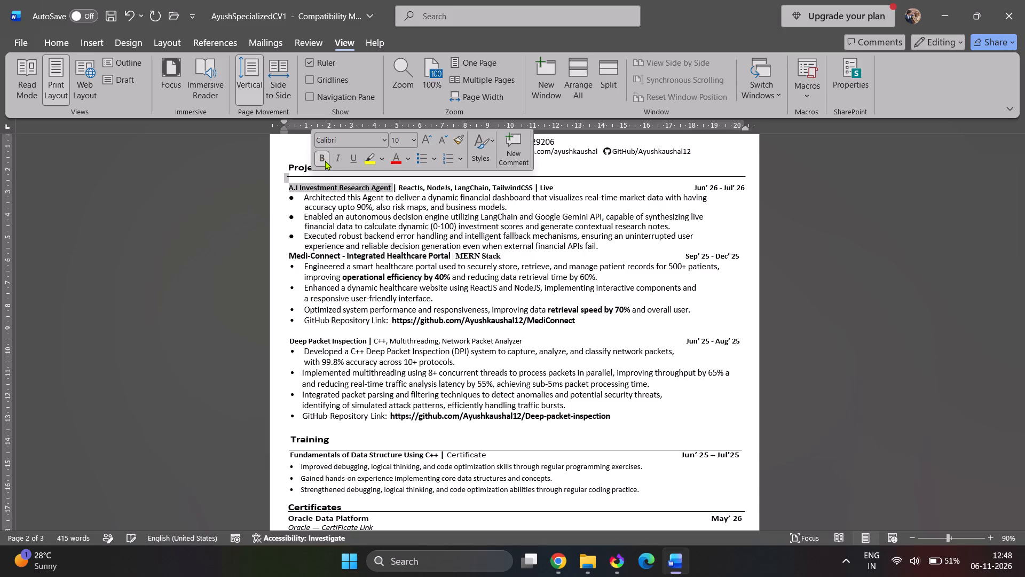
{"action": "left_click", "coordinate": [400, 142]}
{"action": "type", "text": "11"}
{"action": "key", "text": "Return"}
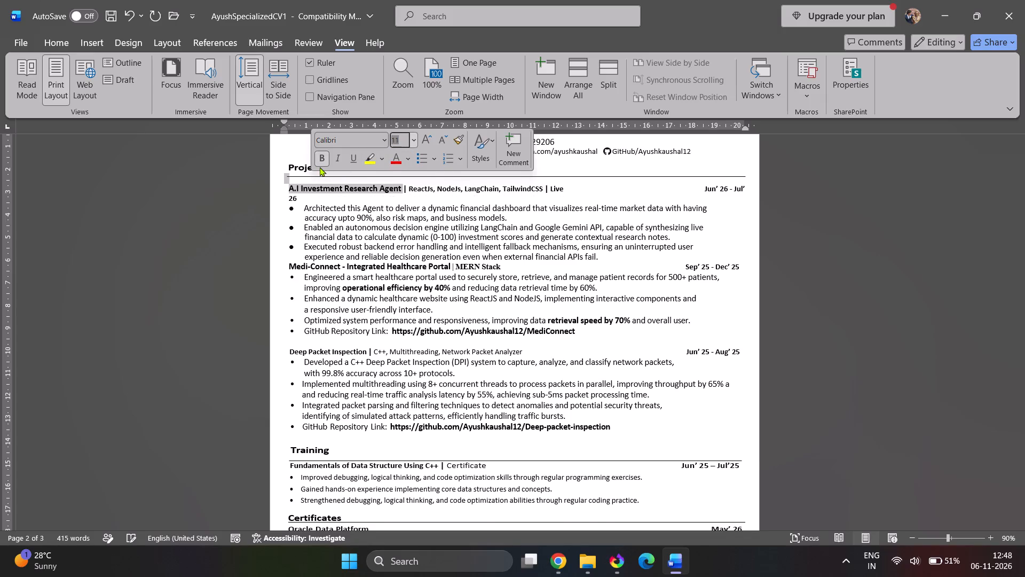
{"action": "left_click", "coordinate": [333, 247]}
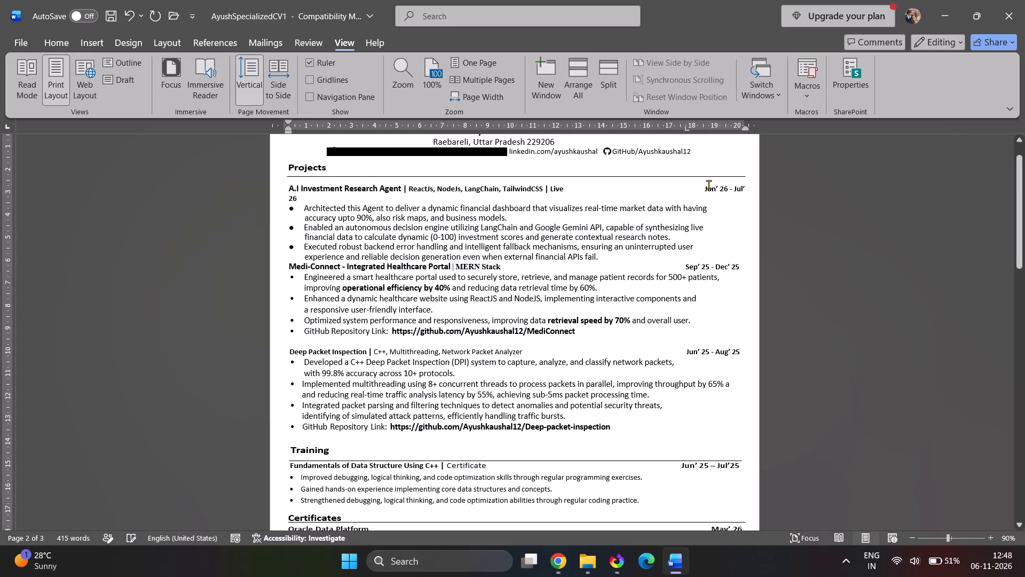
Delete the extra spaces before "Jun' 26 - Jul' 26" so the A.I Investment Research Agent heading fits on one line.
{"action": "left_click", "coordinate": [703, 188]}
{"action": "key", "text": "BackSpace"}
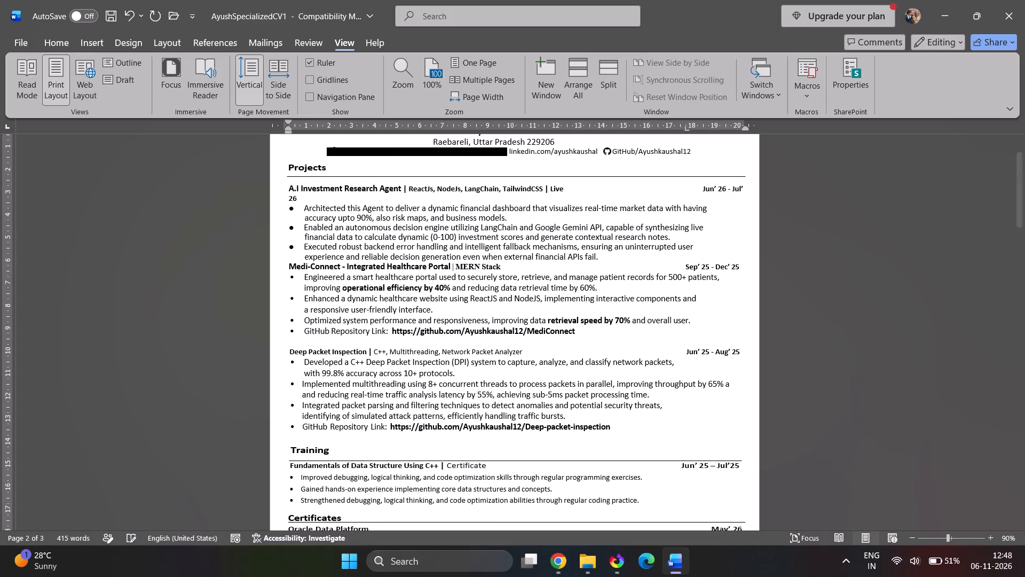
{"action": "key", "text": "BackSpace"}
{"action": "key", "text": "BackSpace"}
{"action": "key", "text": "BackSpace"}
{"action": "key", "text": "BackSpace"}
{"action": "key", "text": "BackSpace"}
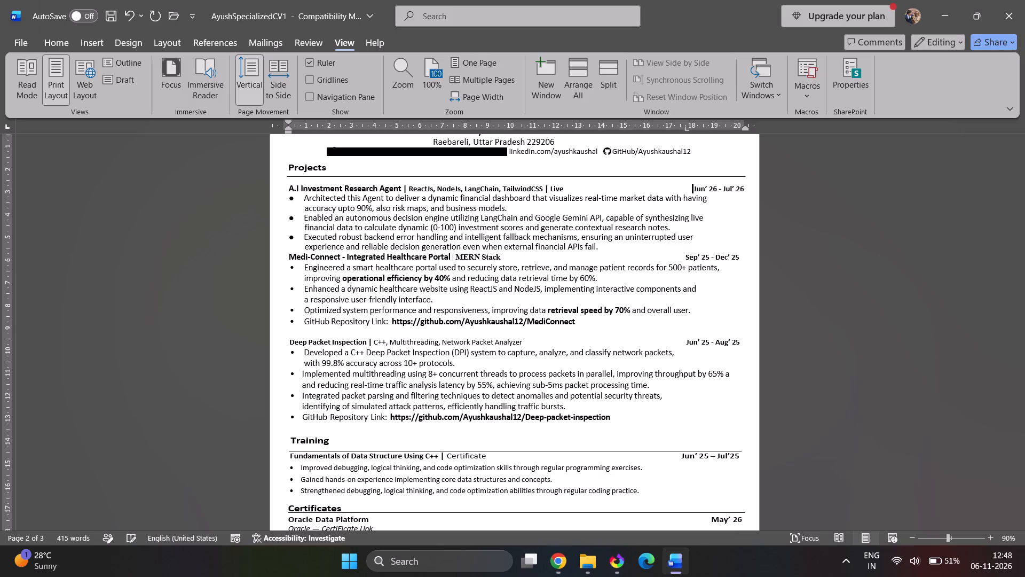
{"action": "left_click", "coordinate": [602, 244]}
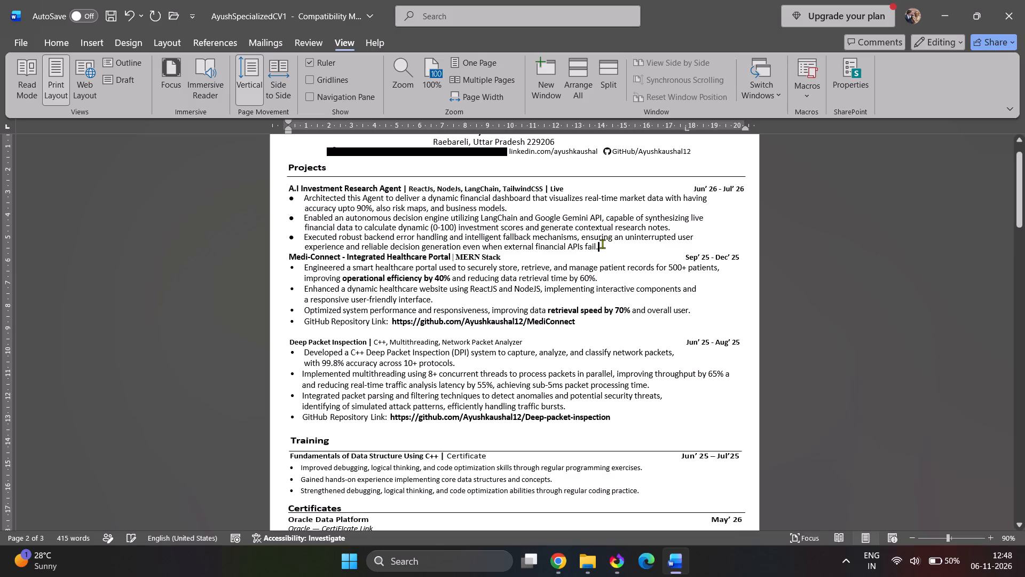
Insert a blank line between the A.I Investment Research Agent's last bullet and the Medi-Connect heading.
{"action": "key", "text": "Return"}
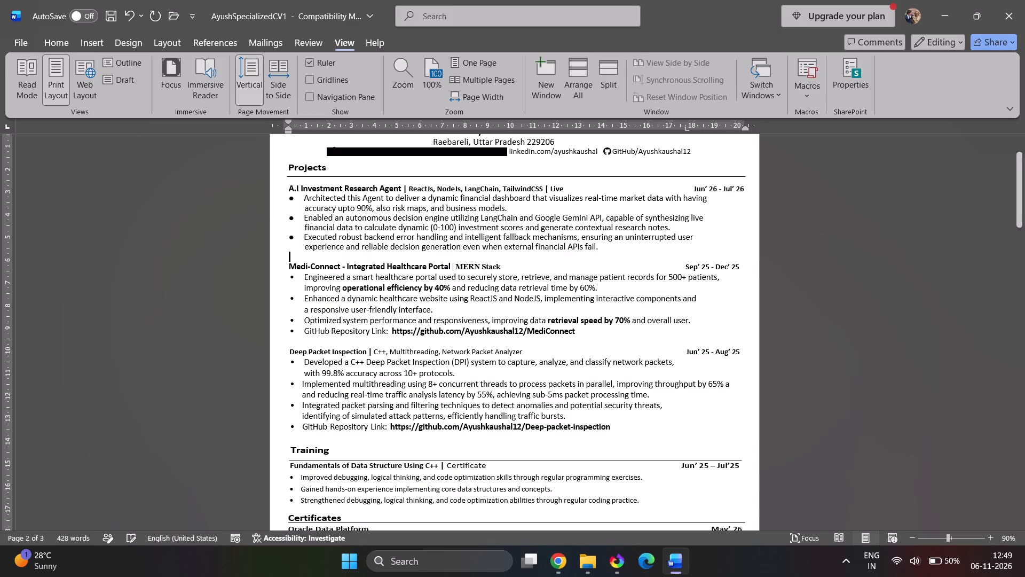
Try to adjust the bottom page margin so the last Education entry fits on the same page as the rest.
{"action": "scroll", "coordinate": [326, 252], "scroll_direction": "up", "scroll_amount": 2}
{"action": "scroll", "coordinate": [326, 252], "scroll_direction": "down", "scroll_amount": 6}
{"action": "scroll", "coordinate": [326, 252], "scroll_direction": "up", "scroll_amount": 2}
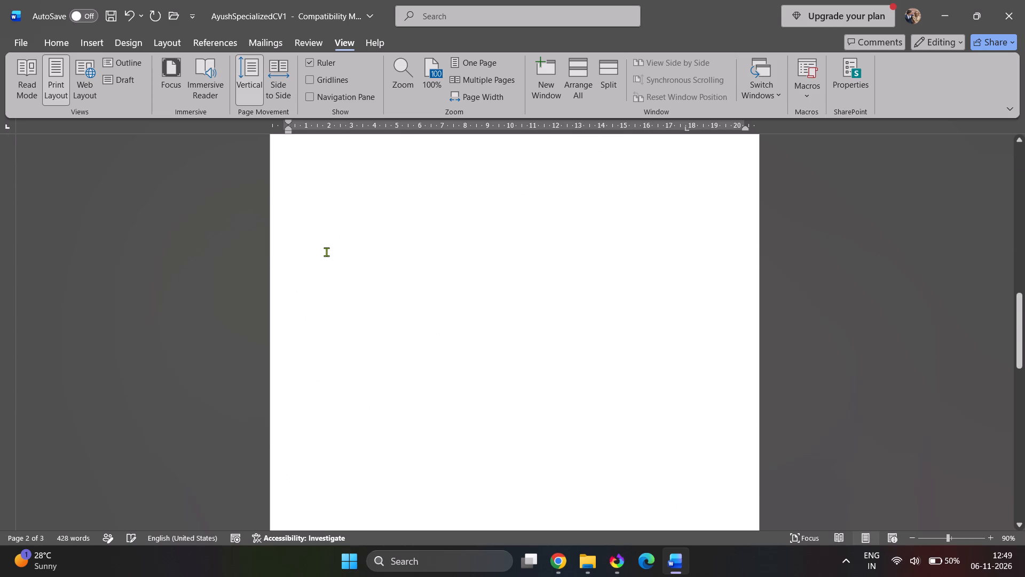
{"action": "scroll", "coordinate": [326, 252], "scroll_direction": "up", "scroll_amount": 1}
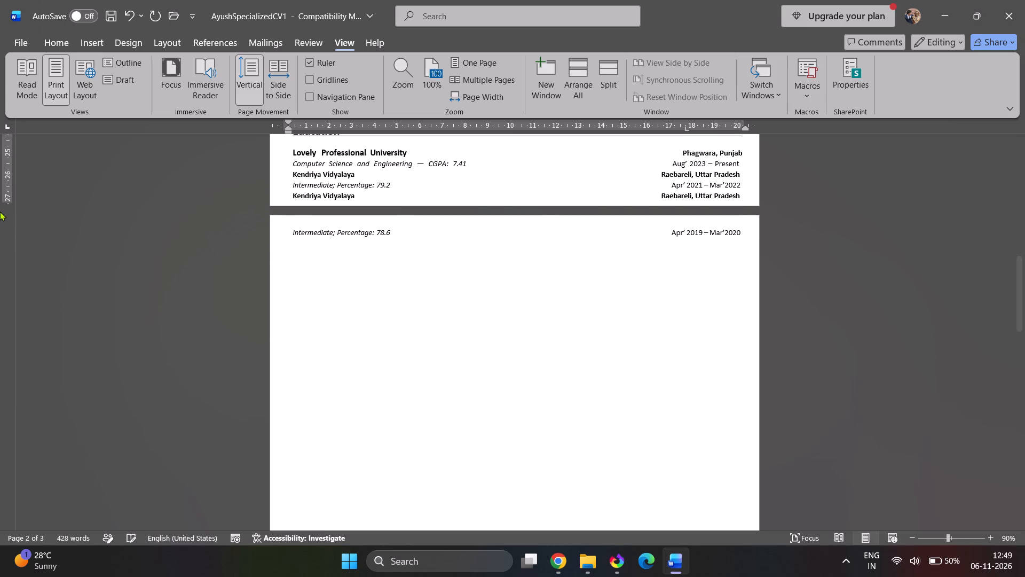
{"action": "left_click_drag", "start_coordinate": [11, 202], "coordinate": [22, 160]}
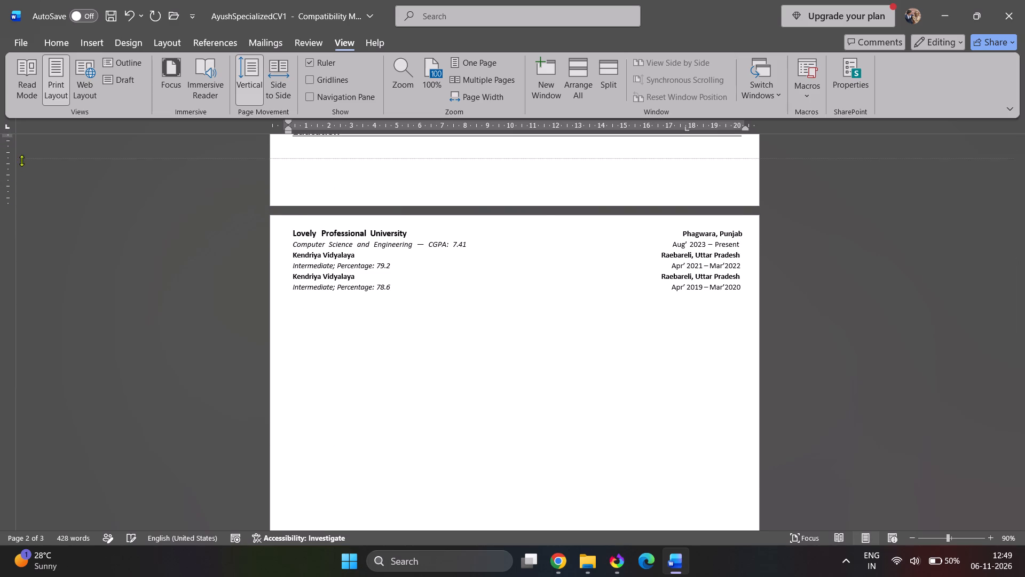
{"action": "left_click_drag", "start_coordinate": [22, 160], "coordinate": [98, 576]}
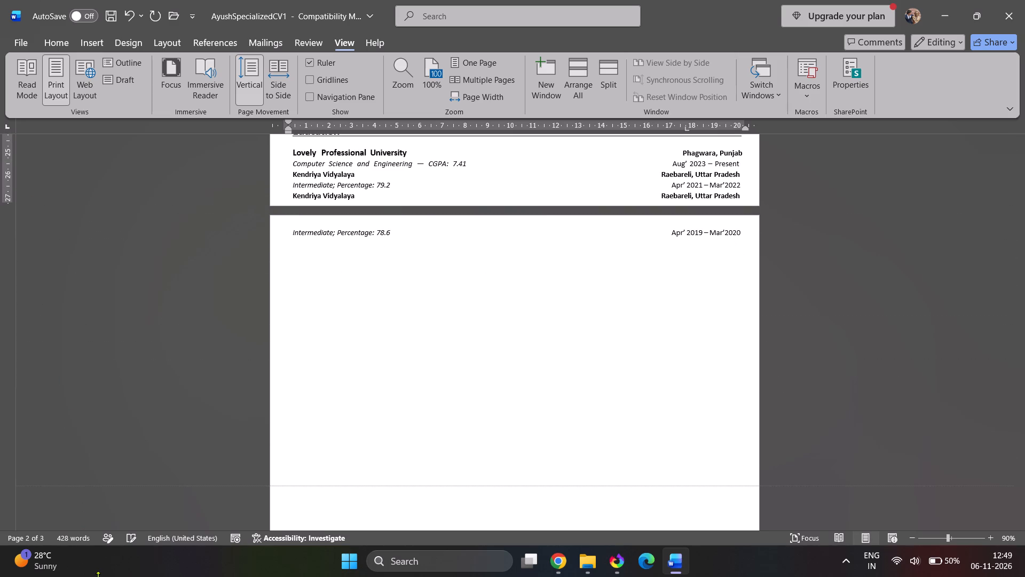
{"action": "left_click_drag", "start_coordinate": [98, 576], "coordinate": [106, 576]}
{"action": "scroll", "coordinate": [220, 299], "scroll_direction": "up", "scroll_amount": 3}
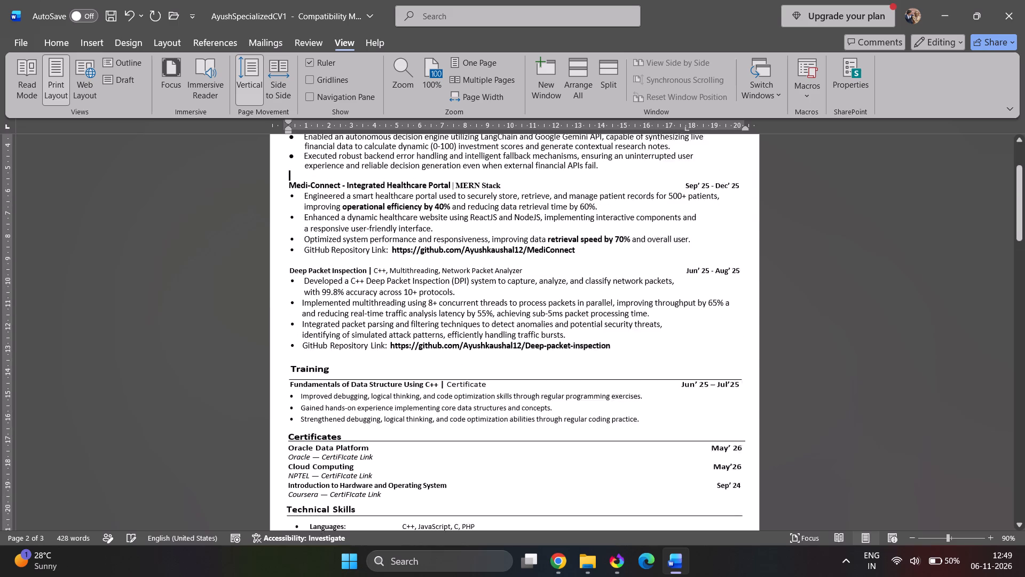
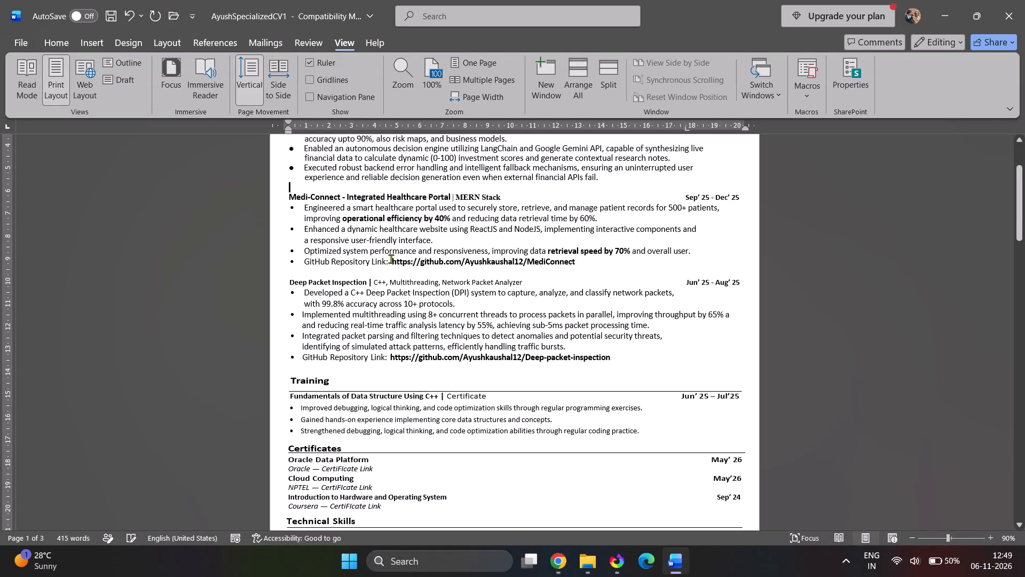
Check the font size of the Medi-Connect - Integrated Healthcare Portal title against the other project headings.
{"action": "left_click_drag", "start_coordinate": [451, 194], "coordinate": [444, 194]}
{"action": "left_click_drag", "start_coordinate": [444, 194], "coordinate": [310, 212]}
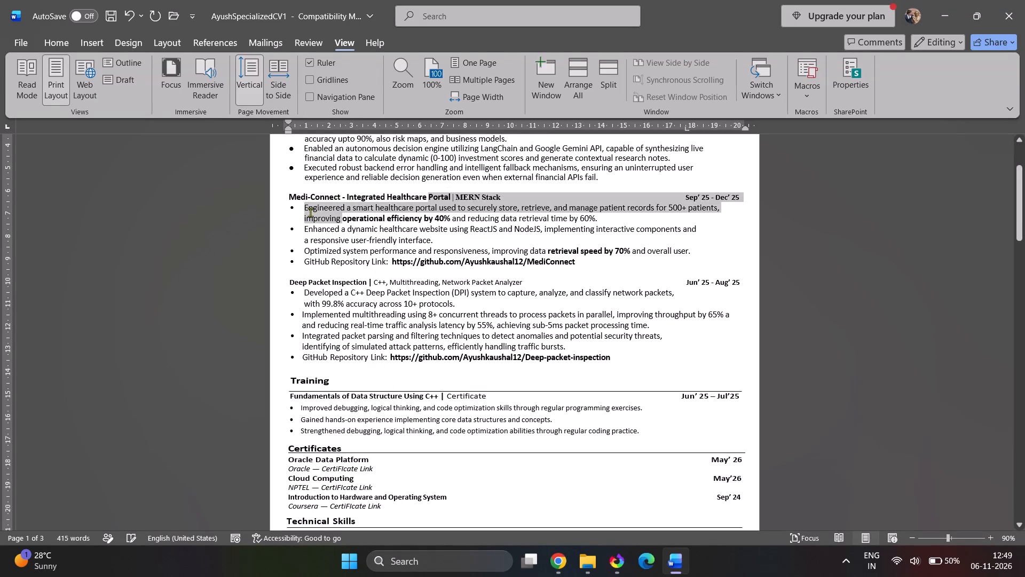
{"action": "left_click_drag", "start_coordinate": [310, 212], "coordinate": [294, 194]}
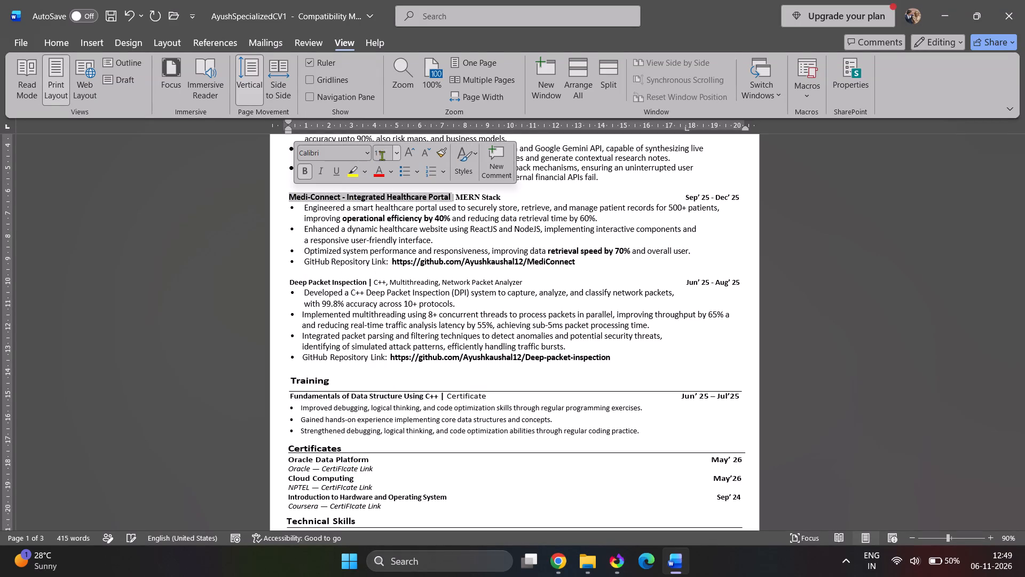
{"action": "left_click", "coordinate": [342, 191]}
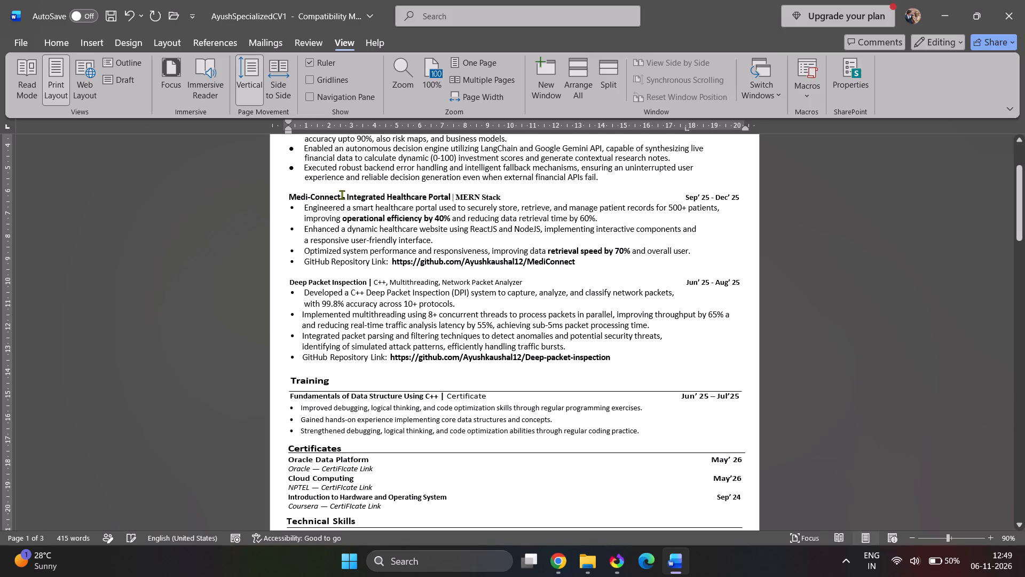
{"action": "left_click_drag", "start_coordinate": [342, 194], "coordinate": [296, 197]}
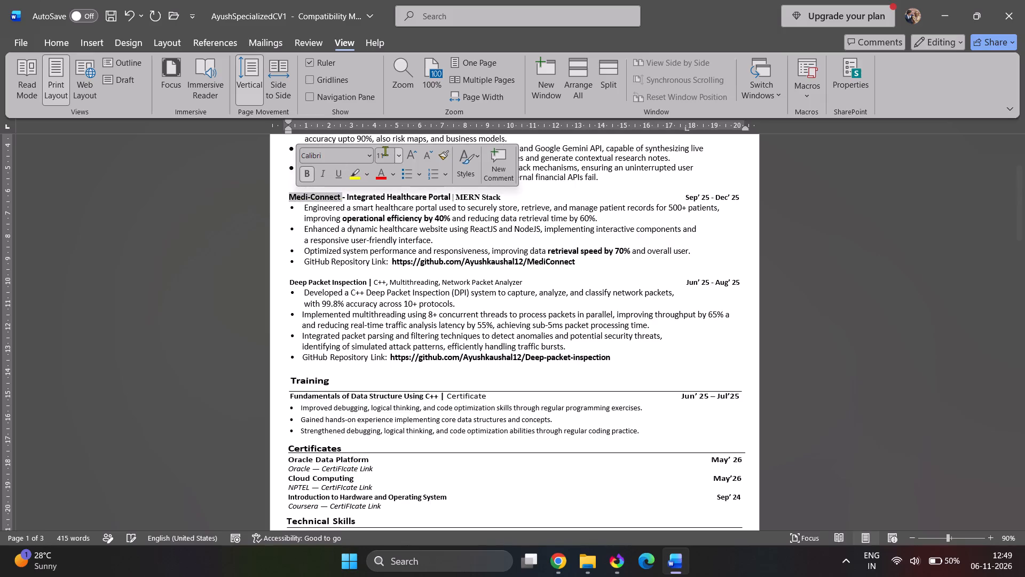
{"action": "left_click", "coordinate": [381, 220]}
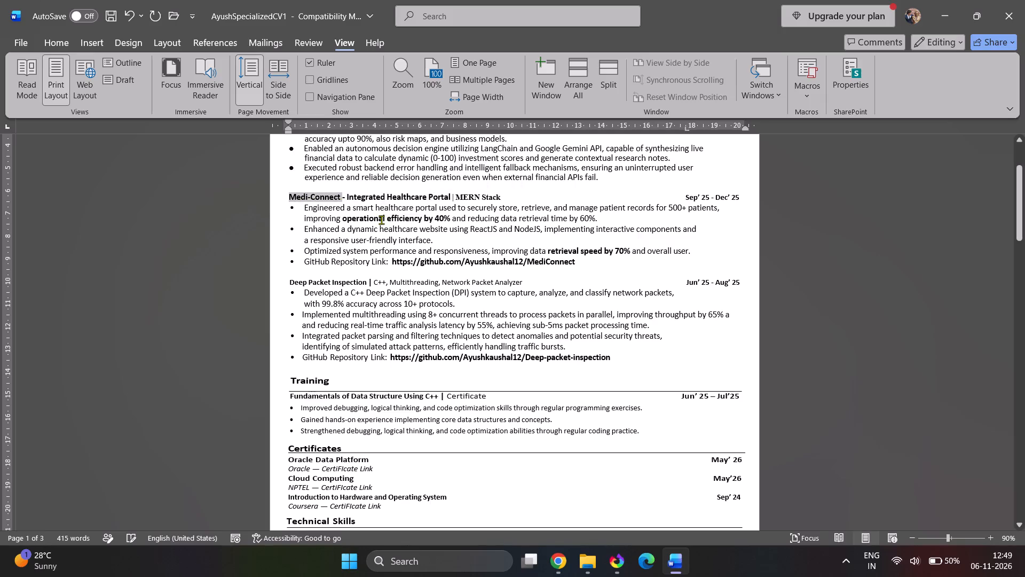
{"action": "scroll", "coordinate": [381, 220], "scroll_direction": "up", "scroll_amount": 1}
{"action": "scroll", "coordinate": [381, 220], "scroll_direction": "down", "scroll_amount": 1}
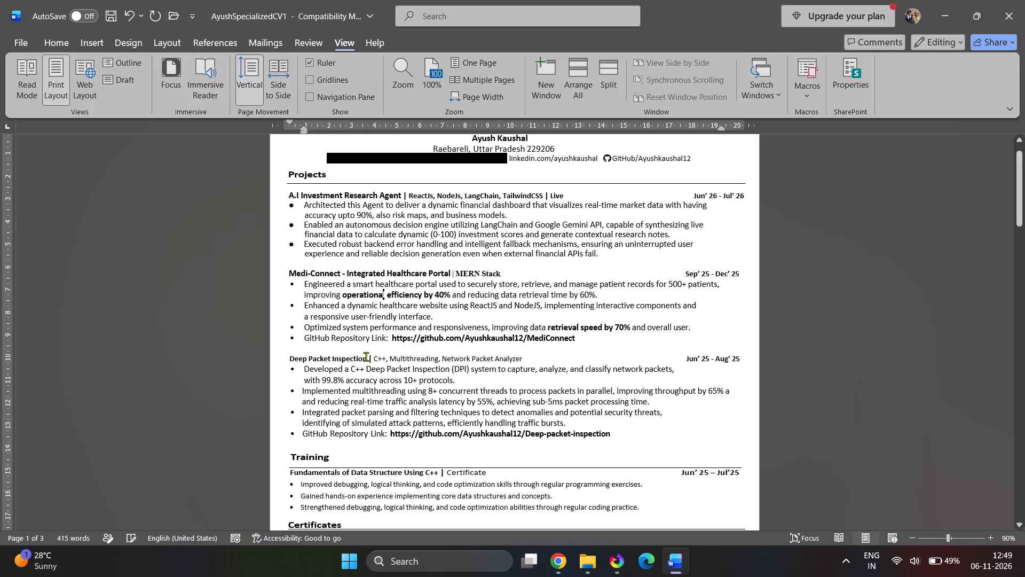
Set the font size of the "Deep Packet Inspection" project title to 11.
{"action": "left_click_drag", "start_coordinate": [366, 356], "coordinate": [287, 352]}
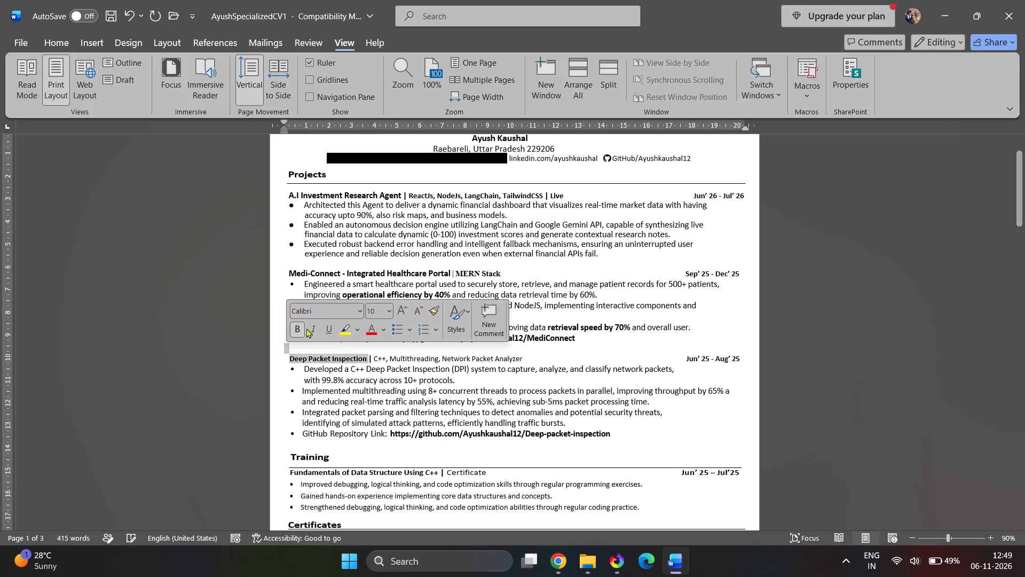
{"action": "left_click", "coordinate": [376, 302]}
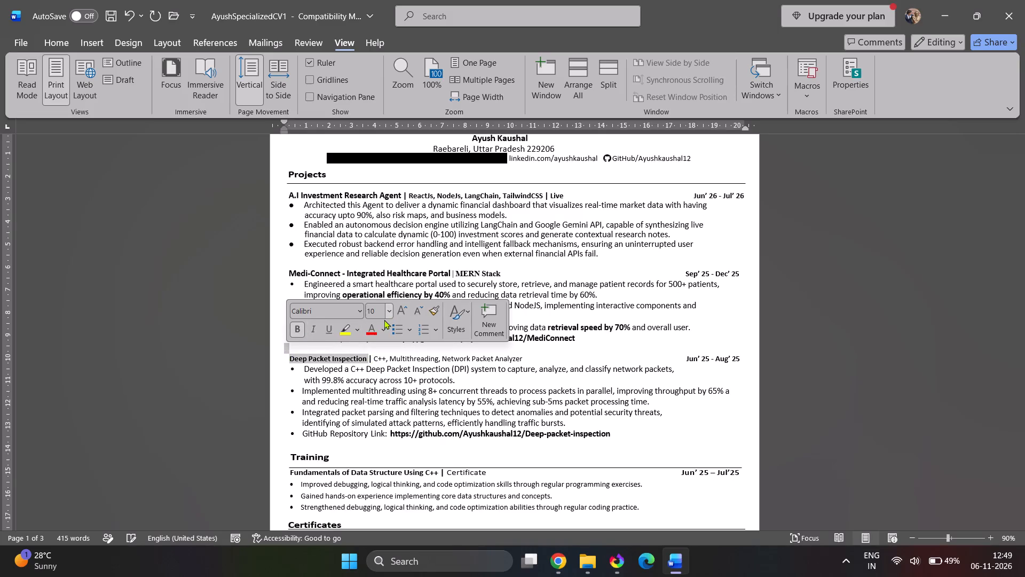
{"action": "left_click", "coordinate": [377, 302]}
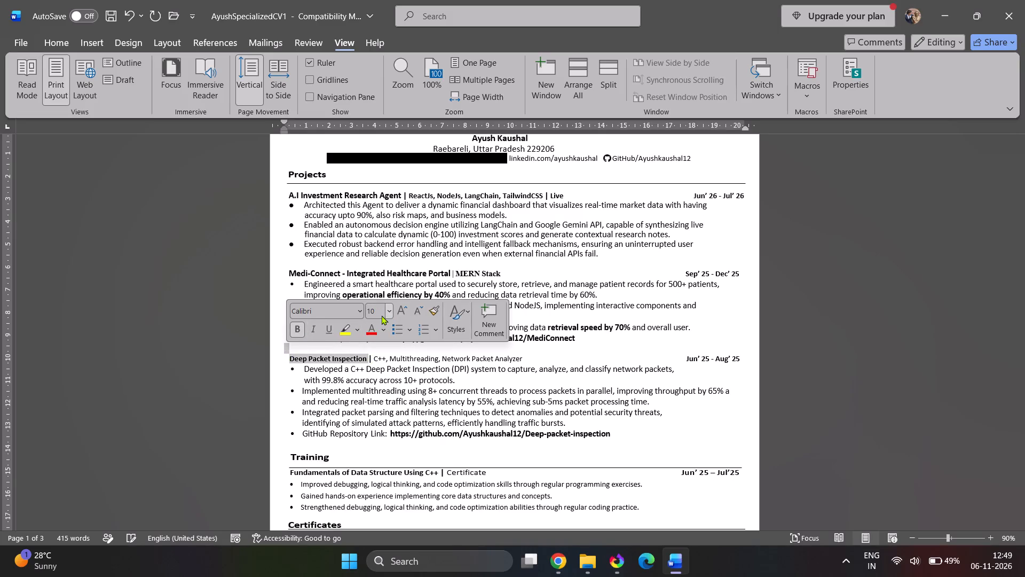
{"action": "left_click", "coordinate": [382, 315]}
{"action": "left_click", "coordinate": [377, 313]}
{"action": "type", "text": "11"}
{"action": "key", "text": "Return"}
{"action": "left_click", "coordinate": [392, 374]}
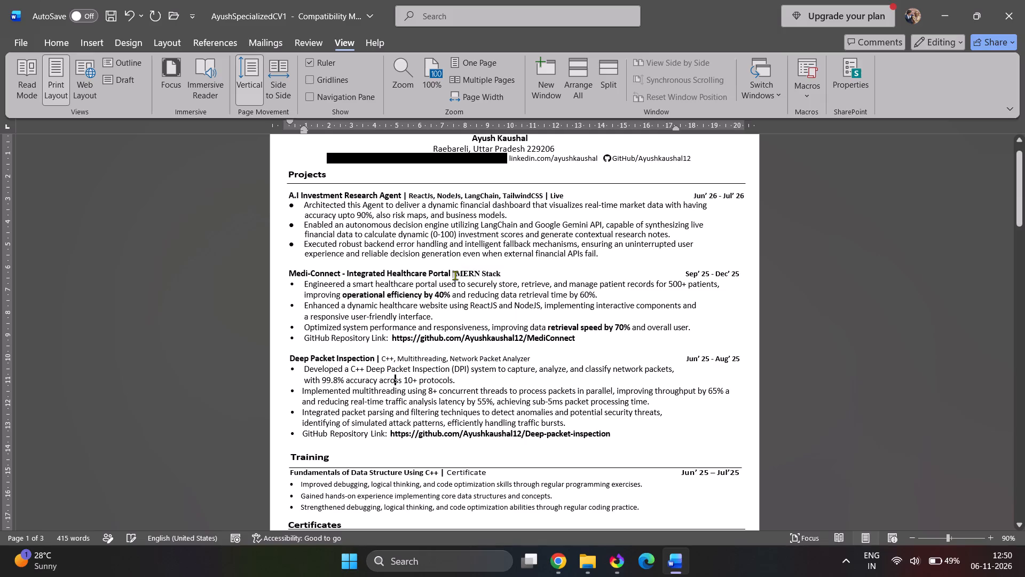
Remove the bold formatting from "MERN Stack" in the Medi-Connect heading.
{"action": "left_click_drag", "start_coordinate": [455, 275], "coordinate": [494, 274]}
{"action": "left_click_drag", "start_coordinate": [494, 274], "coordinate": [502, 274]}
{"action": "left_click", "coordinate": [513, 254]}
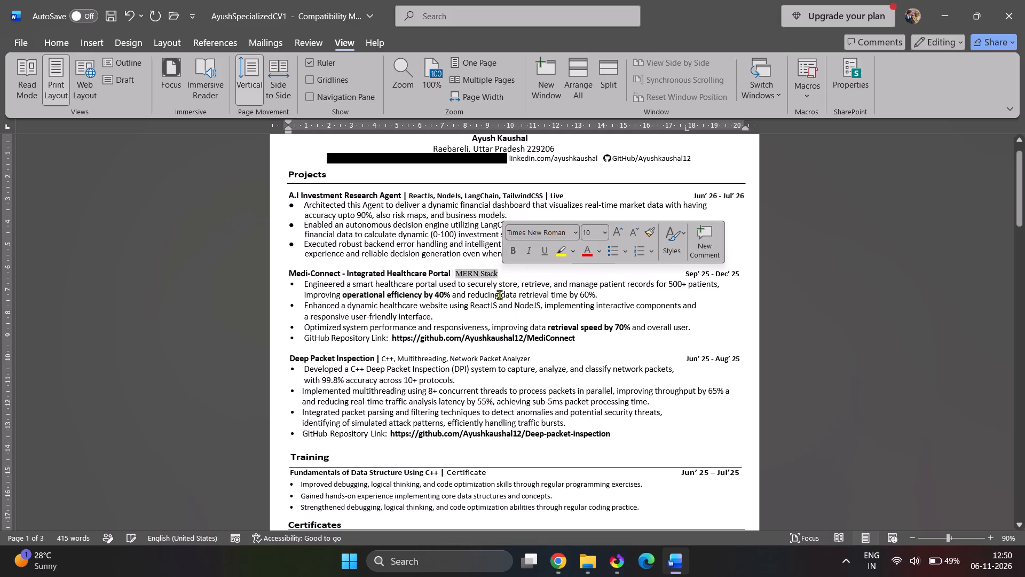
{"action": "left_click", "coordinate": [492, 323]}
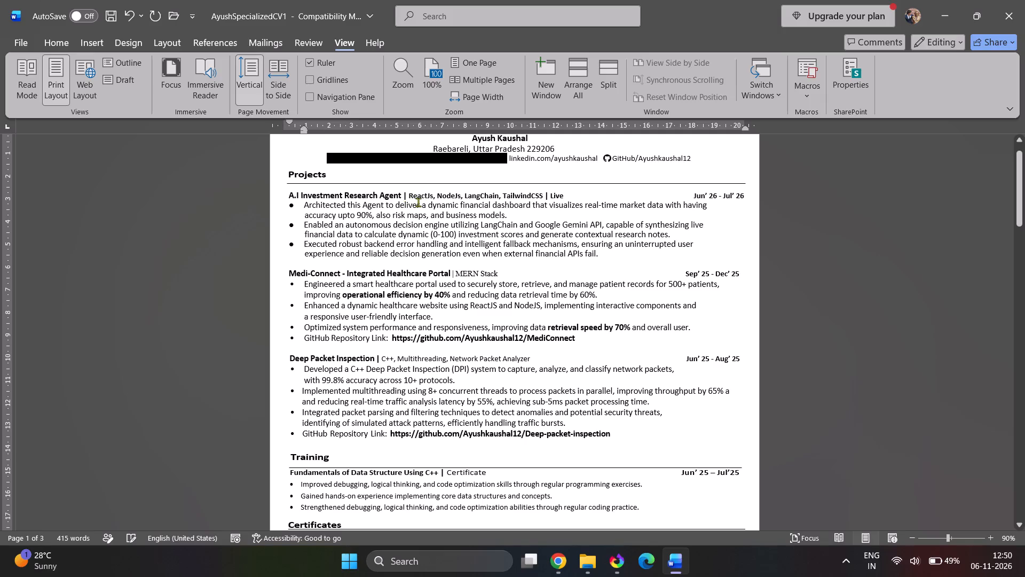
Delete "| Live" after TailwindCSS in the A.I Investment Research Agent heading.
{"action": "left_click", "coordinate": [564, 195]}
{"action": "key", "text": "BackSpace"}
{"action": "key", "text": "BackSpace"}
{"action": "key", "text": "BackSpace"}
{"action": "key", "text": "BackSpace"}
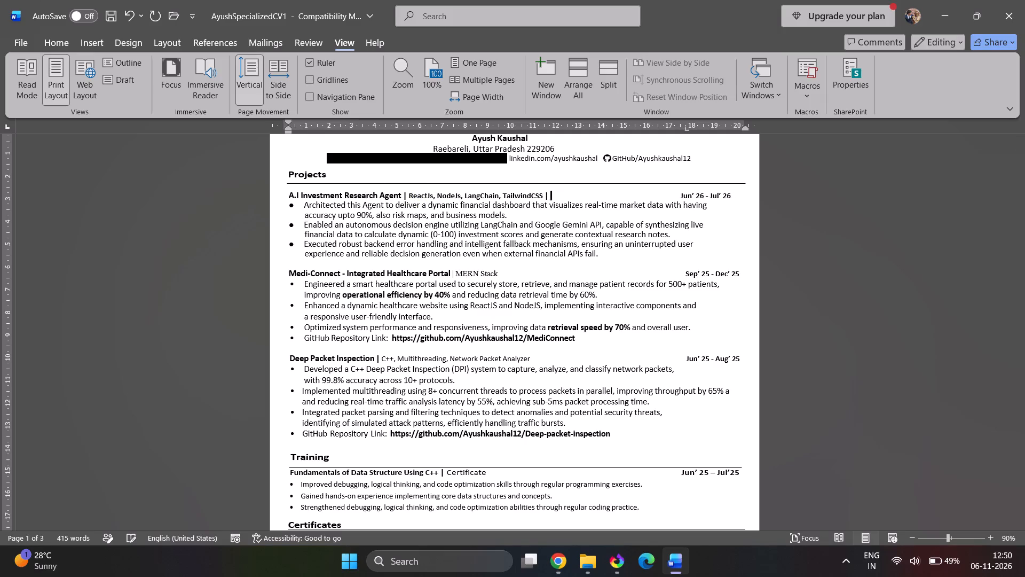
{"action": "key", "text": "BackSpace"}
{"action": "key", "text": "BackSpace"}
Remove the bold formatting from "ReactJs, NodeJs, LangChain, TailwindCSS" in the A.I Investment Research Agent heading.
{"action": "left_click_drag", "start_coordinate": [541, 196], "coordinate": [525, 192]}
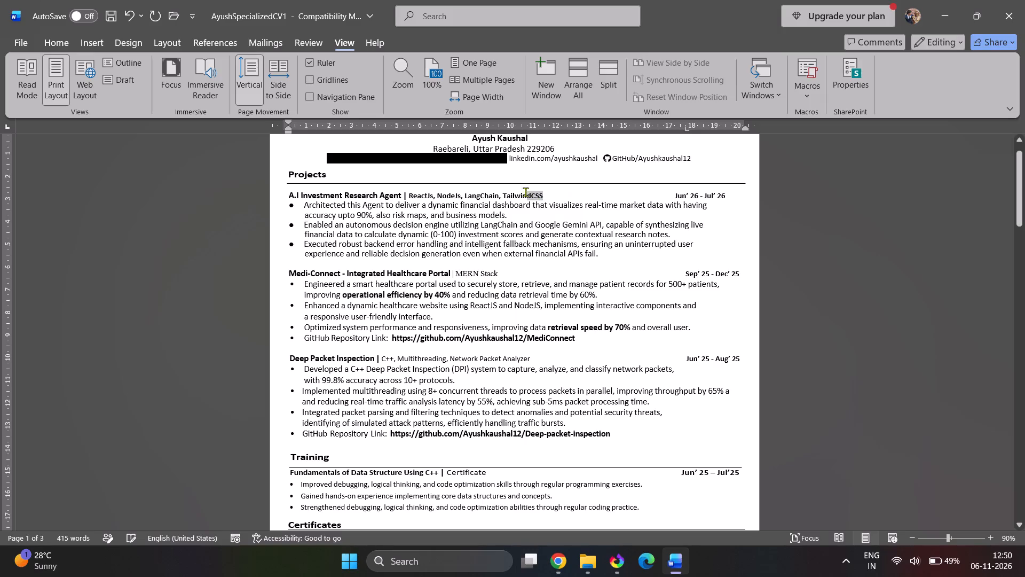
{"action": "left_click_drag", "start_coordinate": [525, 192], "coordinate": [413, 194]}
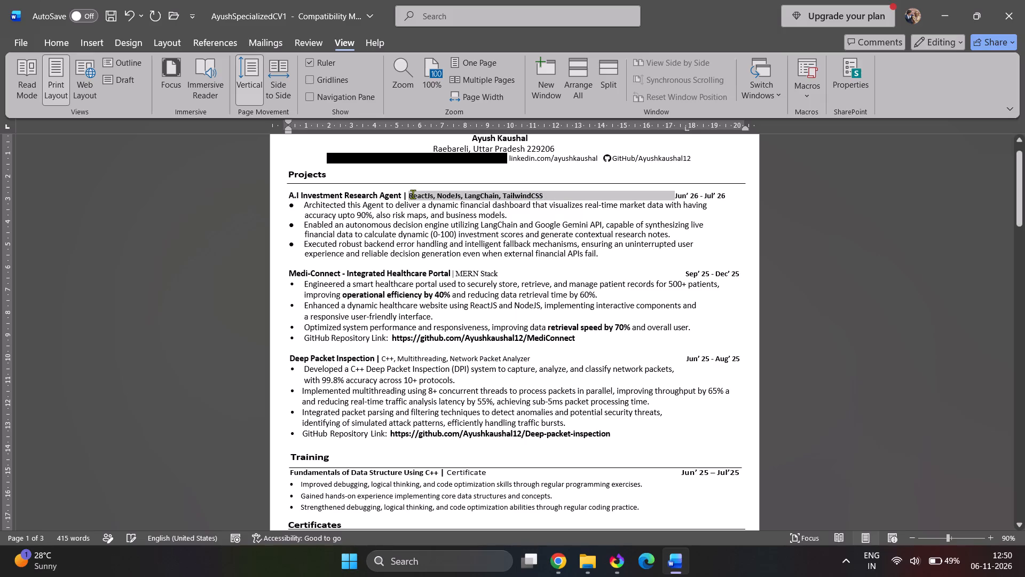
{"action": "left_click_drag", "start_coordinate": [413, 194], "coordinate": [413, 193]}
{"action": "left_click", "coordinate": [423, 174]}
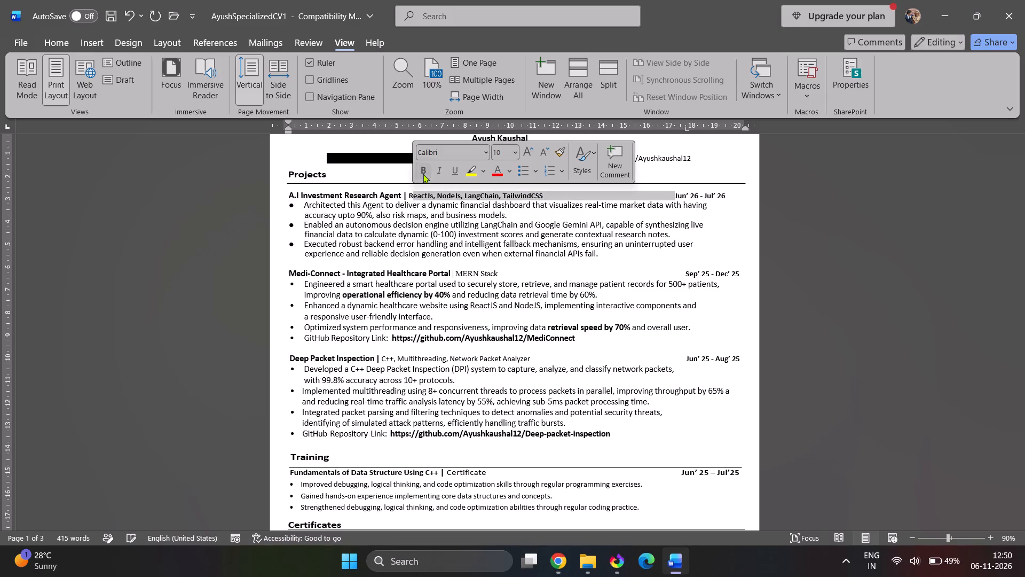
{"action": "left_click", "coordinate": [413, 198]}
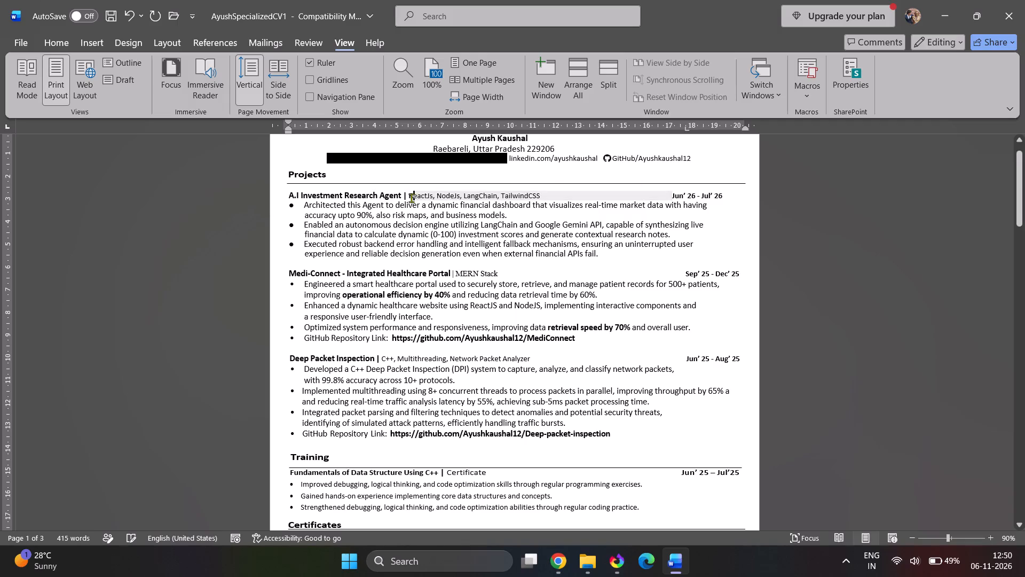
{"action": "left_click", "coordinate": [418, 177]}
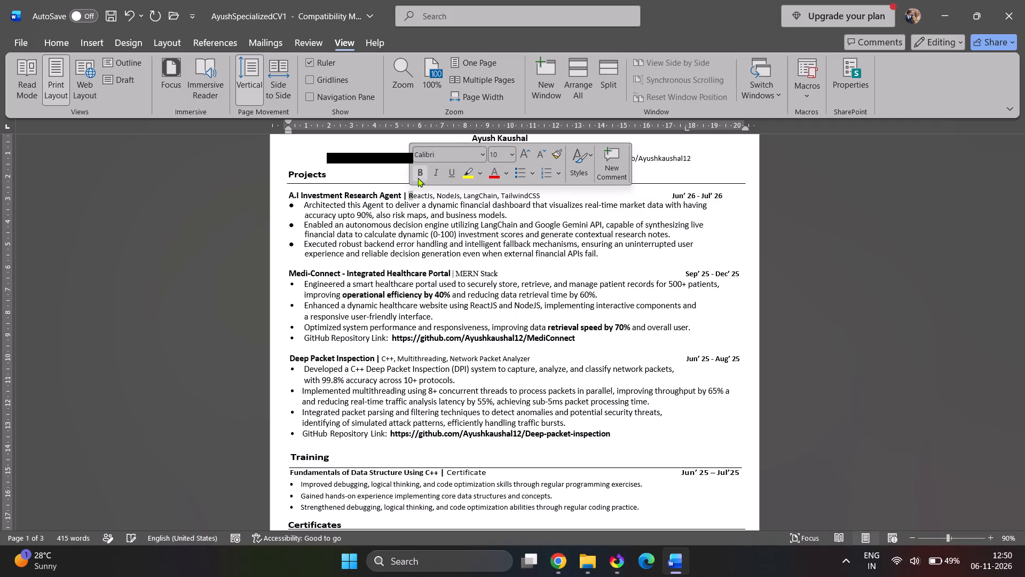
Add spaces before "Jun' 26 - Jul' 26" to move the A.I Investment Research Agent date out to the right margin.
{"action": "left_click", "coordinate": [664, 194]}
{"action": "key", "text": "space"}
{"action": "key", "text": "space"}
{"action": "key", "text": "space"}
{"action": "key", "text": "space"}
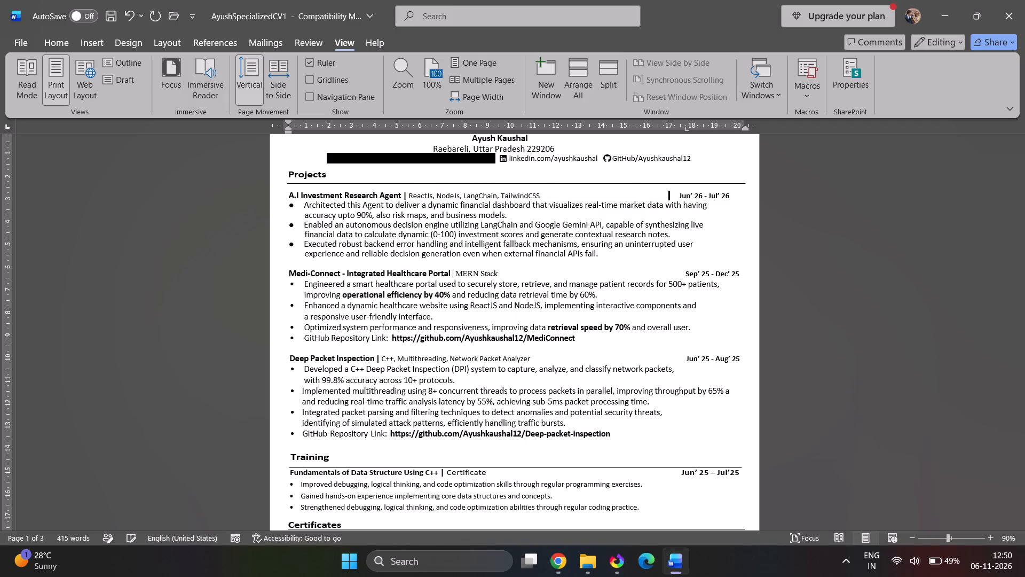
{"action": "key", "text": "space"}
{"action": "key", "text": "space"}
{"action": "key", "text": "space"}
{"action": "key", "text": "space"}
{"action": "key", "text": "space"}
{"action": "key", "text": "space"}
{"action": "key", "text": "space"}
{"action": "key", "text": "space"}
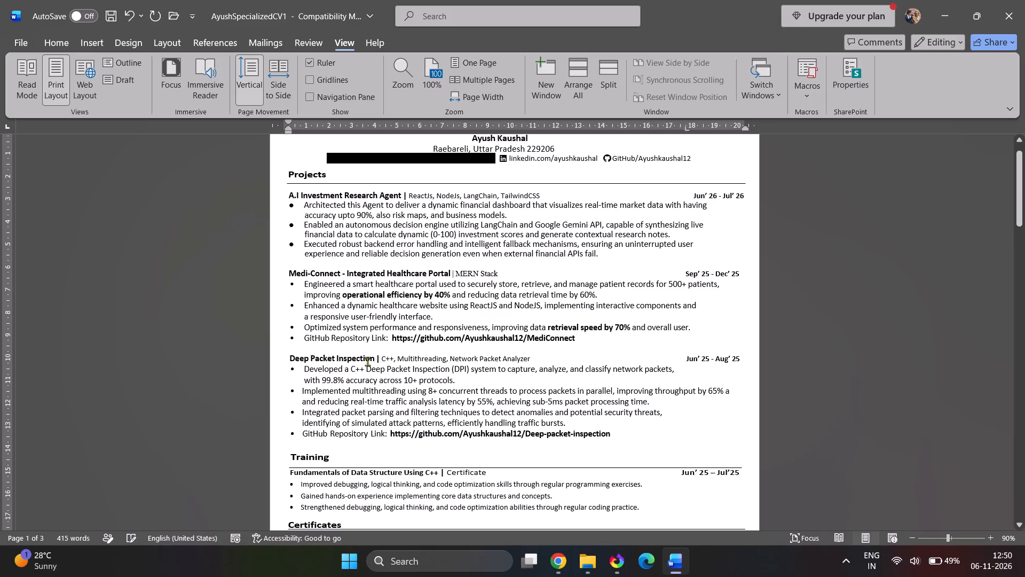
Insert another blank line after the A.I Investment Research Agent's last bullet, above the Medi-Connect heading.
{"action": "scroll", "coordinate": [405, 359], "scroll_direction": "up", "scroll_amount": 1}
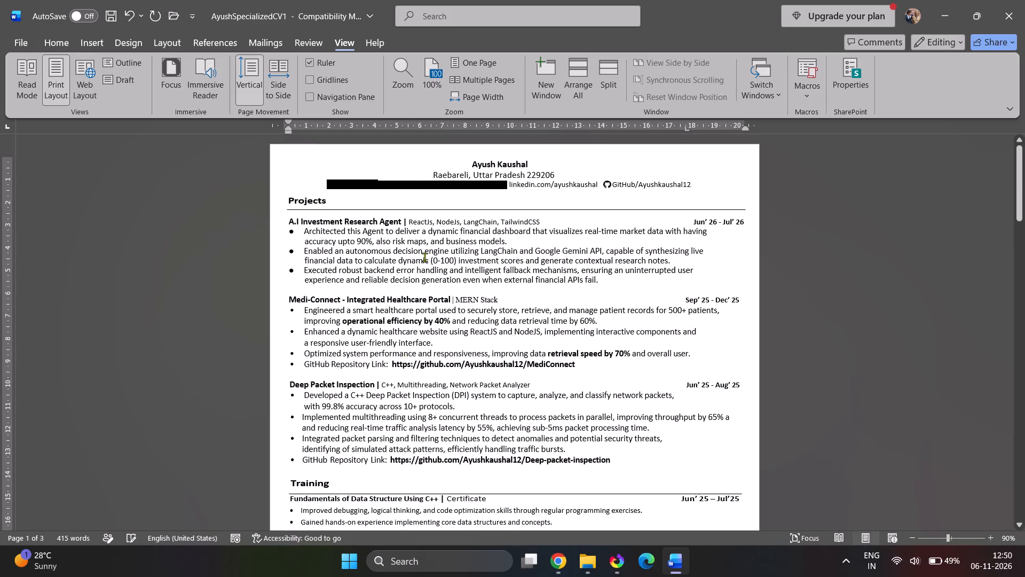
{"action": "left_click", "coordinate": [603, 279]}
{"action": "key", "text": "Return"}
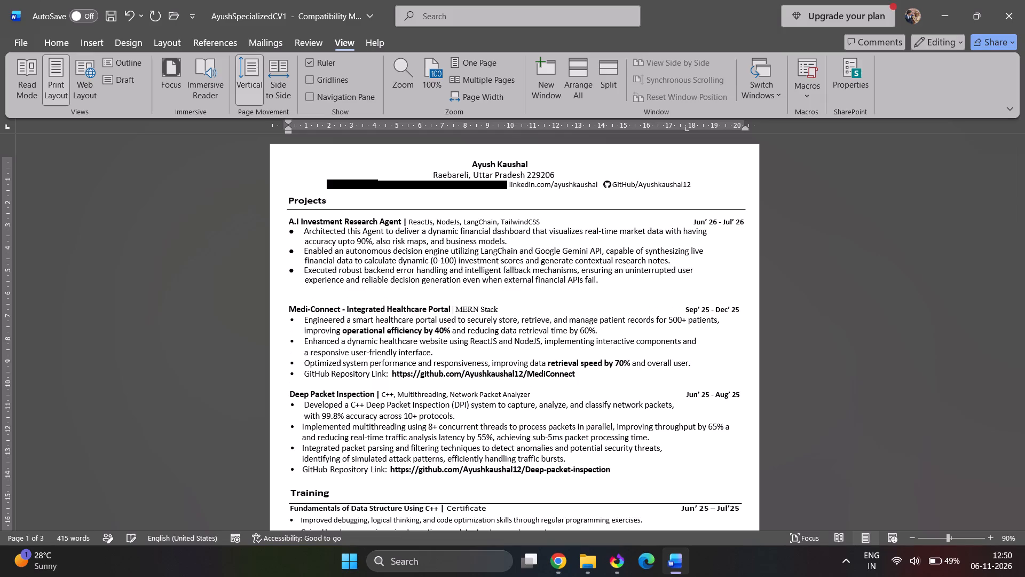
Review the page layout from Projects to Education, including the page break and the A.I Investment Research Agent's bullets.
{"action": "scroll", "coordinate": [603, 279], "scroll_direction": "down", "scroll_amount": 6}
{"action": "scroll", "coordinate": [603, 279], "scroll_direction": "up", "scroll_amount": 8}
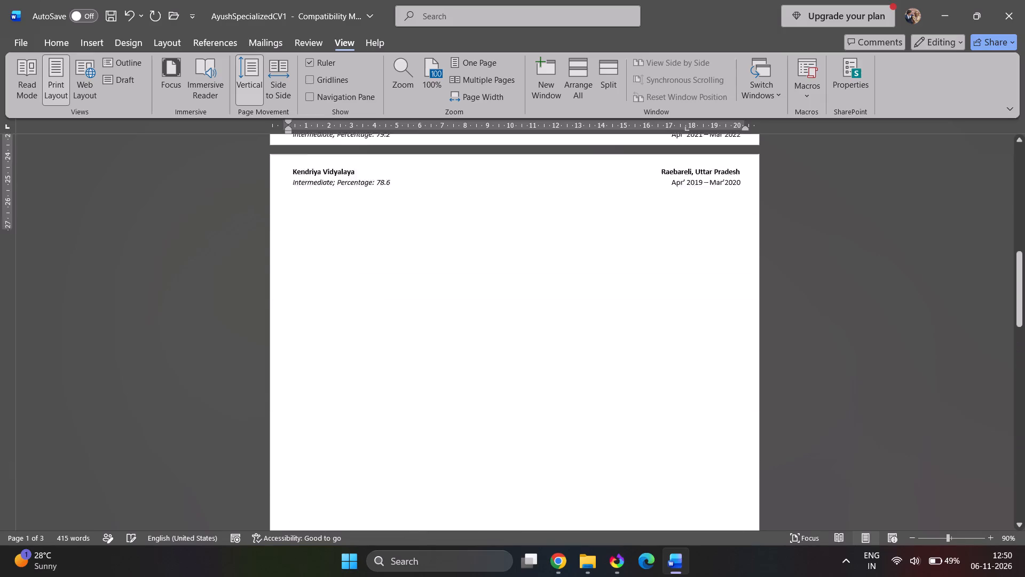
{"action": "scroll", "coordinate": [603, 279], "scroll_direction": "up", "scroll_amount": 2}
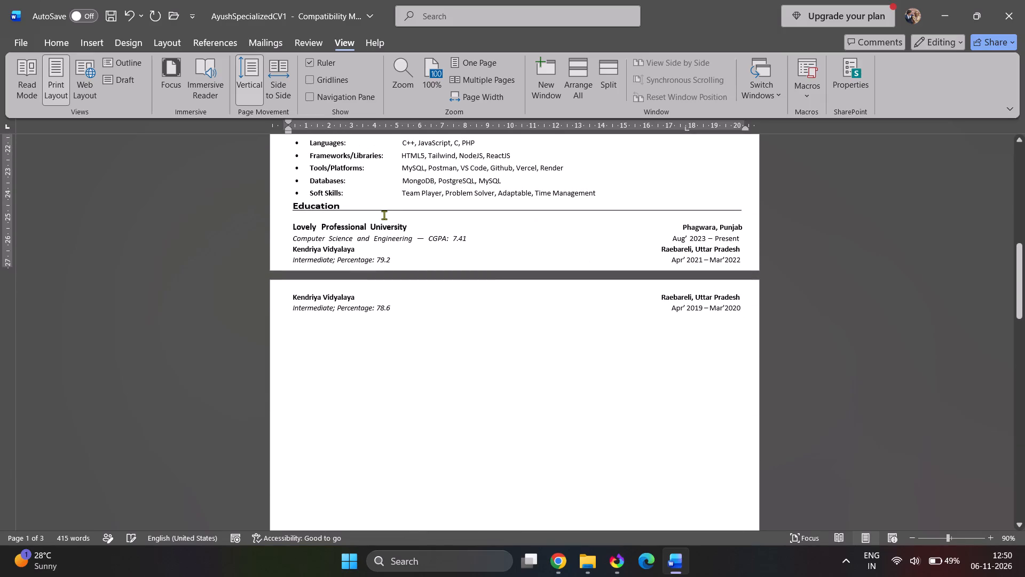
{"action": "scroll", "coordinate": [390, 221], "scroll_direction": "up", "scroll_amount": 1}
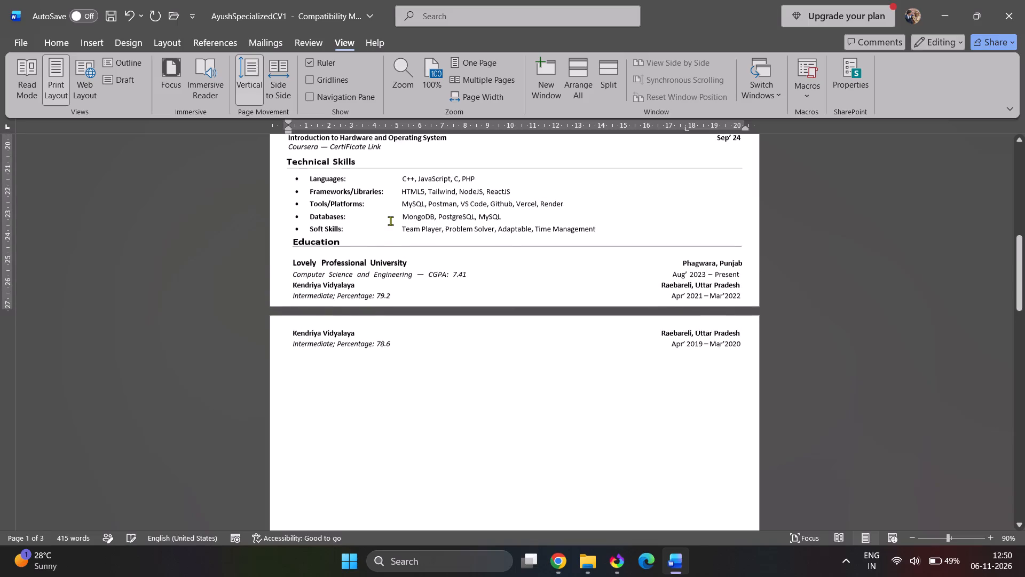
{"action": "scroll", "coordinate": [390, 221], "scroll_direction": "up", "scroll_amount": 2}
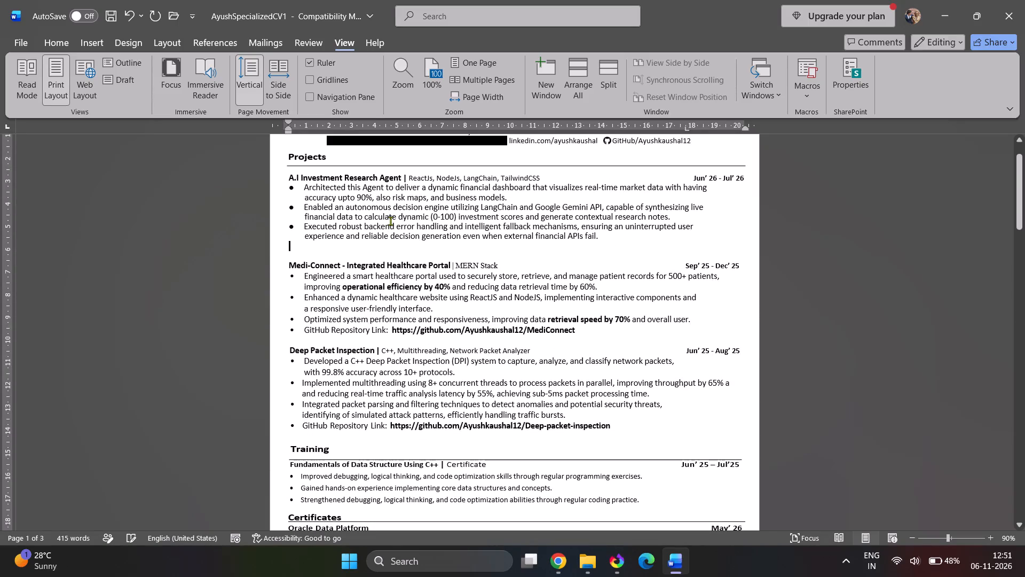
{"action": "left_click_drag", "start_coordinate": [302, 187], "coordinate": [504, 207]}
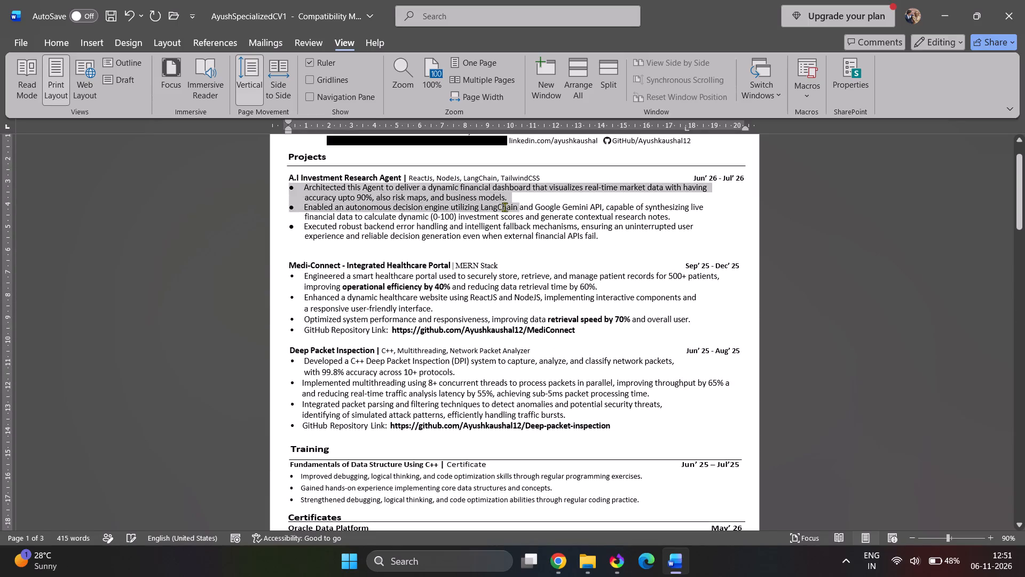
{"action": "left_click_drag", "start_coordinate": [504, 207], "coordinate": [506, 195]}
{"action": "left_click", "coordinate": [548, 230]}
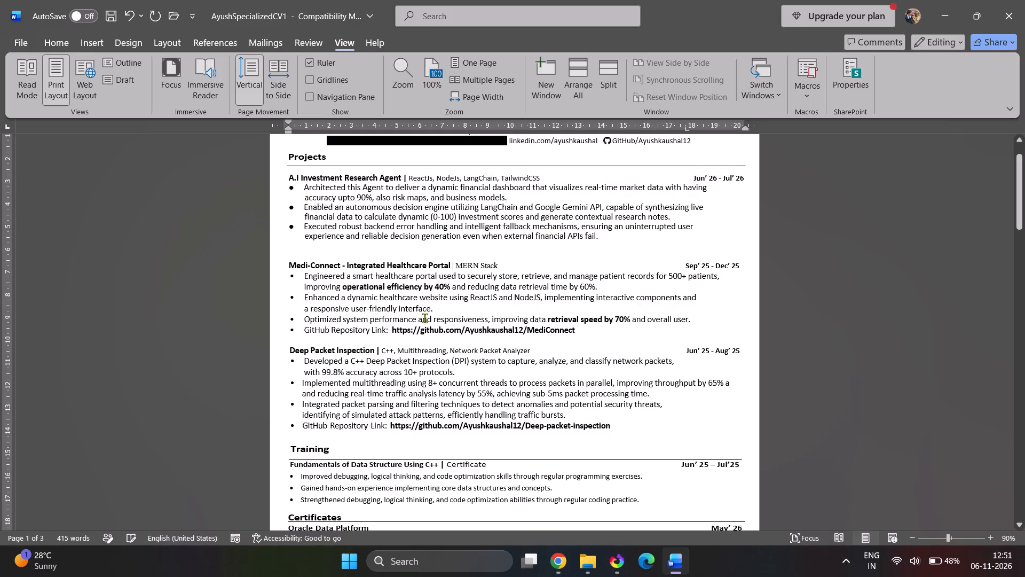
{"action": "scroll", "coordinate": [424, 318], "scroll_direction": "down", "scroll_amount": 1}
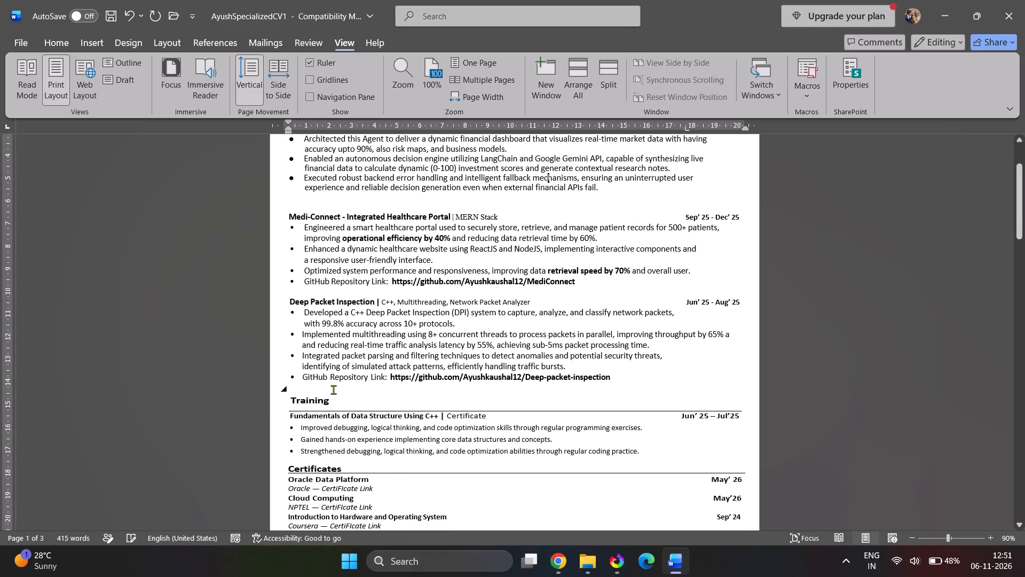
{"action": "scroll", "coordinate": [330, 400], "scroll_direction": "down", "scroll_amount": 1}
{"action": "scroll", "coordinate": [397, 409], "scroll_direction": "up", "scroll_amount": 1}
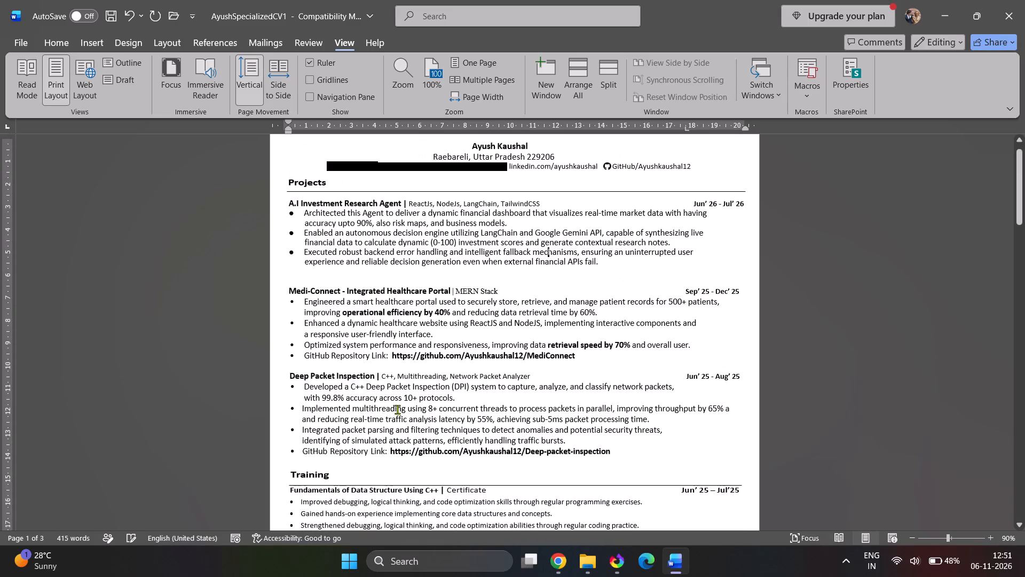
Delete the blank line between the Deep Packet Inspection GitHub Repository Link line and the Training heading.
{"action": "scroll", "coordinate": [397, 409], "scroll_direction": "up", "scroll_amount": 1}
{"action": "scroll", "coordinate": [397, 409], "scroll_direction": "down", "scroll_amount": 1}
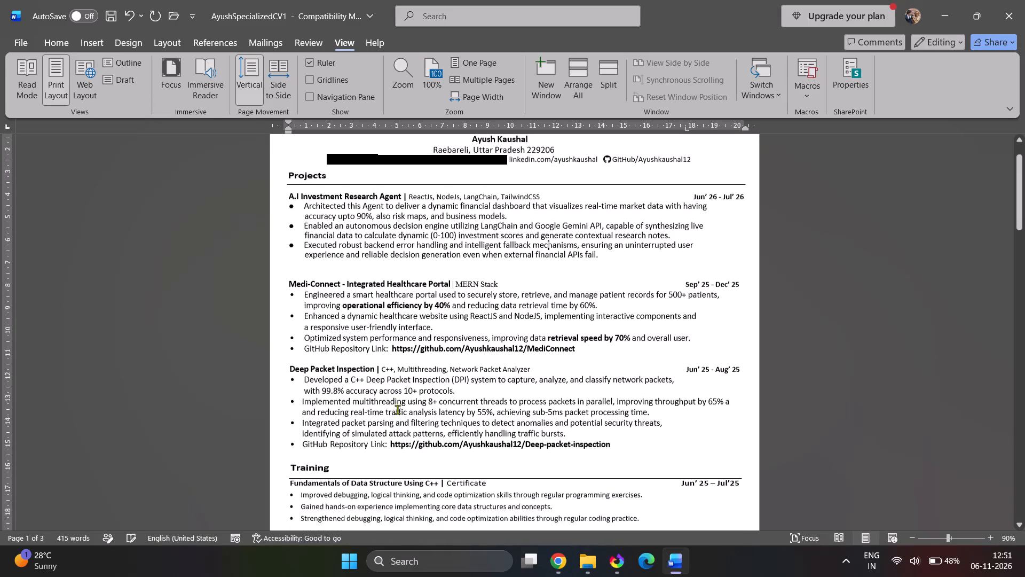
{"action": "scroll", "coordinate": [397, 409], "scroll_direction": "down", "scroll_amount": 1}
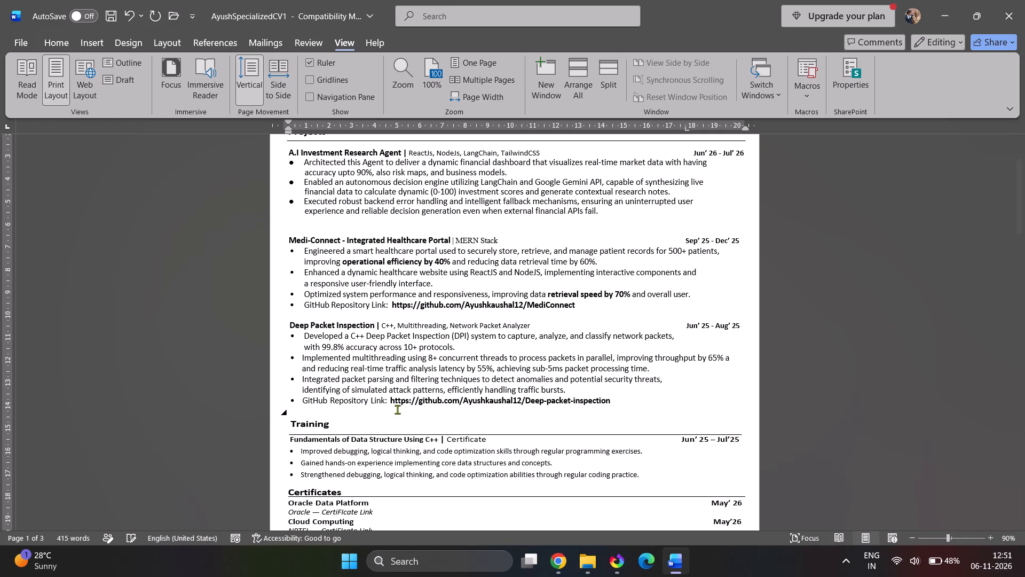
{"action": "scroll", "coordinate": [384, 396], "scroll_direction": "down", "scroll_amount": 2}
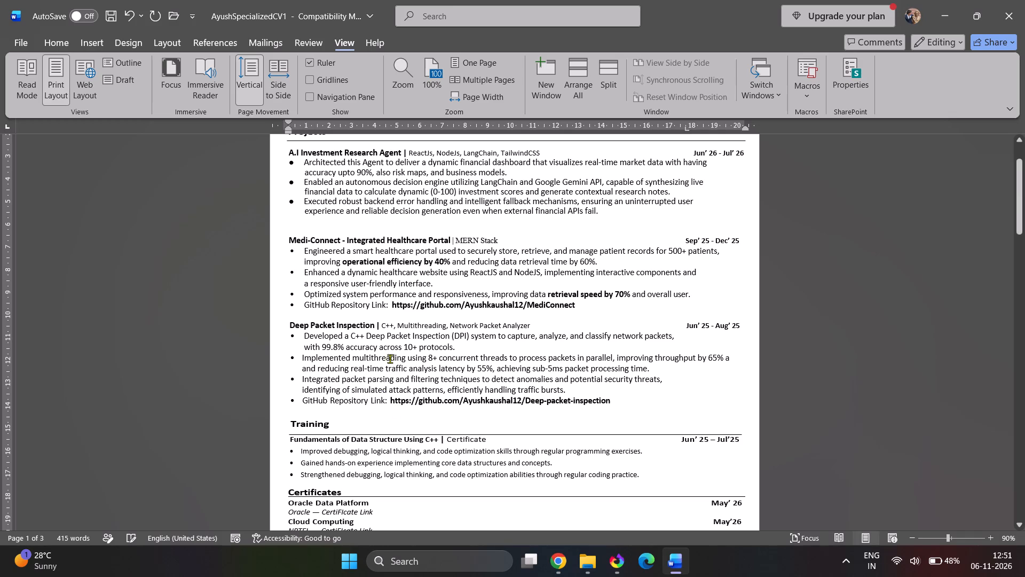
{"action": "scroll", "coordinate": [390, 358], "scroll_direction": "down", "scroll_amount": 2}
{"action": "scroll", "coordinate": [396, 372], "scroll_direction": "up", "scroll_amount": 2}
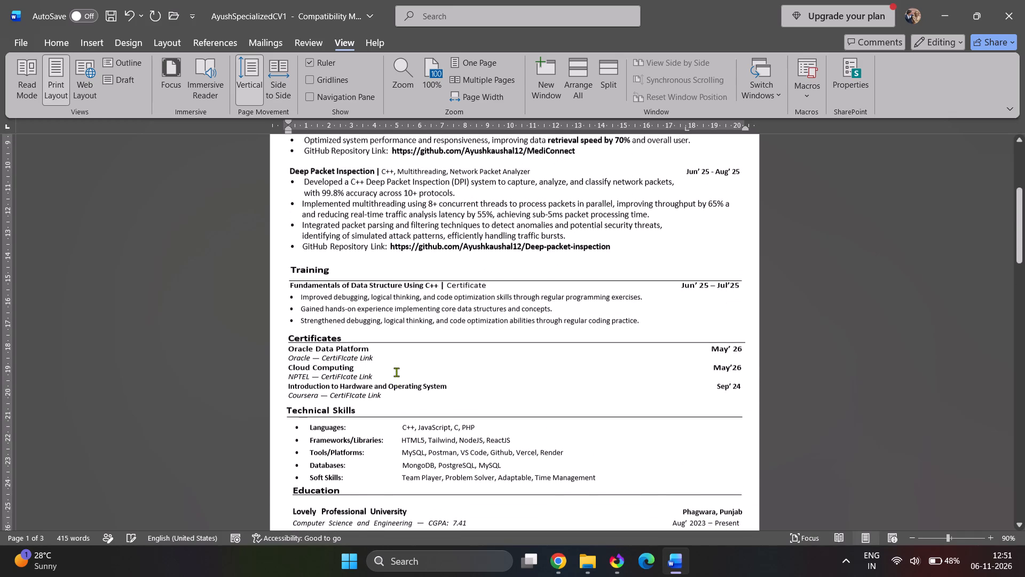
{"action": "scroll", "coordinate": [396, 372], "scroll_direction": "up", "scroll_amount": 1}
{"action": "left_click", "coordinate": [327, 405]}
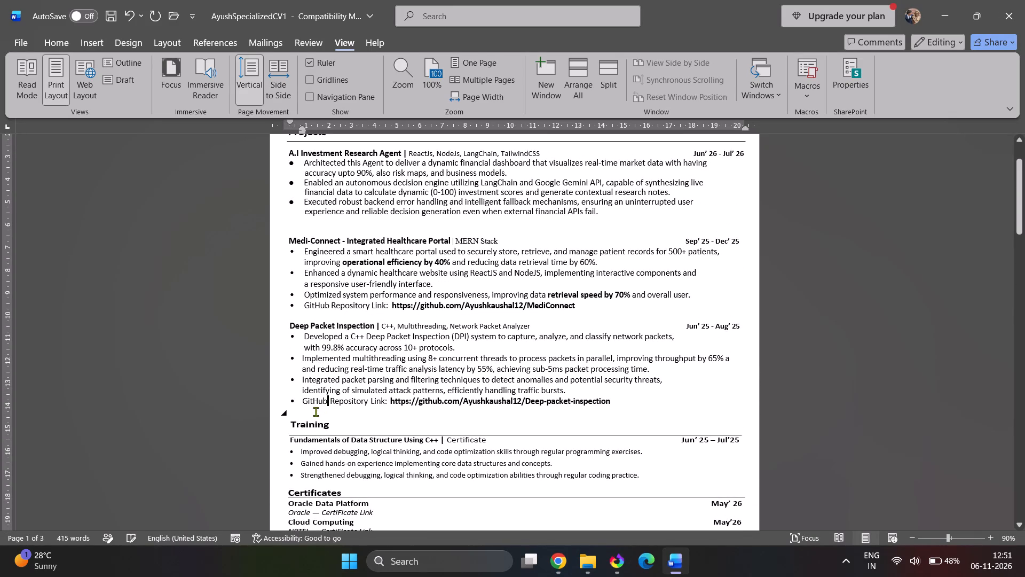
{"action": "left_click", "coordinate": [314, 411]}
{"action": "key", "text": "BackSpace"}
{"action": "key", "text": "BackSpace"}
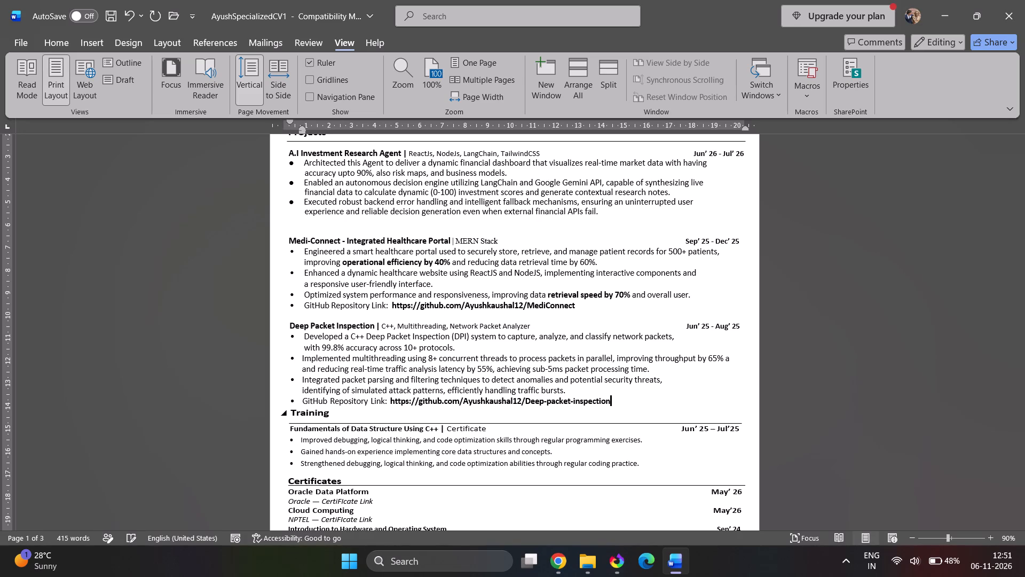
Review the page layout from the Projects section through Certificates, comparing the bullet formatting of the three projects.
{"action": "scroll", "coordinate": [306, 362], "scroll_direction": "down", "scroll_amount": 1}
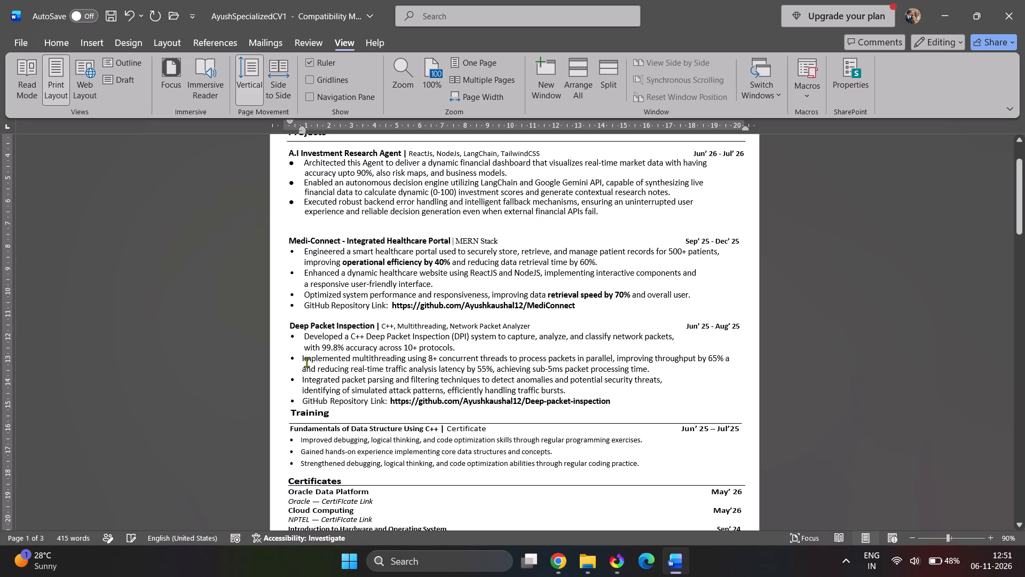
{"action": "scroll", "coordinate": [306, 362], "scroll_direction": "down", "scroll_amount": 1}
{"action": "scroll", "coordinate": [344, 342], "scroll_direction": "up", "scroll_amount": 1}
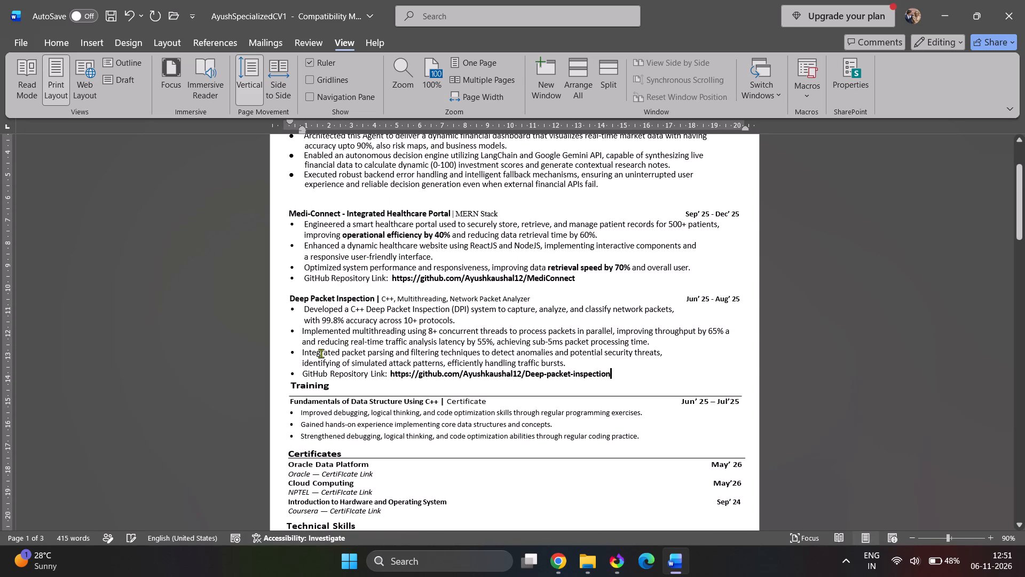
{"action": "left_click", "coordinate": [629, 369]}
{"action": "scroll", "coordinate": [14, 463], "scroll_direction": "down", "scroll_amount": 2}
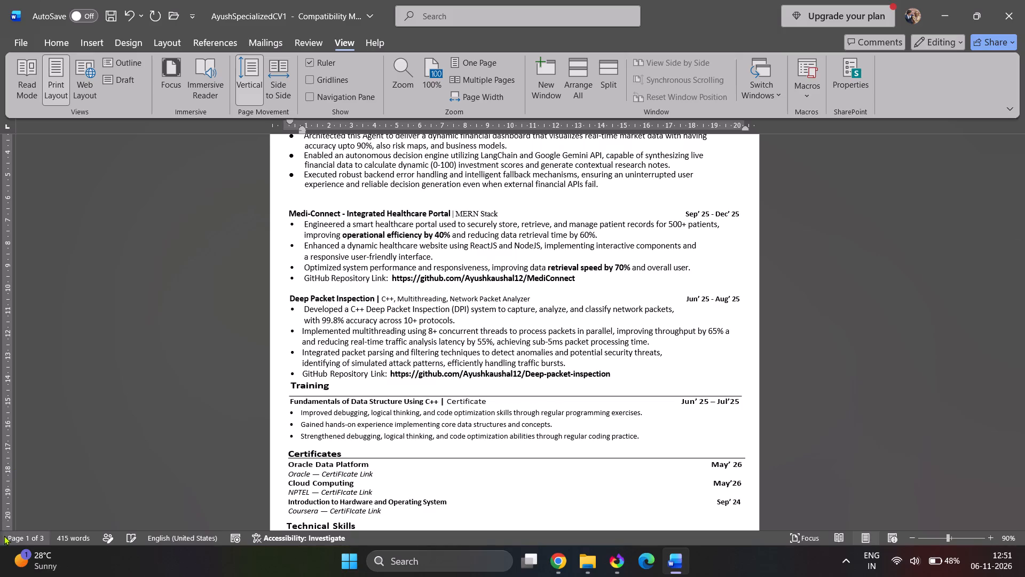
{"action": "left_click_drag", "start_coordinate": [4, 528], "coordinate": [10, 435]}
{"action": "left_click_drag", "start_coordinate": [10, 435], "coordinate": [11, 474]}
{"action": "scroll", "coordinate": [400, 300], "scroll_direction": "up", "scroll_amount": 1}
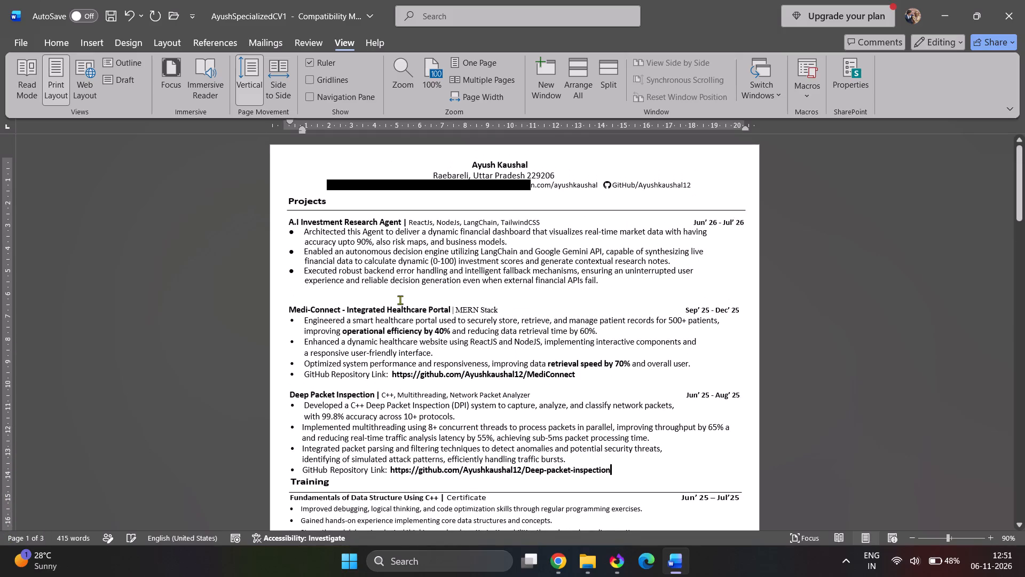
{"action": "left_click", "coordinate": [306, 233]}
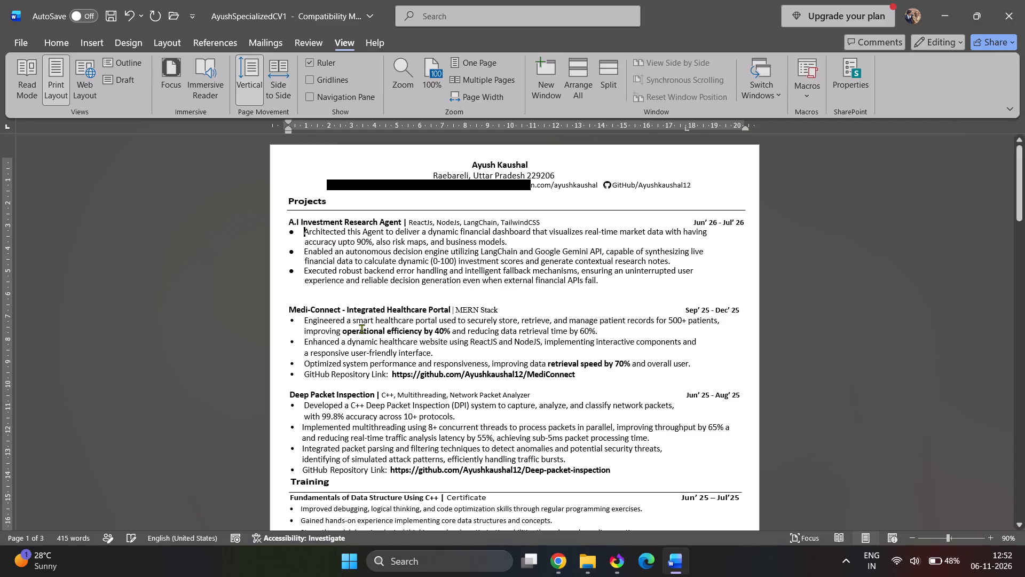
{"action": "scroll", "coordinate": [392, 356], "scroll_direction": "up", "scroll_amount": 1}
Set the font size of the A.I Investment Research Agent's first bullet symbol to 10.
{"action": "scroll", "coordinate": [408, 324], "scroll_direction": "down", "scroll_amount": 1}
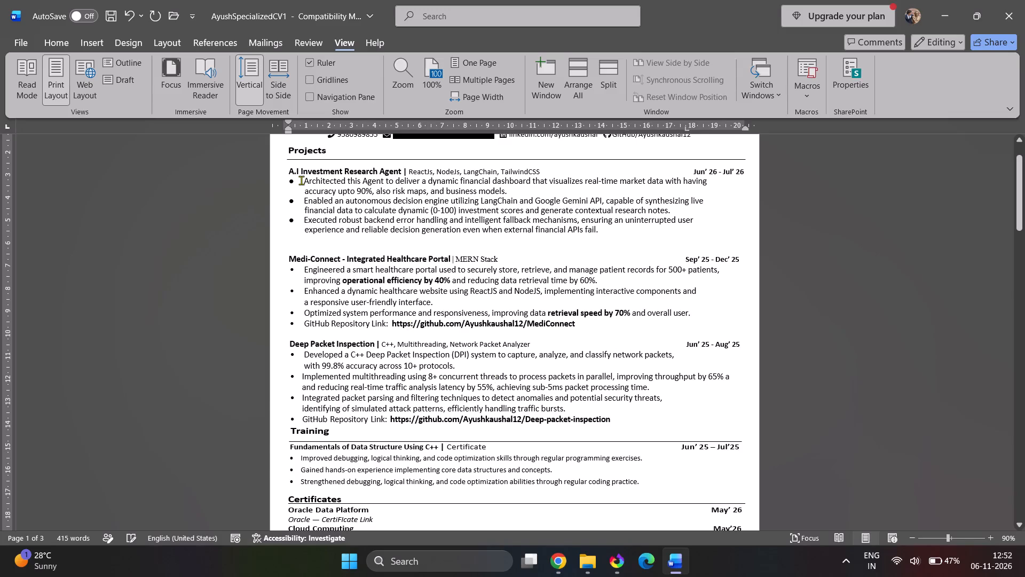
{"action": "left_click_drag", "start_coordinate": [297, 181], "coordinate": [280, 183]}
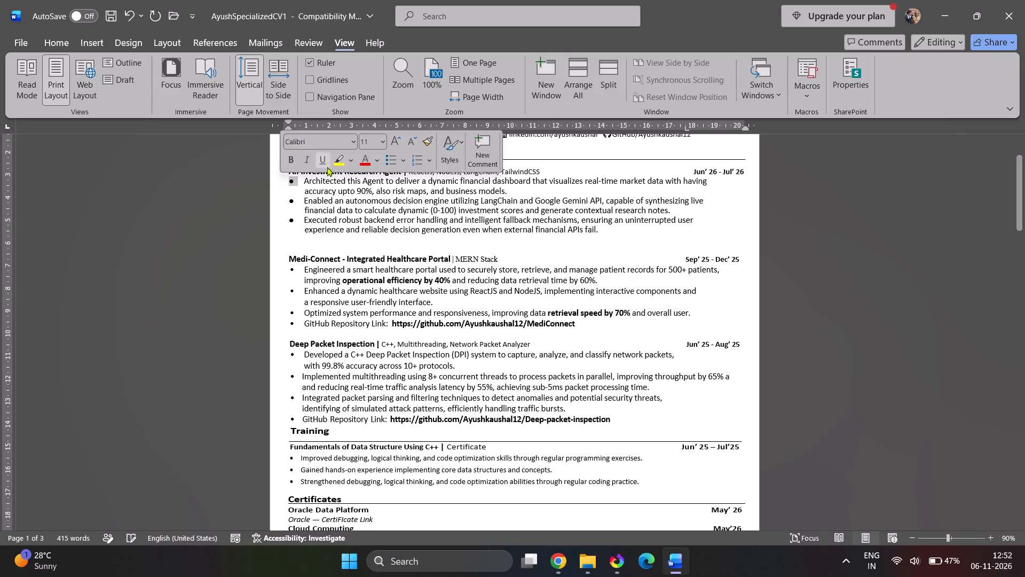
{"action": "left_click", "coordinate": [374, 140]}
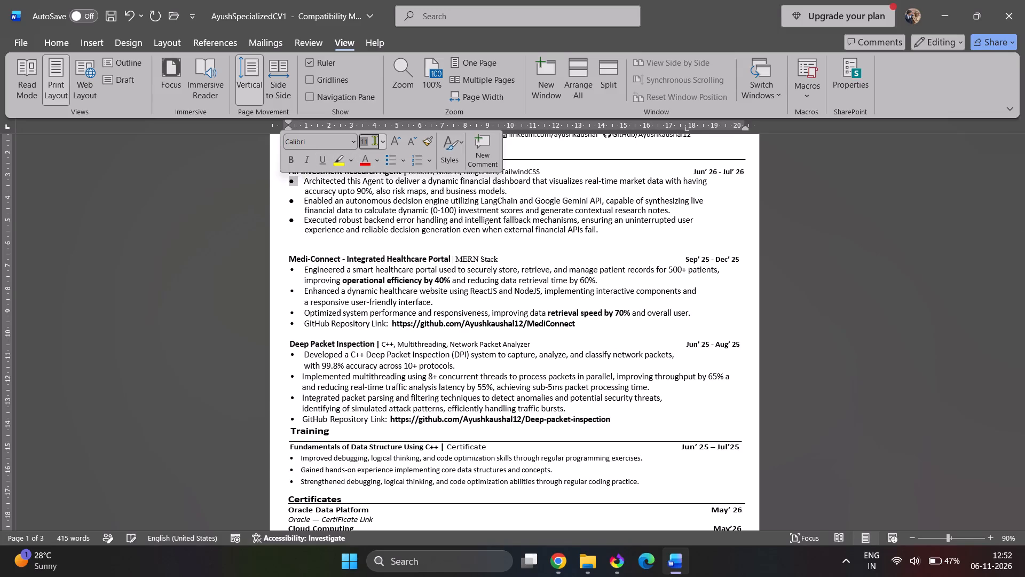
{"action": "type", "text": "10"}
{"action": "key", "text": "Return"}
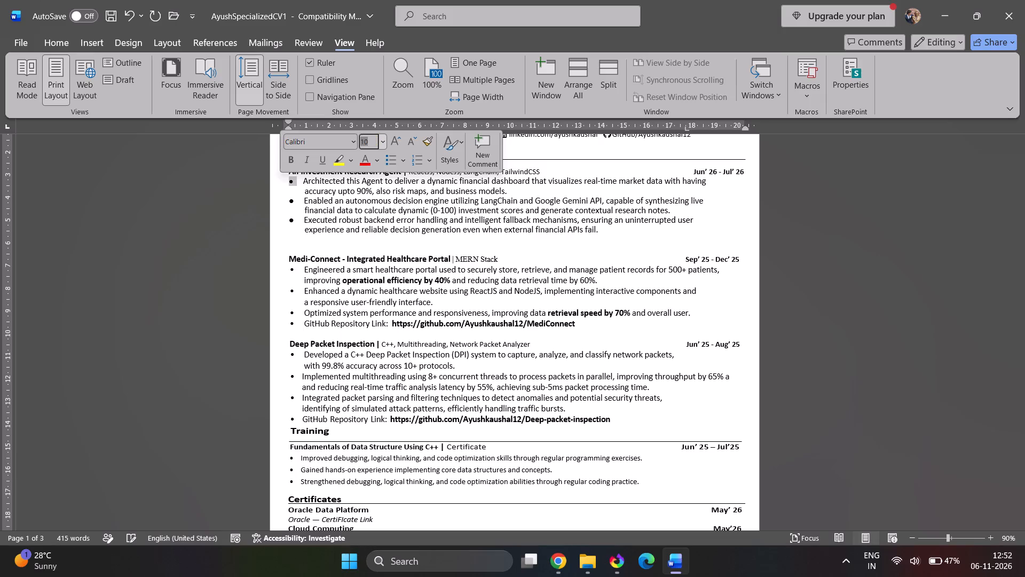
Set the bullet symbol before "Architected this Agent" to font size 8, using the Medi-Connect bullets as reference.
{"action": "double_click", "coordinate": [293, 196]}
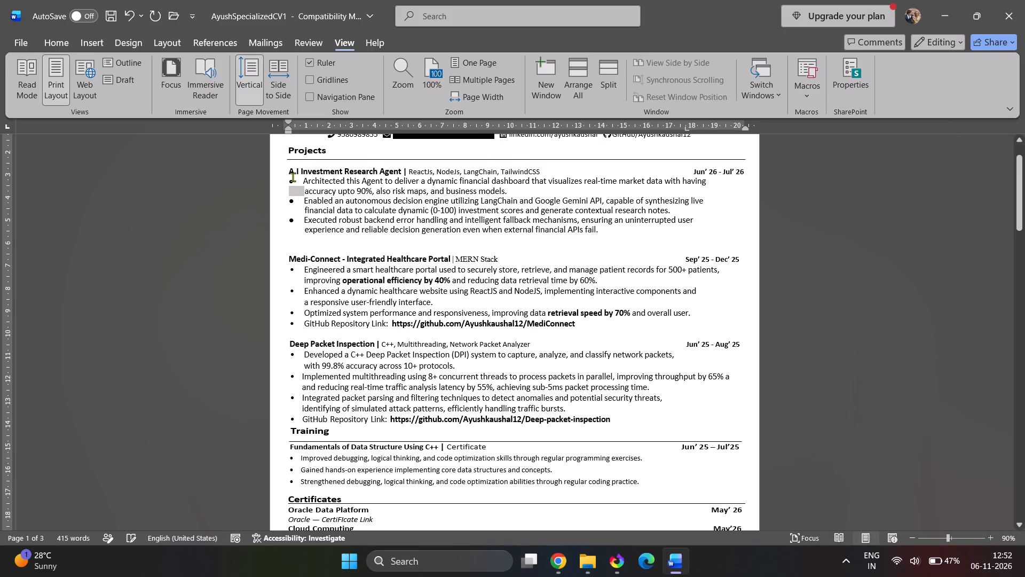
{"action": "double_click", "coordinate": [293, 267]}
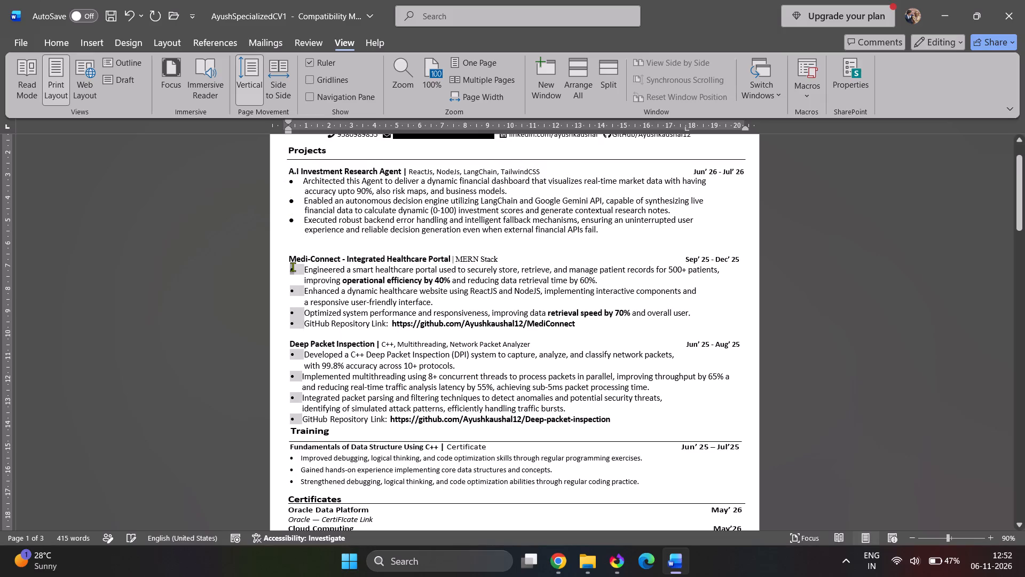
{"action": "double_click", "coordinate": [290, 182]}
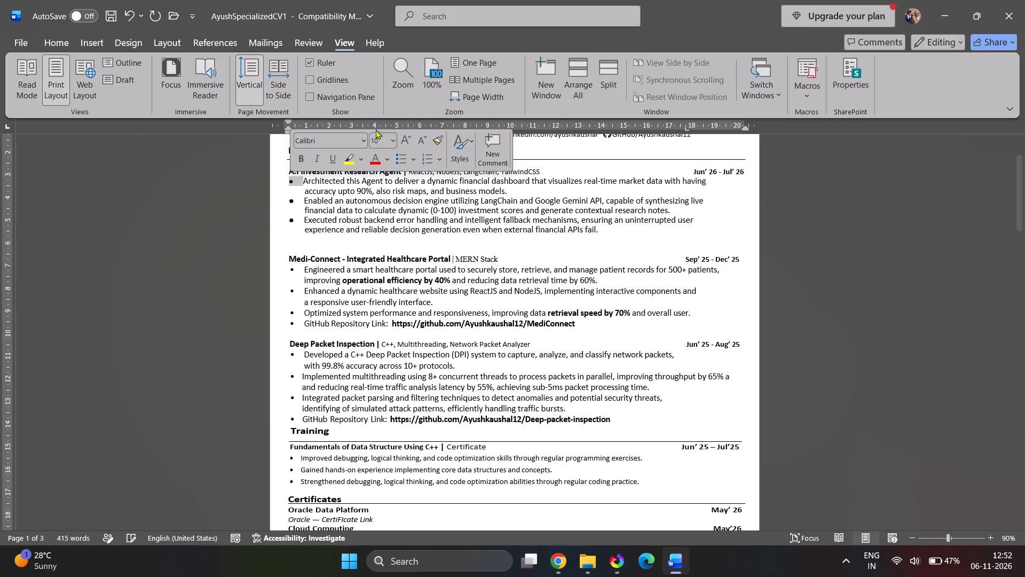
{"action": "left_click", "coordinate": [379, 139]}
{"action": "key", "text": "8"}
{"action": "key", "text": "Return"}
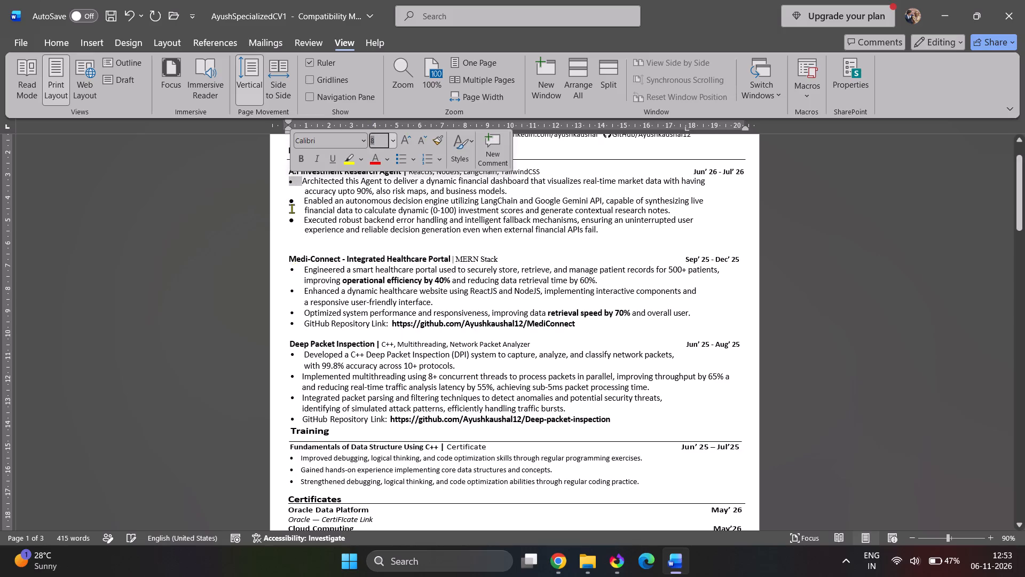
Set the bullet symbols before "Enabled an autonomous decision engine" and "Executed robust backend error handling" to font size 8.
{"action": "double_click", "coordinate": [292, 199]}
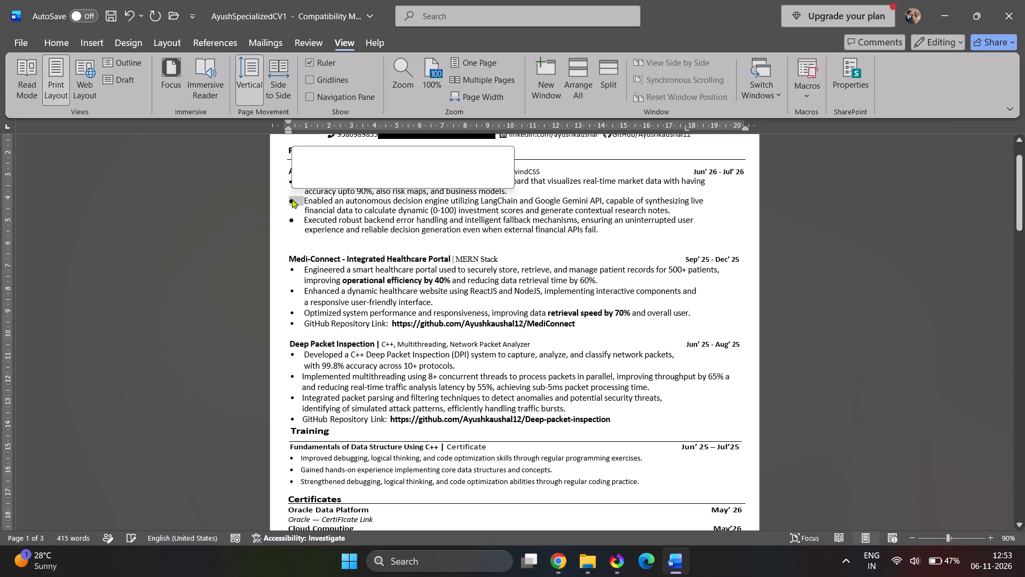
{"action": "left_click", "coordinate": [382, 151]}
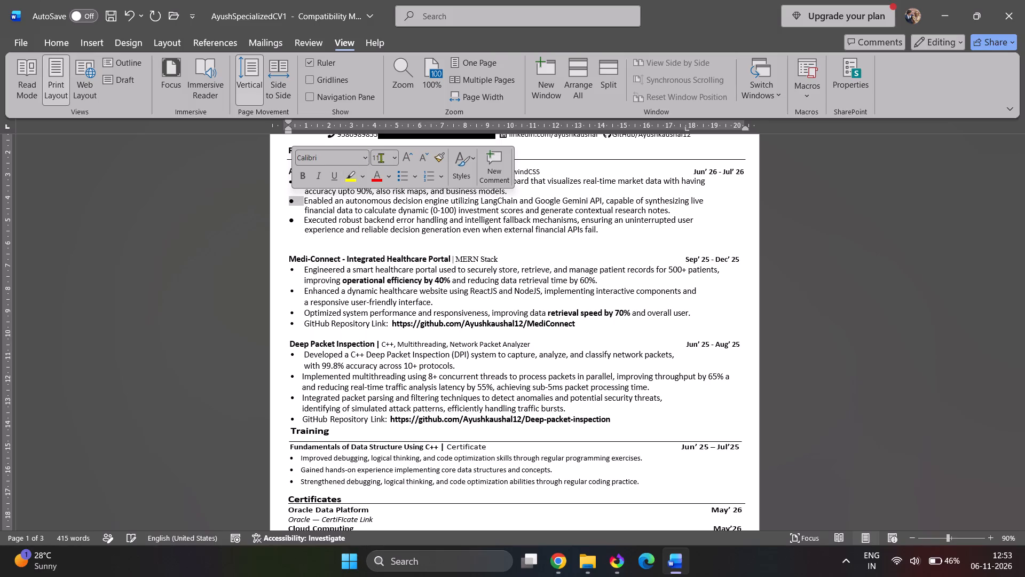
{"action": "left_click", "coordinate": [379, 158]}
{"action": "key", "text": "8"}
{"action": "key", "text": "Return"}
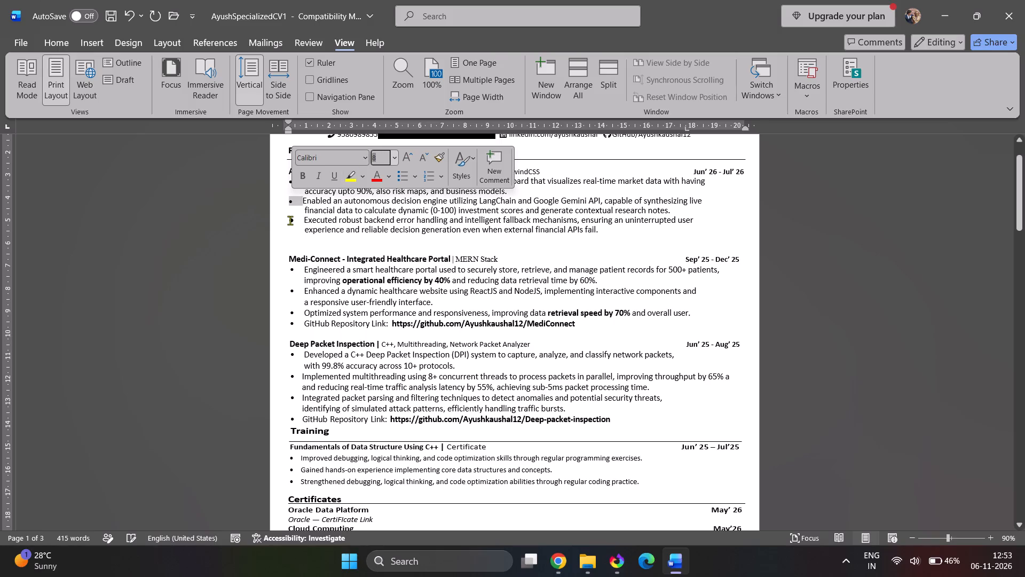
{"action": "double_click", "coordinate": [290, 220]}
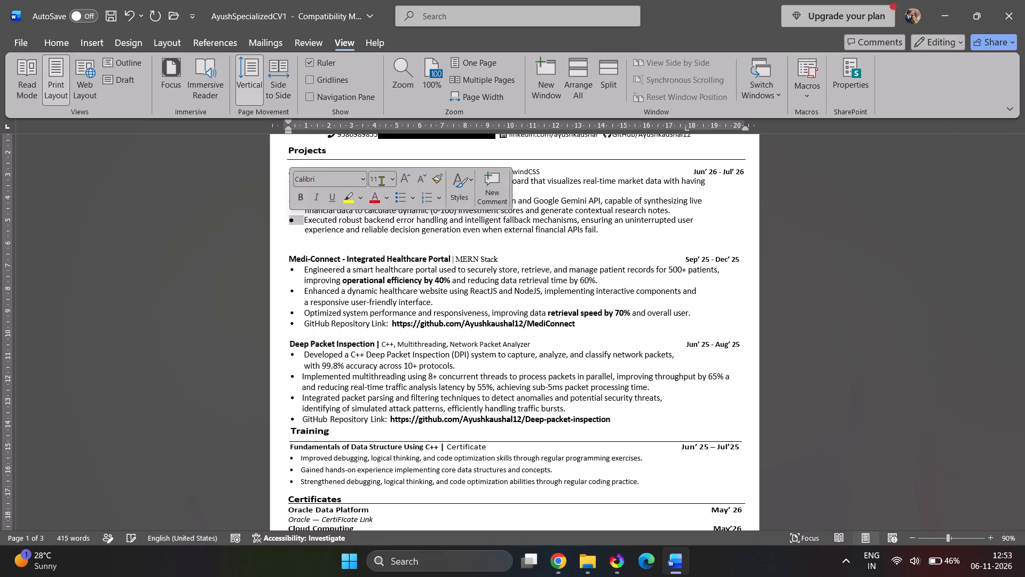
{"action": "left_click", "coordinate": [381, 181]}
{"action": "key", "text": "8"}
{"action": "key", "text": "Return"}
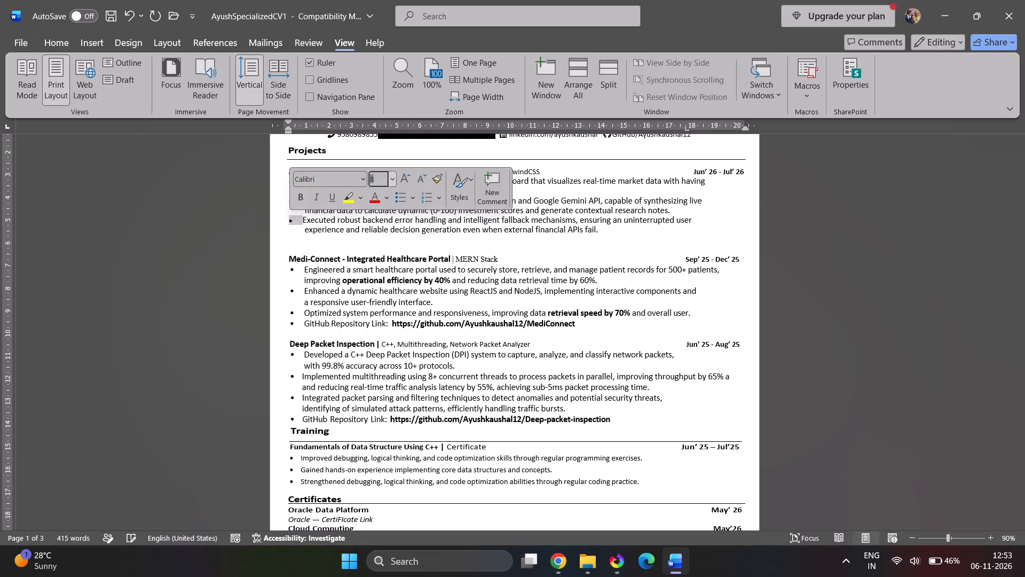
{"action": "left_click", "coordinate": [371, 299]}
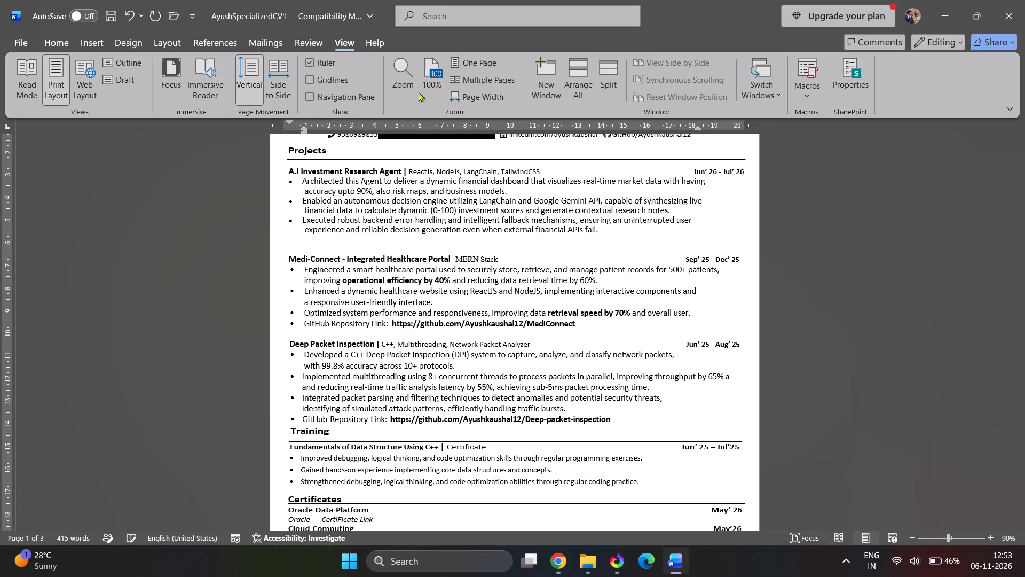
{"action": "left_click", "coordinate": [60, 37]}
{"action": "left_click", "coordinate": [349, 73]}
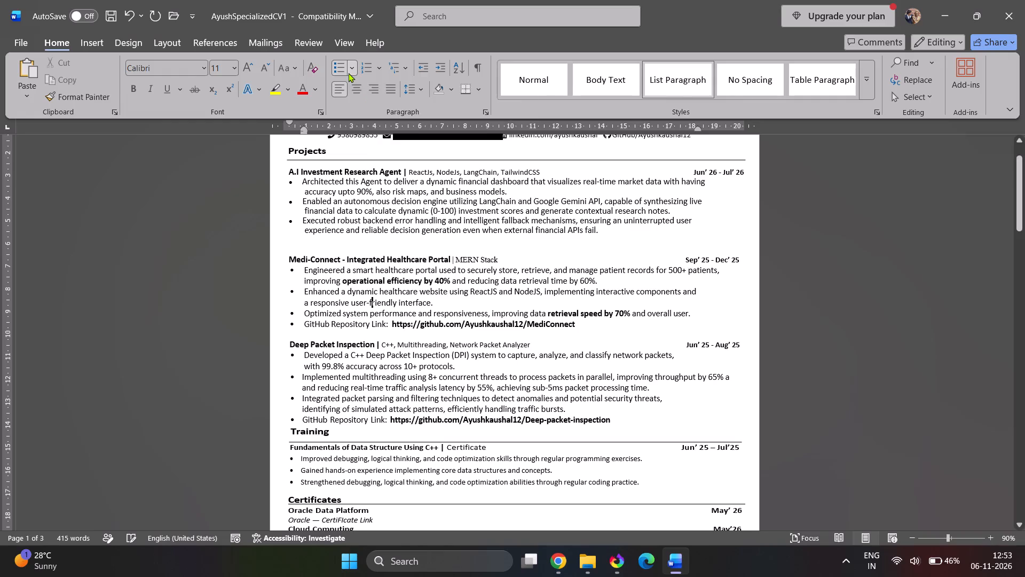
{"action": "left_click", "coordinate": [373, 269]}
Insert two more blank lines between the A.I Investment Research Agent's last bullet and the Medi-Connect heading.
{"action": "left_click", "coordinate": [293, 236]}
{"action": "key", "text": "Return"}
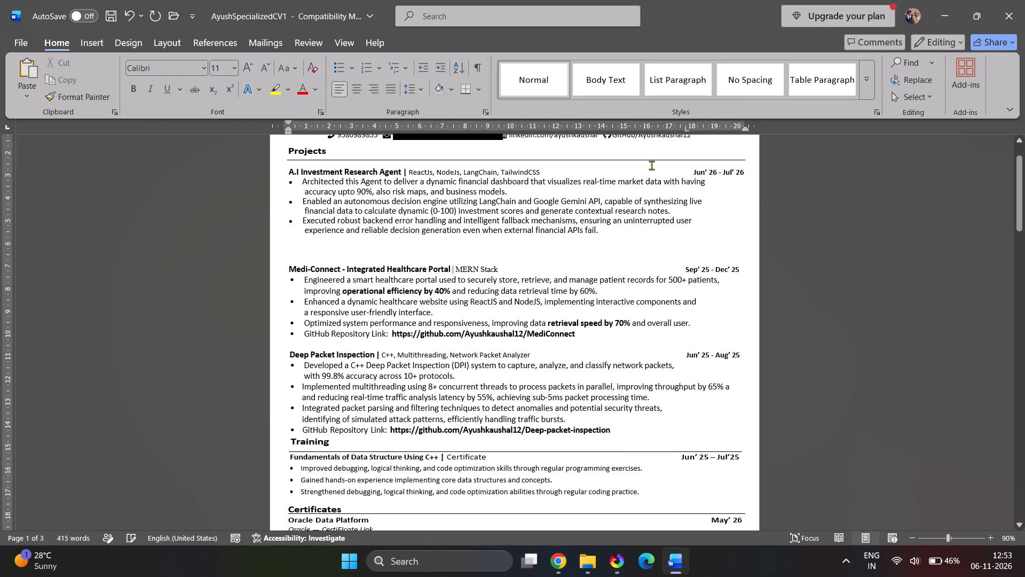
{"action": "left_click", "coordinate": [633, 232]}
{"action": "key", "text": "Return"}
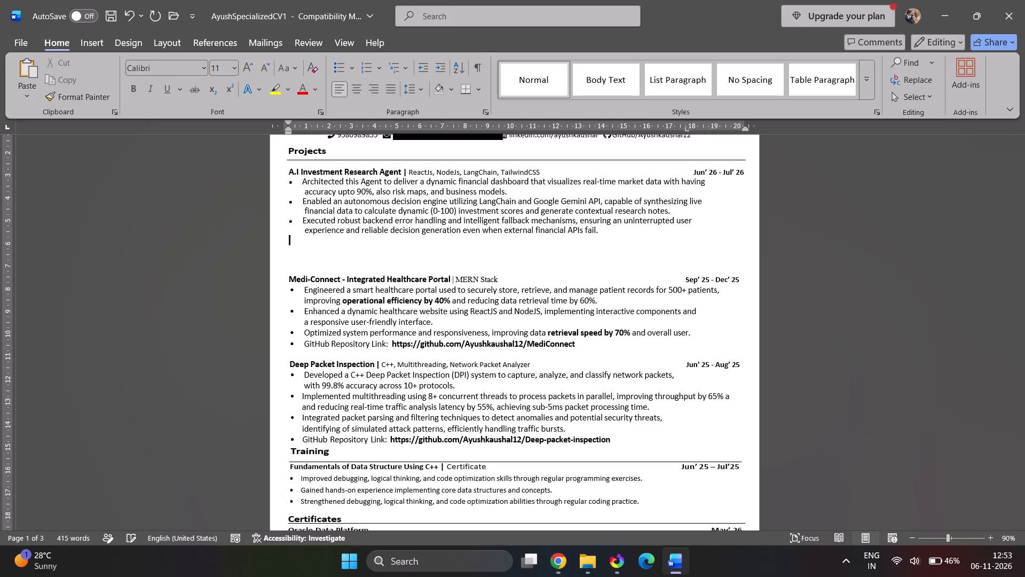
Add a round bullet on the blank line below the A.I Investment Research Agent's last bullet and align it with the bullets above.
{"action": "left_click", "coordinate": [350, 71]}
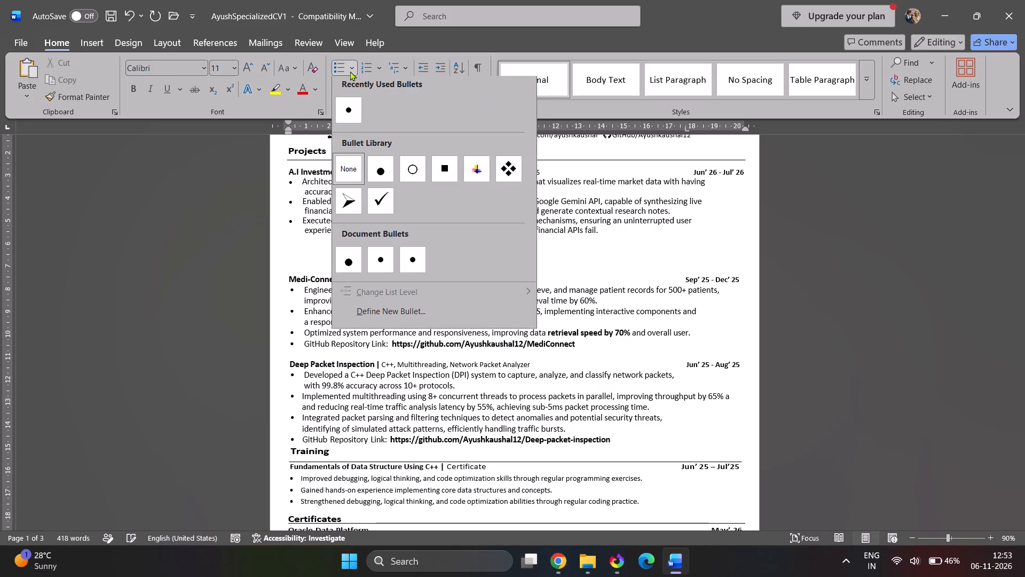
{"action": "left_click", "coordinate": [385, 268]}
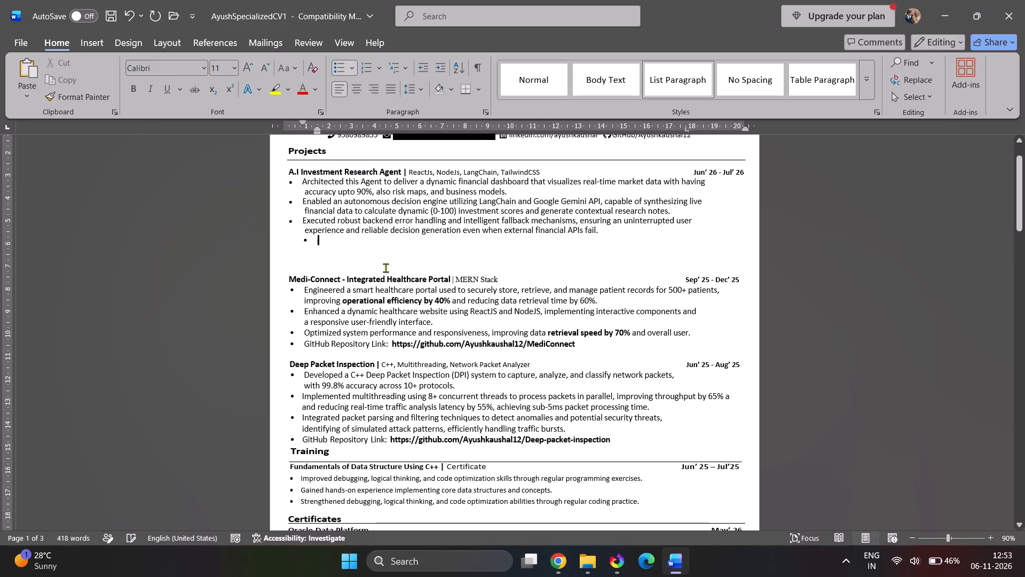
{"action": "left_click", "coordinate": [303, 238]}
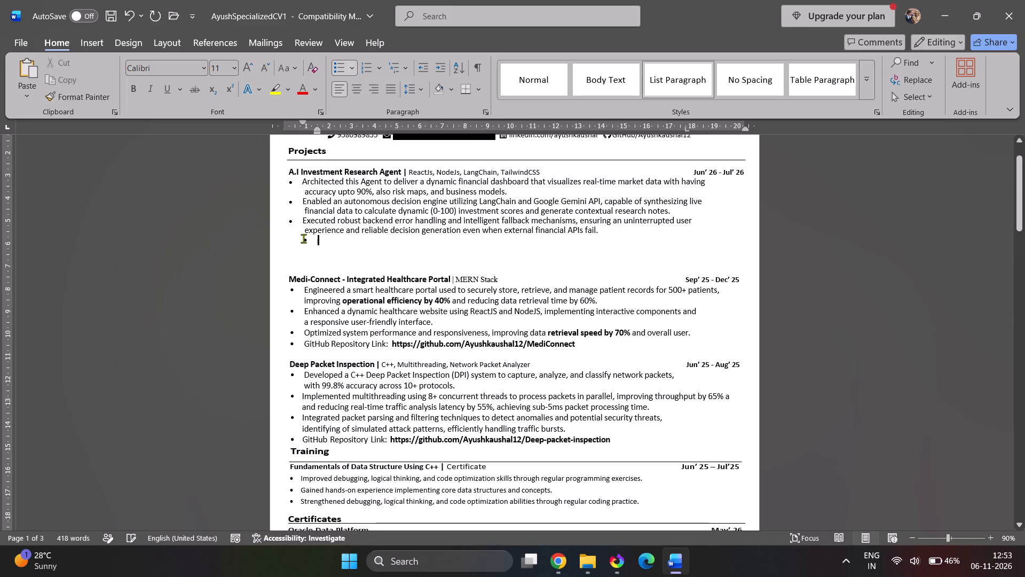
{"action": "left_click", "coordinate": [305, 236]}
{"action": "left_click_drag", "start_coordinate": [307, 237], "coordinate": [289, 237]}
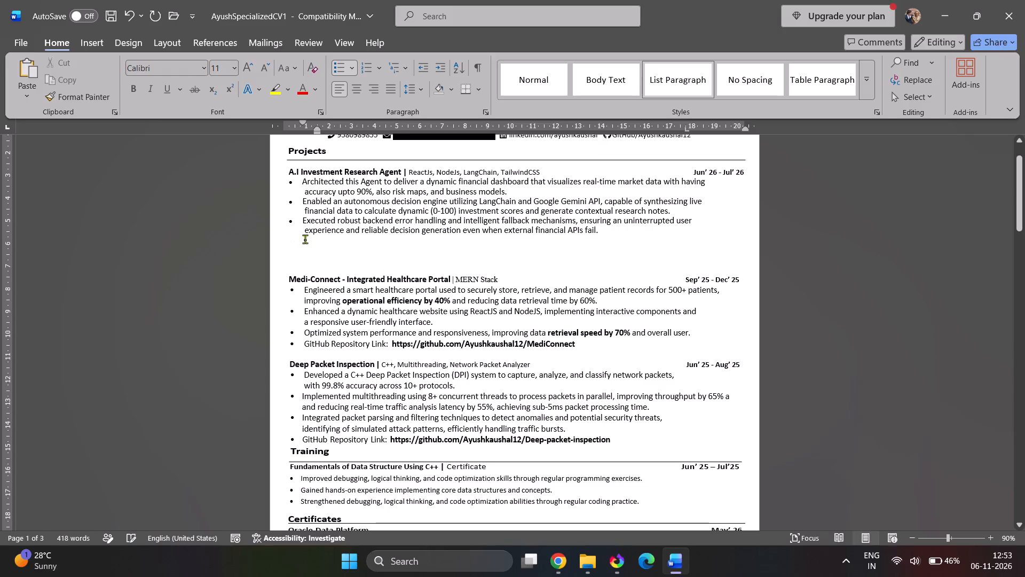
{"action": "double_click", "coordinate": [304, 239]}
{"action": "left_click_drag", "start_coordinate": [304, 239], "coordinate": [289, 239]}
{"action": "left_click_drag", "start_coordinate": [289, 239], "coordinate": [290, 241]}
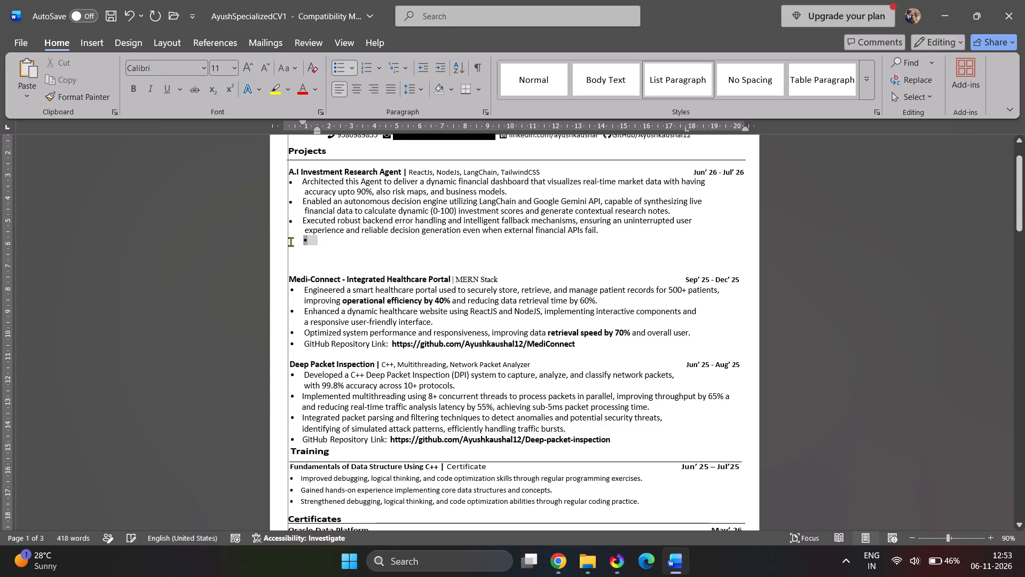
{"action": "left_click_drag", "start_coordinate": [290, 241], "coordinate": [289, 241]}
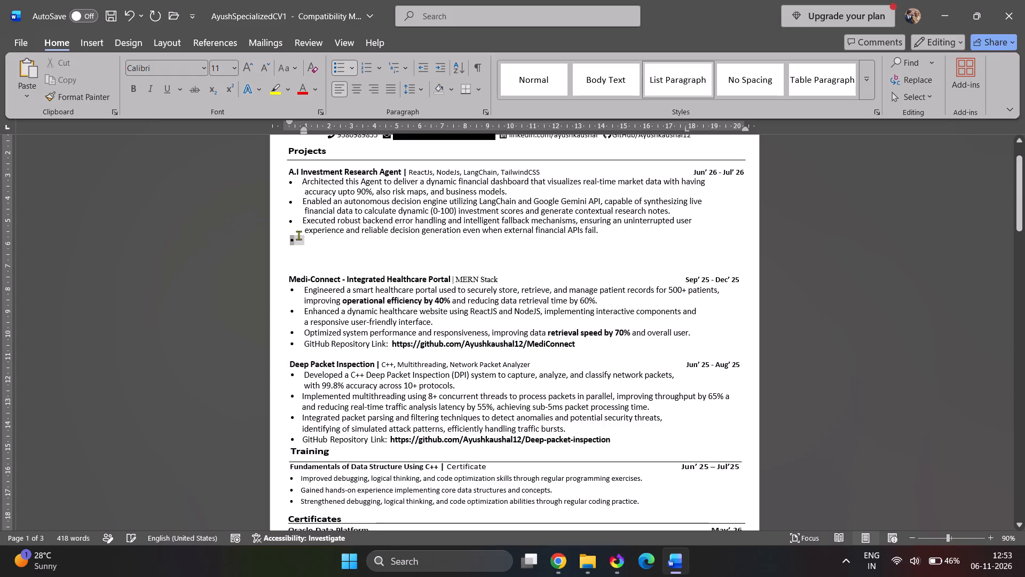
{"action": "left_click", "coordinate": [295, 244]}
Enter "GitHub Repository Link: " as the text of the A.I Investment Research Agent's new bullet.
{"action": "type", "text": "Gi"}
{"action": "type", "text": "thu"}
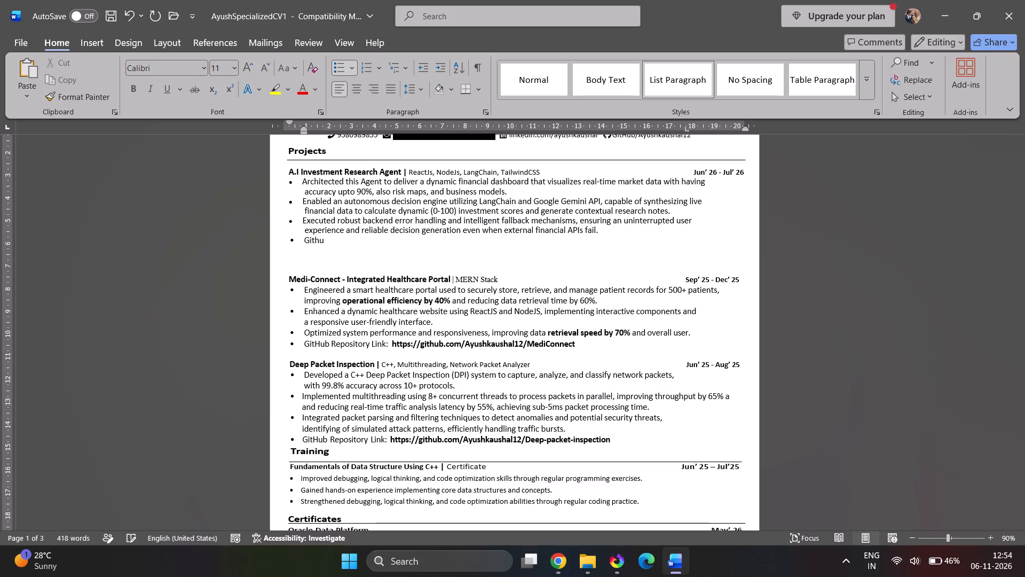
{"action": "key", "text": "BackSpace"}
{"action": "key", "text": "BackSpace"}
{"action": "type", "text": "Hub"}
{"action": "key", "text": "space"}
{"action": "type", "text": "Repositor"}
{"action": "type", "text": "y Link"}
{"action": "type", "text": ":"}
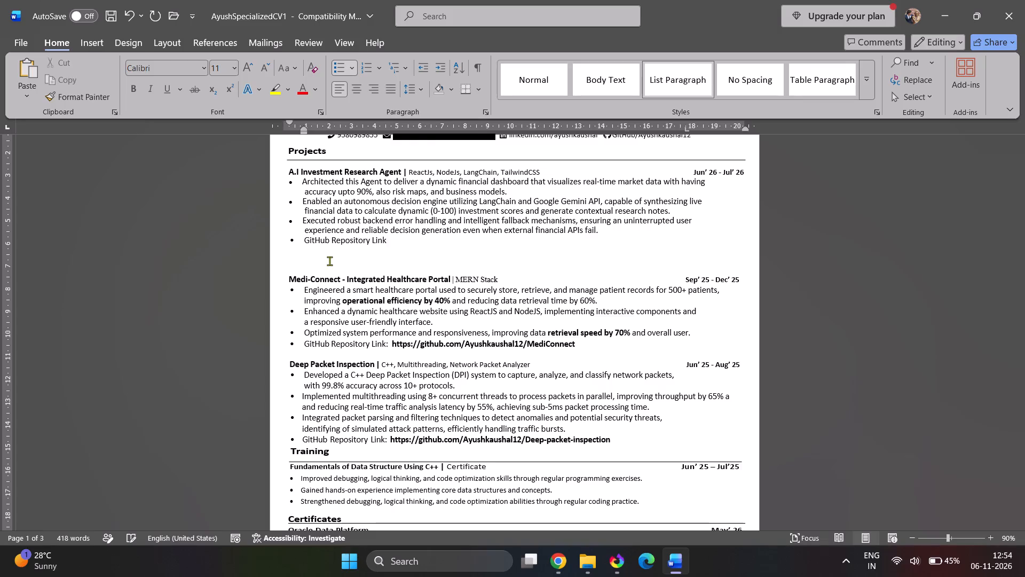
{"action": "key", "text": "space"}
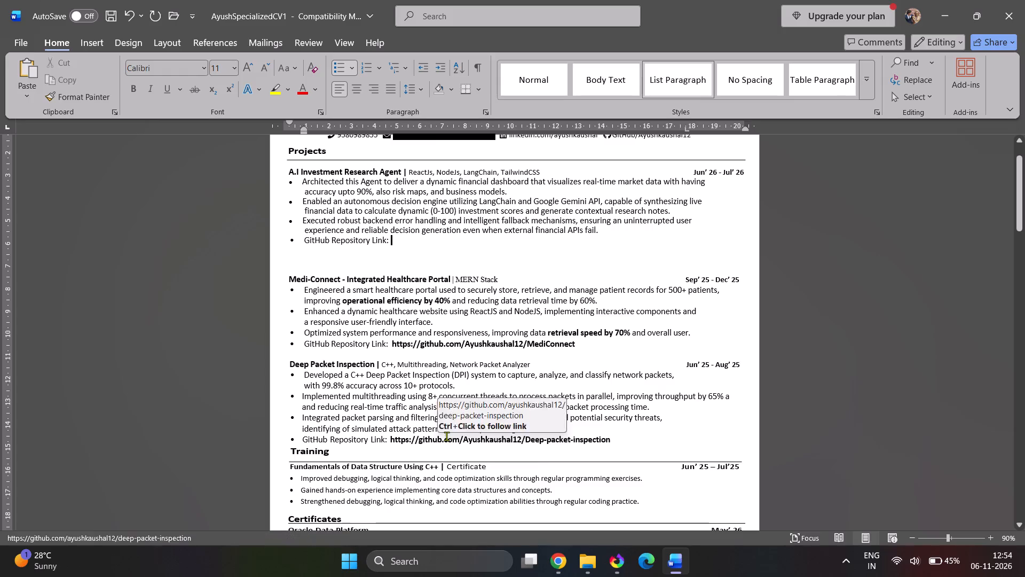
Switch to Chrome, open the INVEST-AI repository on GitHub in a new tab, and copy its web address.
{"action": "left_click", "coordinate": [565, 560]}
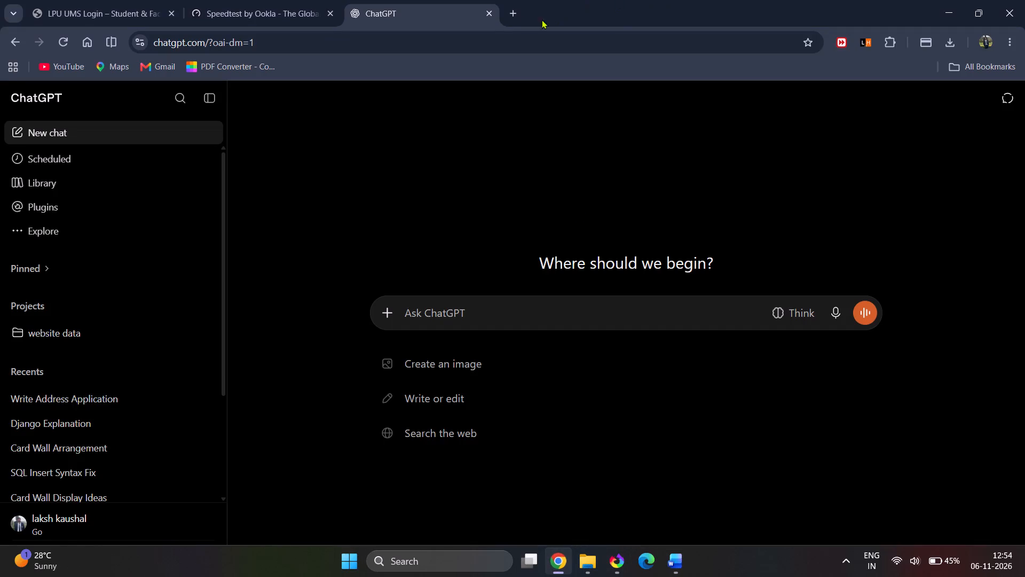
{"action": "left_click", "coordinate": [511, 18]}
{"action": "type", "text": "git4"}
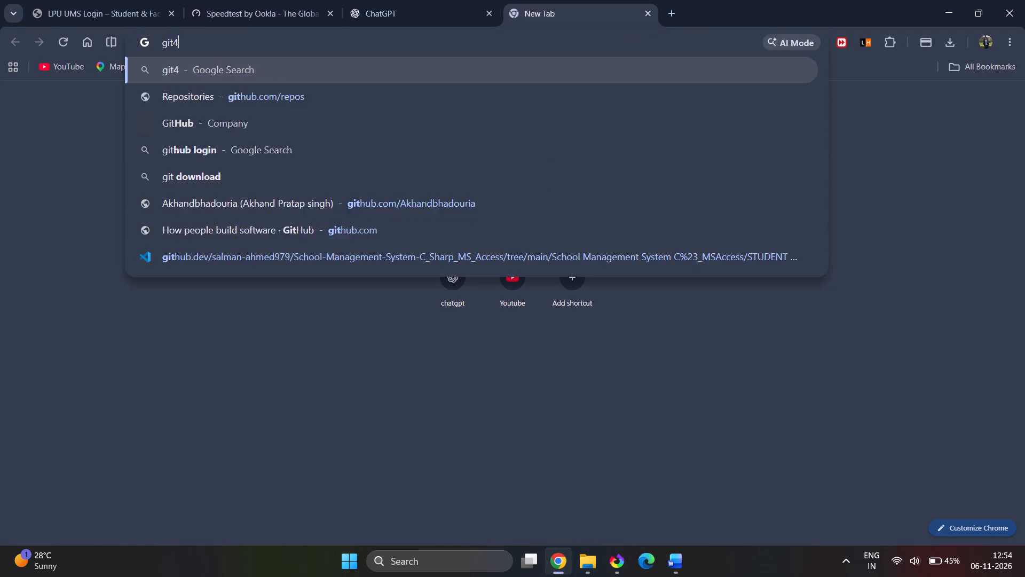
{"action": "key", "text": "BackSpace"}
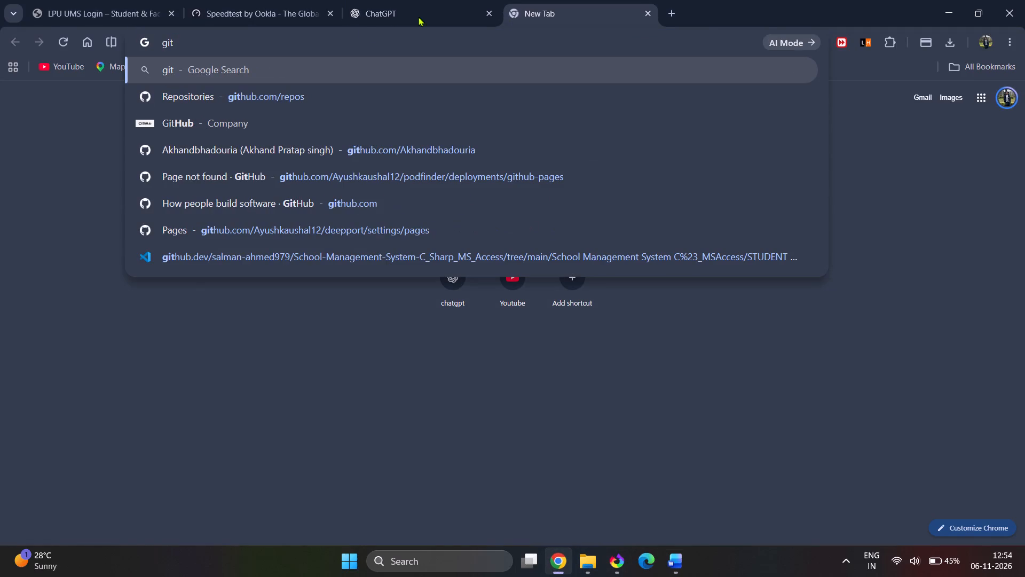
{"action": "left_click", "coordinate": [293, 105]}
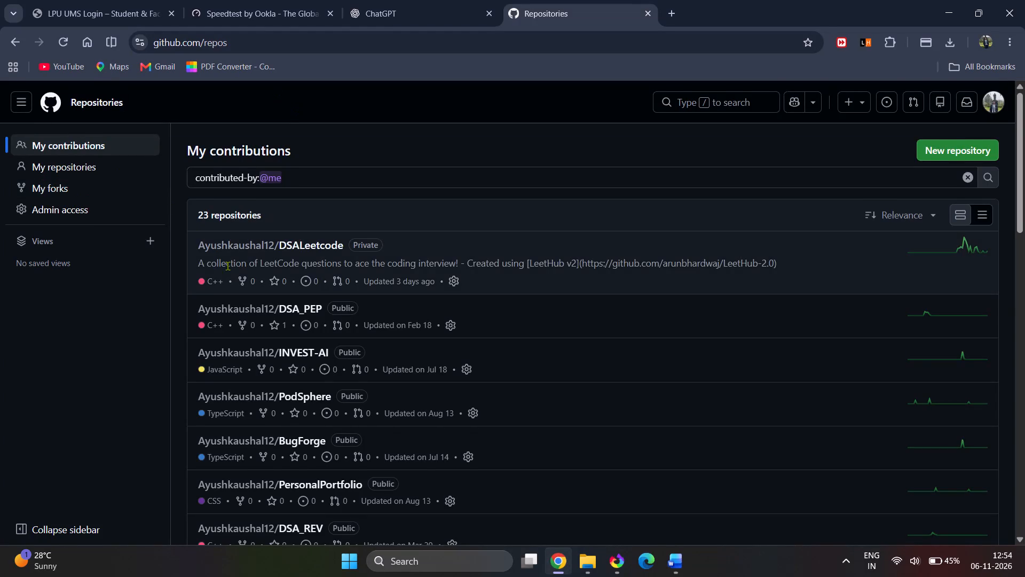
{"action": "scroll", "coordinate": [227, 266], "scroll_direction": "down", "scroll_amount": 2}
{"action": "left_click", "coordinate": [298, 227]}
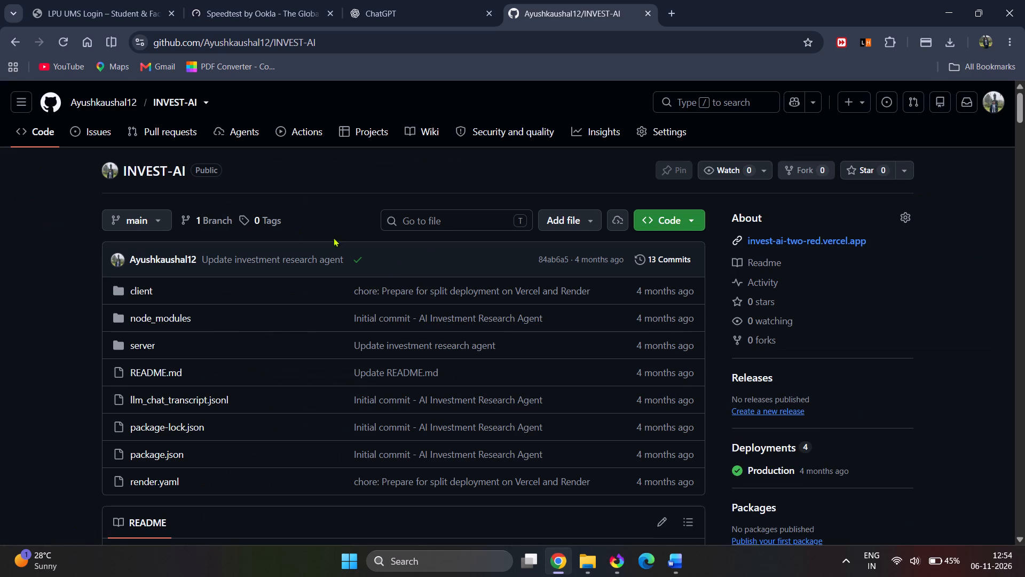
{"action": "left_click", "coordinate": [329, 44]}
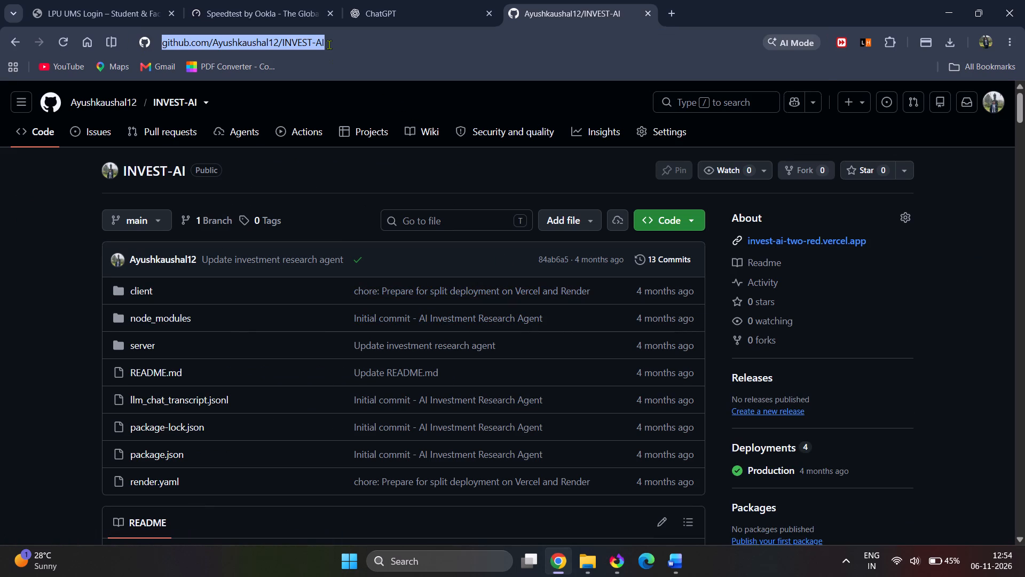
{"action": "key", "text": "ctrl+c"}
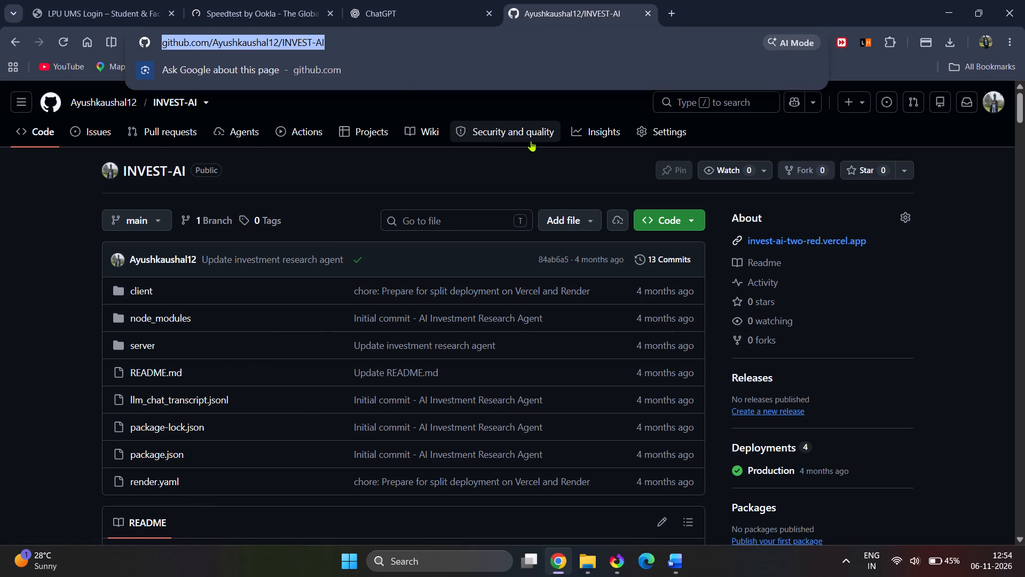
{"action": "scroll", "coordinate": [515, 237], "scroll_direction": "down", "scroll_amount": 1}
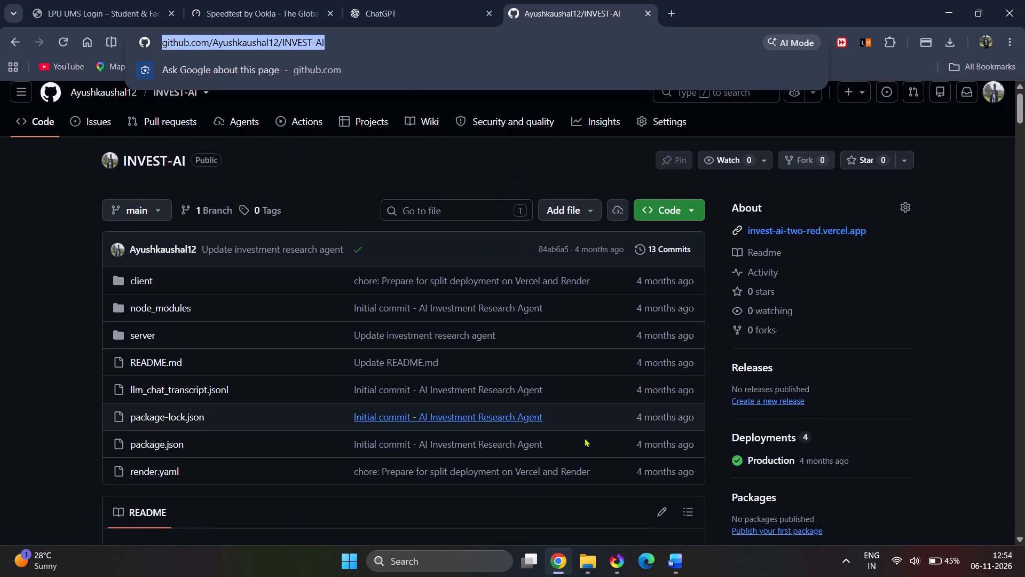
Back in Word, paste the INVEST-AI repository address after "GitHub Repository Link:" and make the address bold.
{"action": "key", "text": "alt+Tab"}
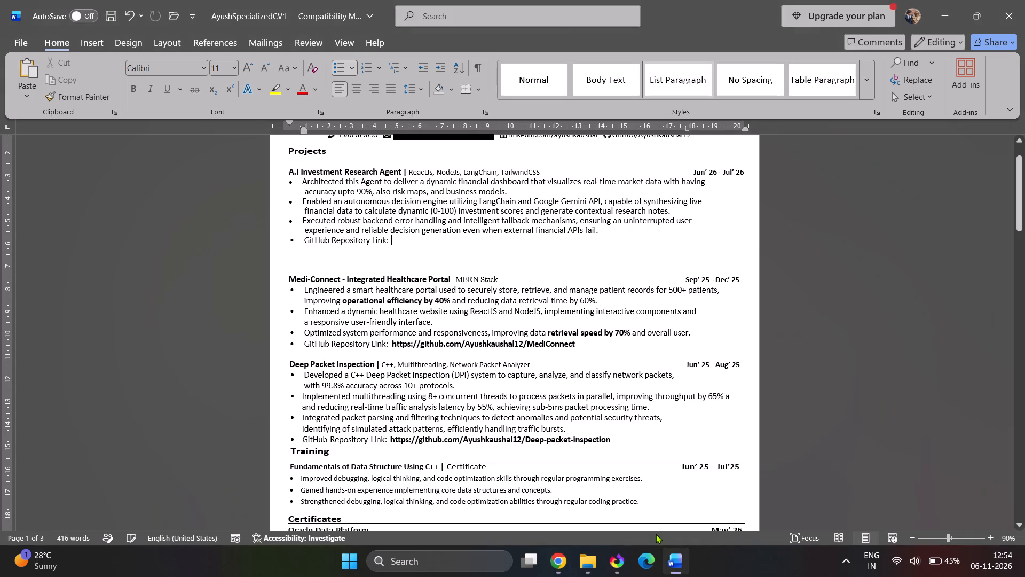
{"action": "key", "text": "ctrl+v"}
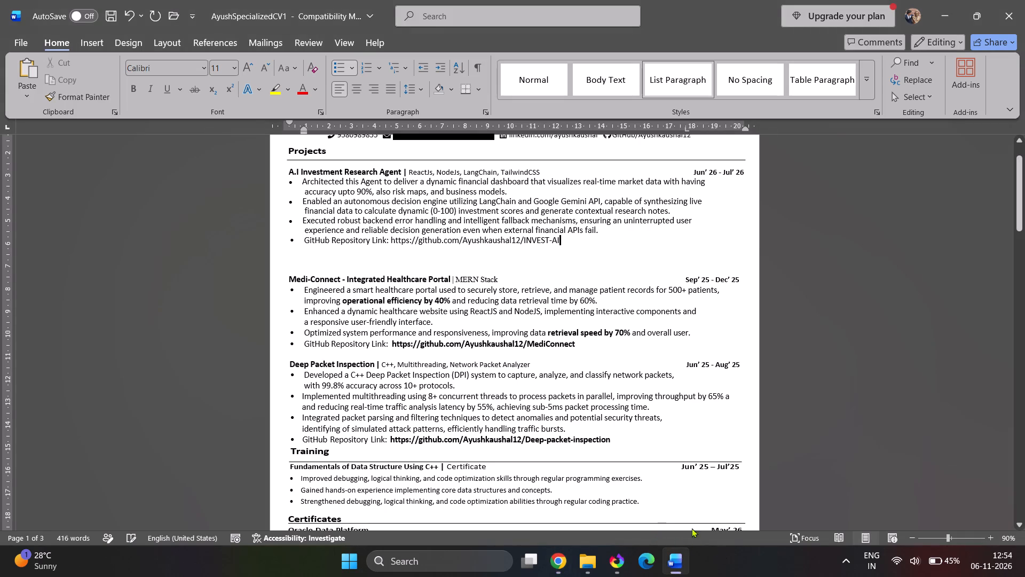
{"action": "left_click_drag", "start_coordinate": [560, 239], "coordinate": [524, 244]}
{"action": "left_click_drag", "start_coordinate": [524, 244], "coordinate": [395, 239]}
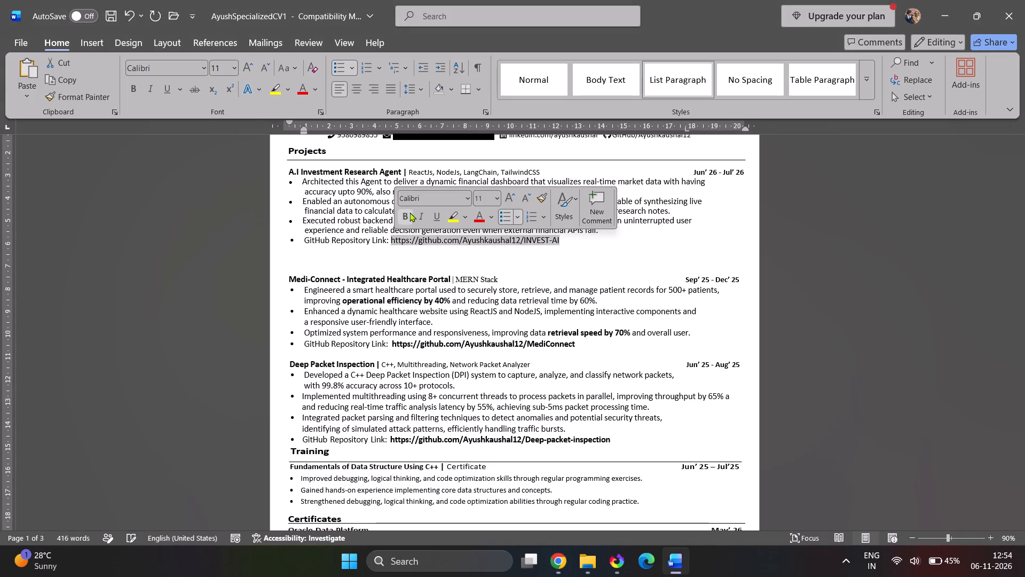
{"action": "left_click", "coordinate": [410, 212]}
Delete all blank lines between the A.I Investment Research Agent's GitHub link bullet and the Medi-Connect heading.
{"action": "left_click", "coordinate": [471, 267]}
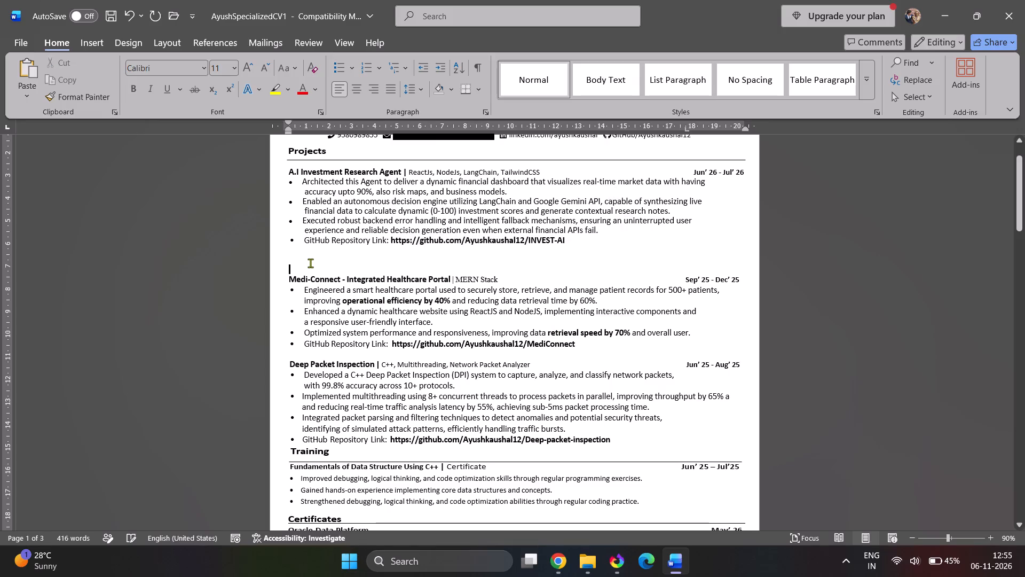
{"action": "key", "text": "BackSpace"}
{"action": "key", "text": "BackSpace"}
{"action": "key", "text": "BackSpace"}
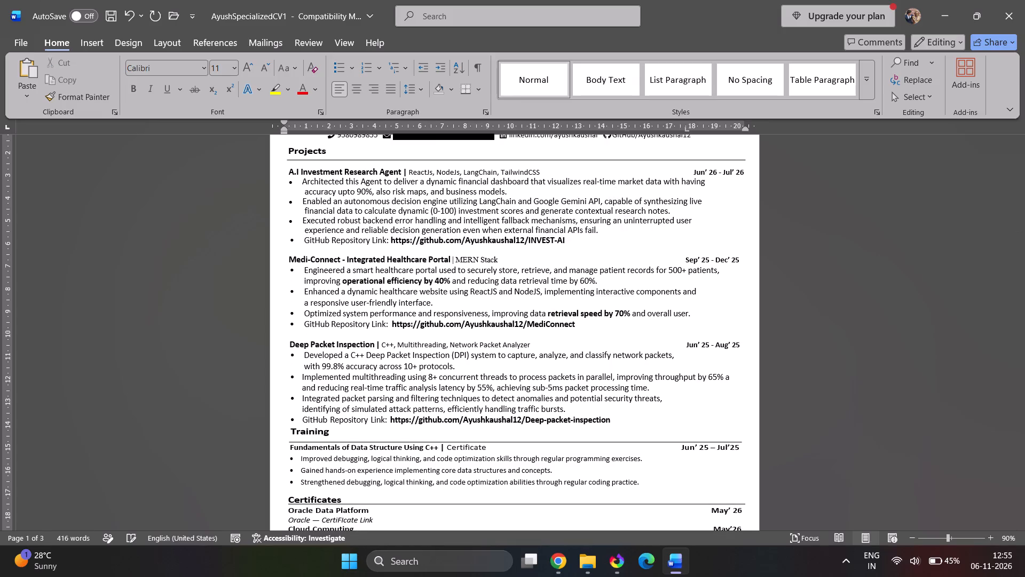
{"action": "key", "text": "BackSpace"}
Review the CV's layout and spacing from the Projects section down through Education.
{"action": "scroll", "coordinate": [305, 384], "scroll_direction": "down", "scroll_amount": 4}
{"action": "scroll", "coordinate": [305, 384], "scroll_direction": "up", "scroll_amount": 1}
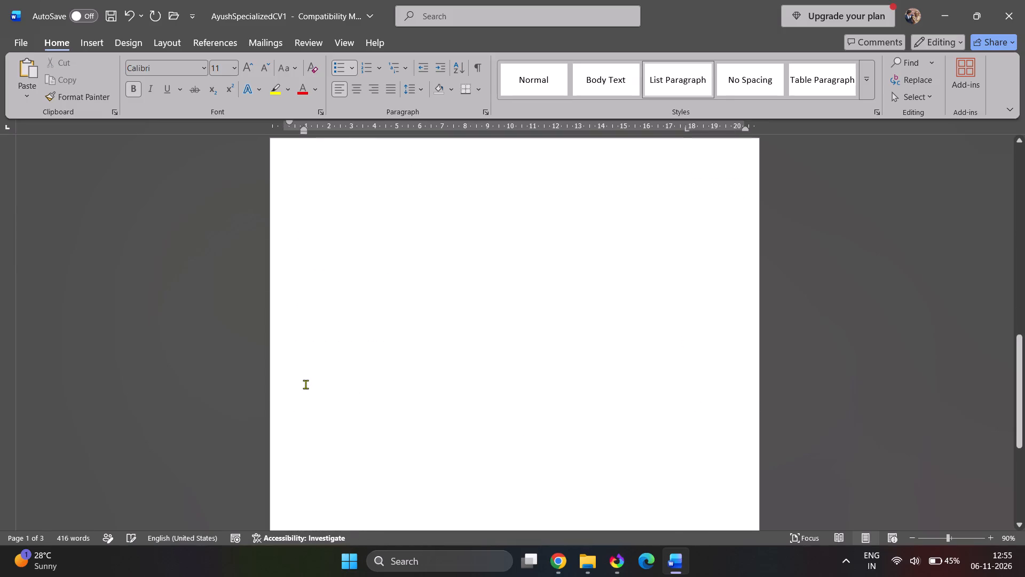
{"action": "scroll", "coordinate": [305, 384], "scroll_direction": "up", "scroll_amount": 4}
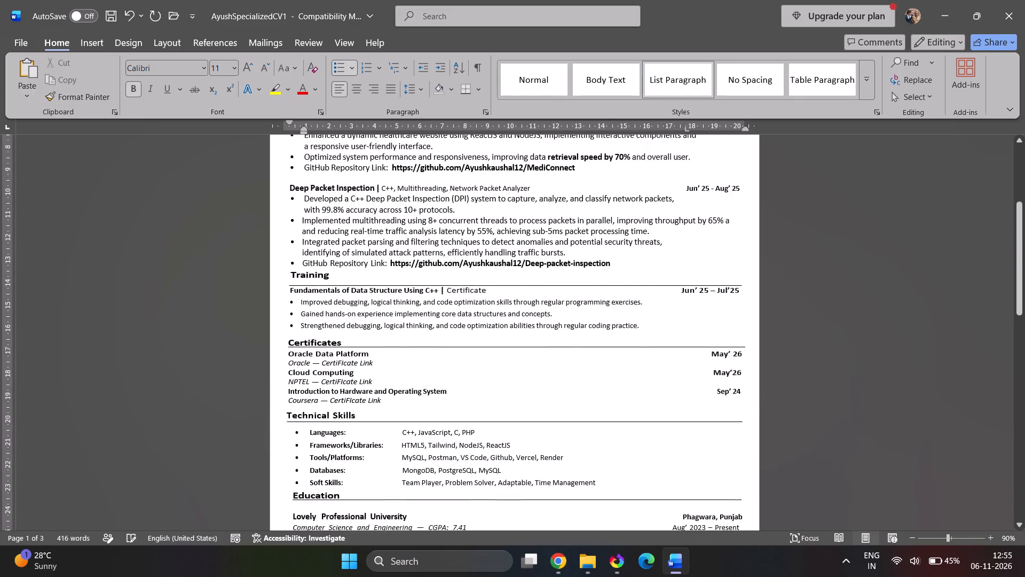
{"action": "scroll", "coordinate": [305, 384], "scroll_direction": "up", "scroll_amount": 1}
{"action": "scroll", "coordinate": [337, 416], "scroll_direction": "up", "scroll_amount": 1}
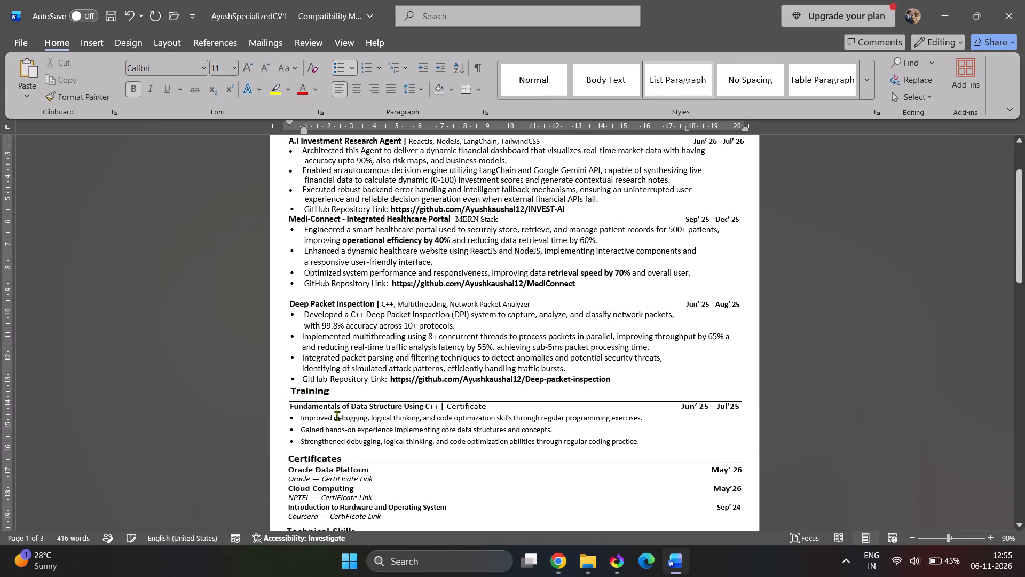
{"action": "scroll", "coordinate": [337, 416], "scroll_direction": "up", "scroll_amount": 1}
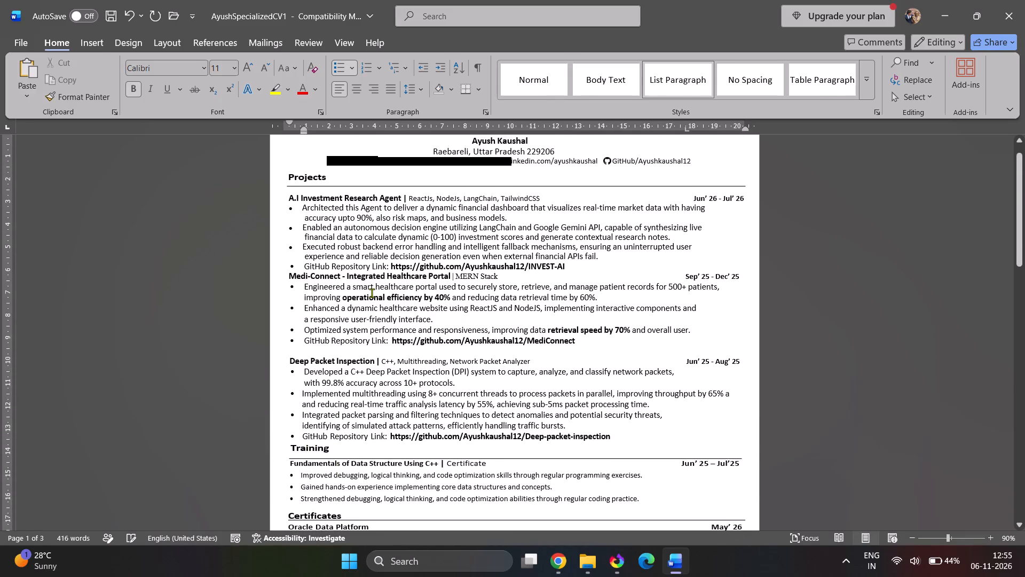
{"action": "scroll", "coordinate": [372, 293], "scroll_direction": "down", "scroll_amount": 1}
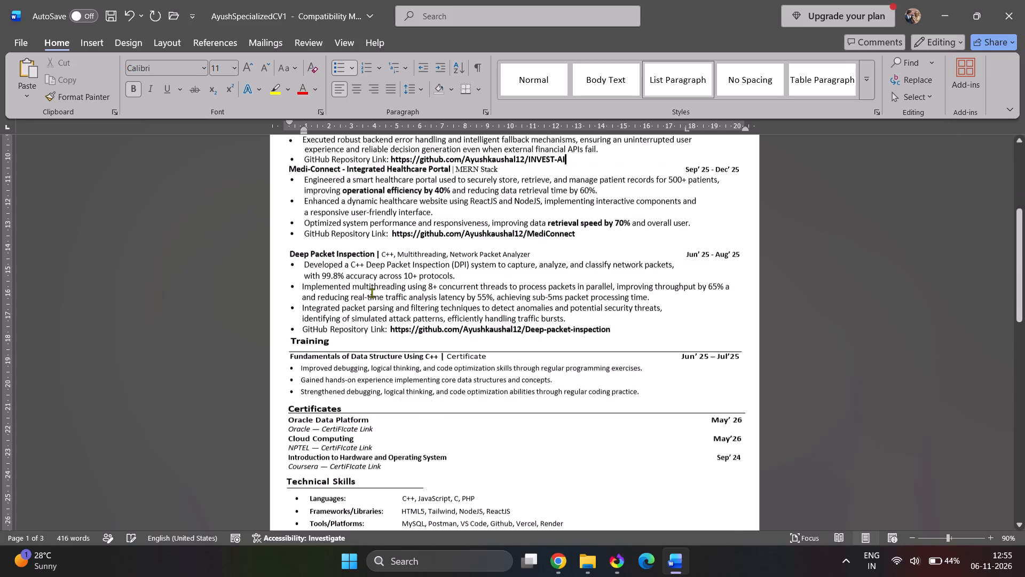
{"action": "scroll", "coordinate": [372, 293], "scroll_direction": "down", "scroll_amount": 1}
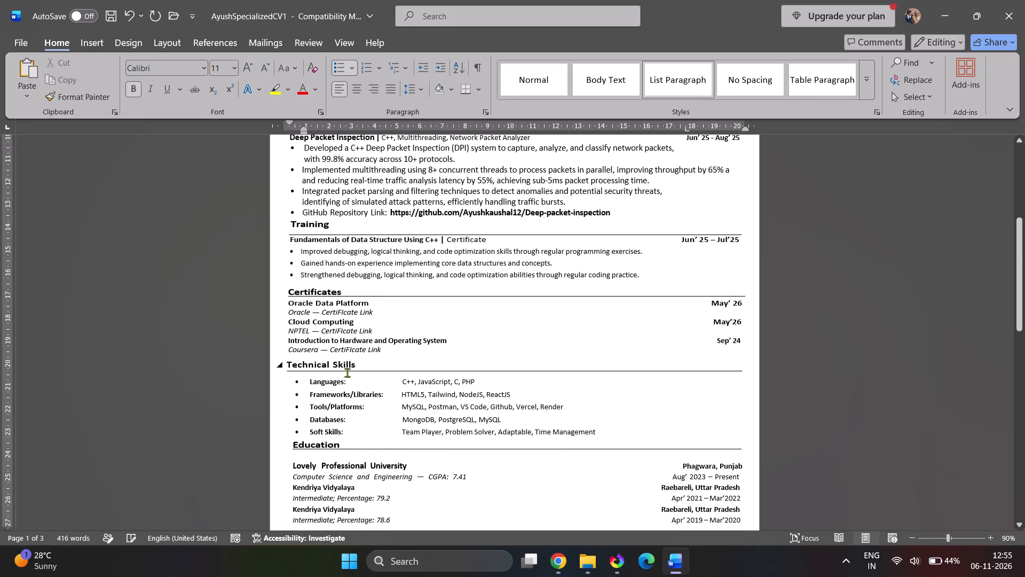
Reduce the page's bottom margin to extend the text area below the last Education entries.
{"action": "double_click", "coordinate": [370, 448]}
{"action": "double_click", "coordinate": [370, 448]}
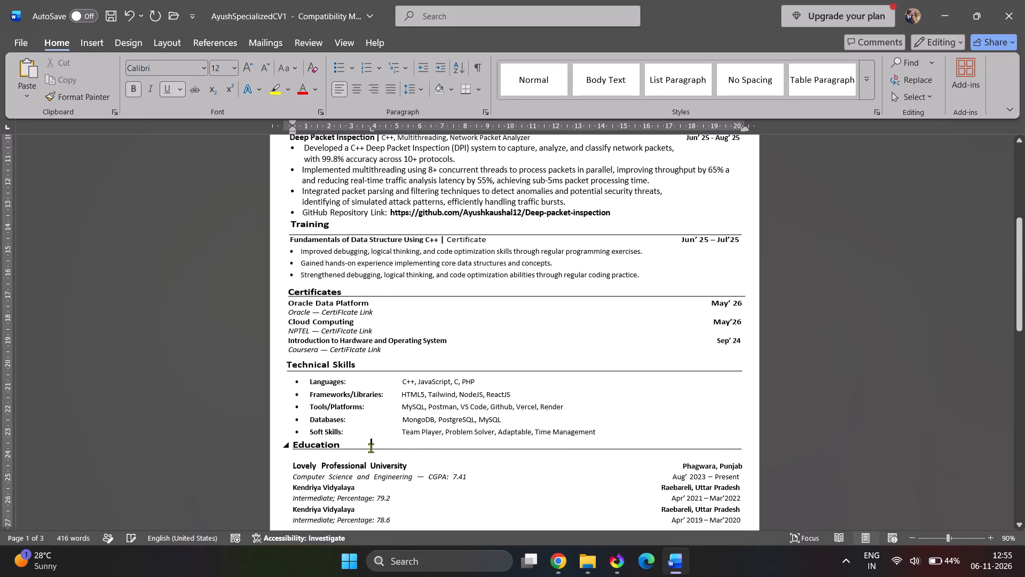
{"action": "triple_click", "coordinate": [417, 451]}
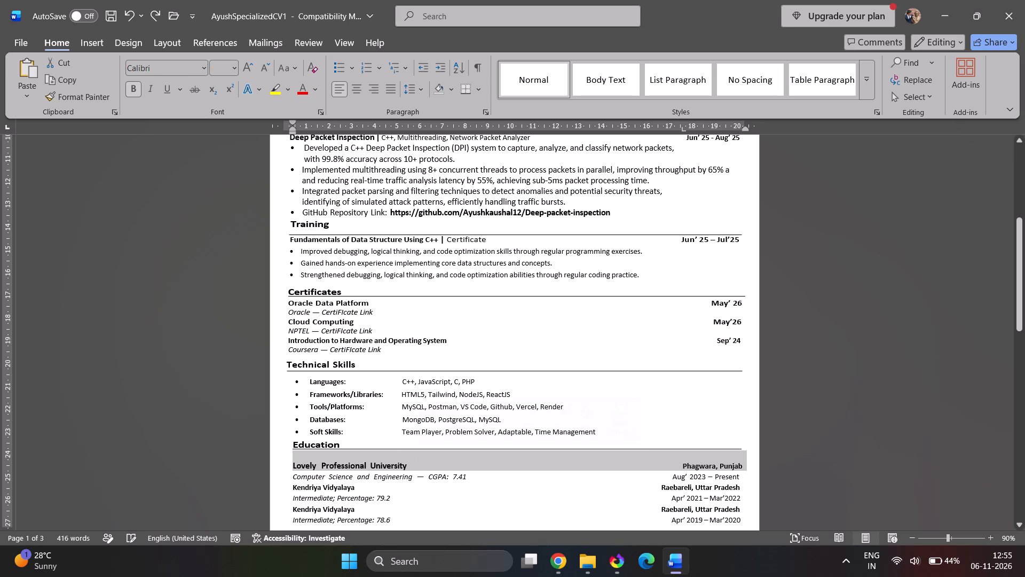
{"action": "left_click_drag", "start_coordinate": [13, 523], "coordinate": [1, 507]}
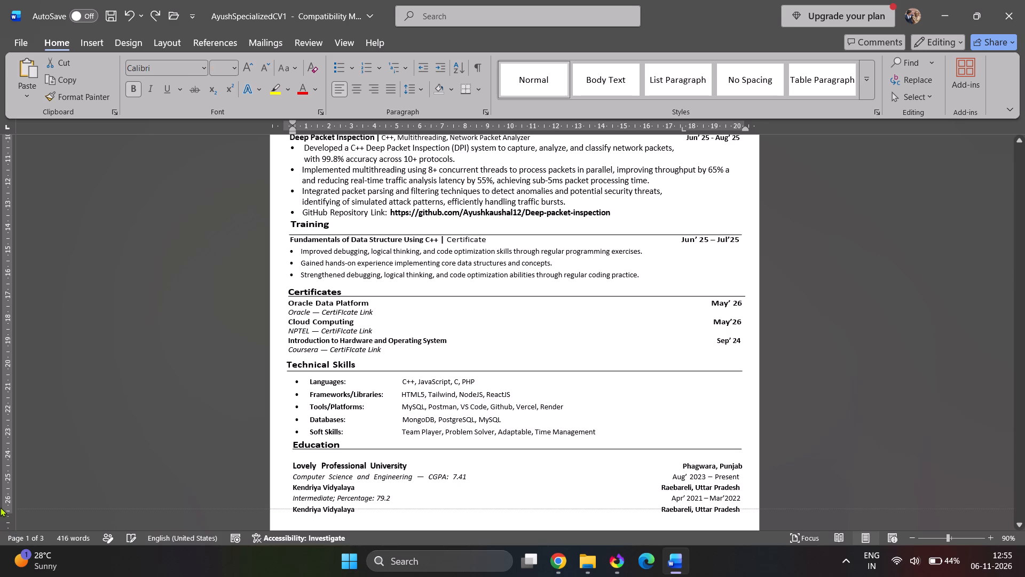
{"action": "left_click_drag", "start_coordinate": [1, 507], "coordinate": [5, 535]}
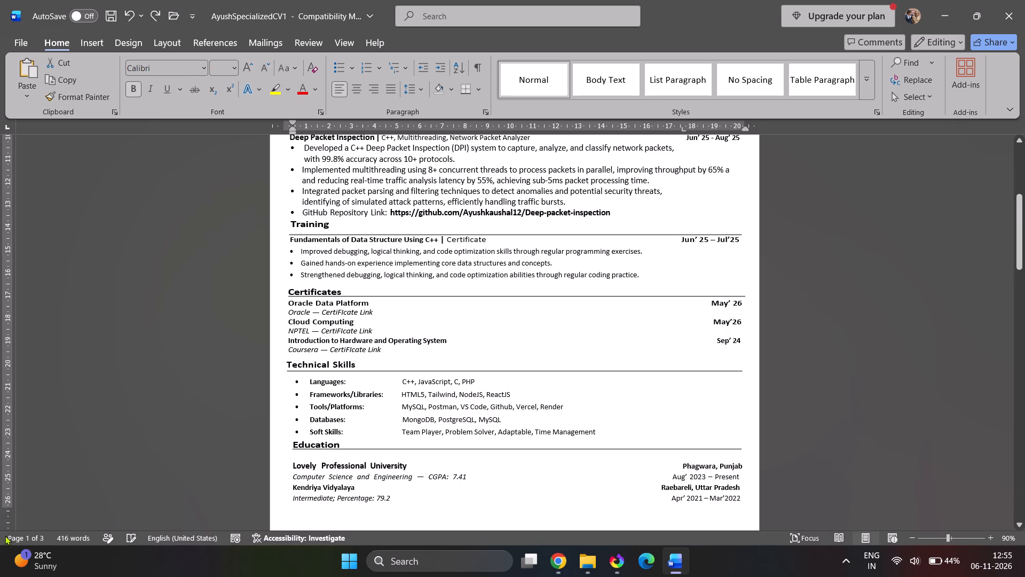
{"action": "left_click_drag", "start_coordinate": [5, 535], "coordinate": [11, 564]}
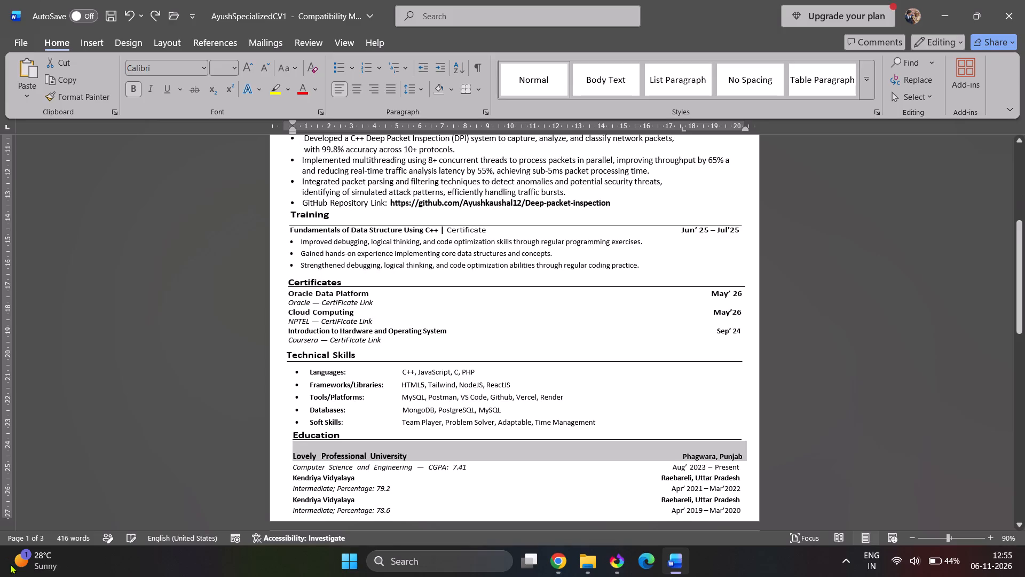
{"action": "left_click", "coordinate": [178, 438]}
{"action": "left_click", "coordinate": [587, 418]}
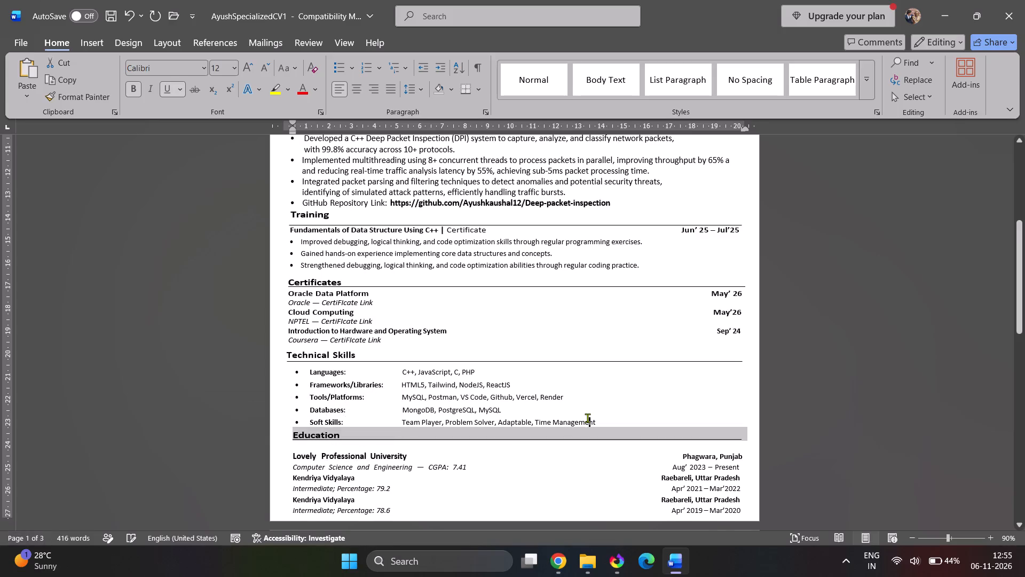
Insert an unbulleted blank line between the INVEST-AI link bullet and the Medi-Connect heading, undoing the automatic hyperlink formatting of the address.
{"action": "scroll", "coordinate": [587, 418], "scroll_direction": "up", "scroll_amount": 3}
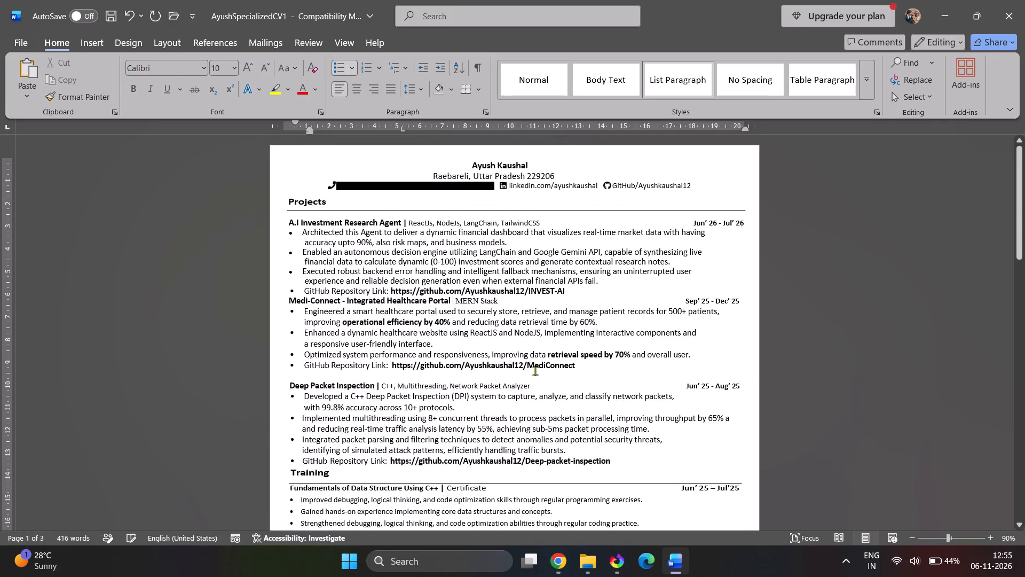
{"action": "left_click", "coordinate": [586, 293]}
{"action": "key", "text": "Return"}
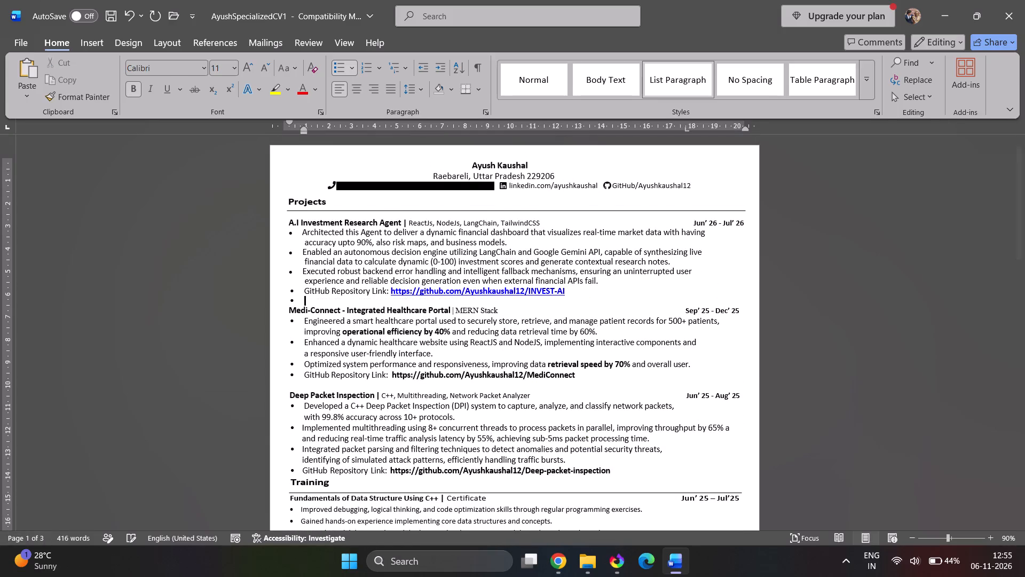
{"action": "scroll", "coordinate": [586, 293], "scroll_direction": "down", "scroll_amount": 3}
{"action": "scroll", "coordinate": [586, 293], "scroll_direction": "up", "scroll_amount": 3}
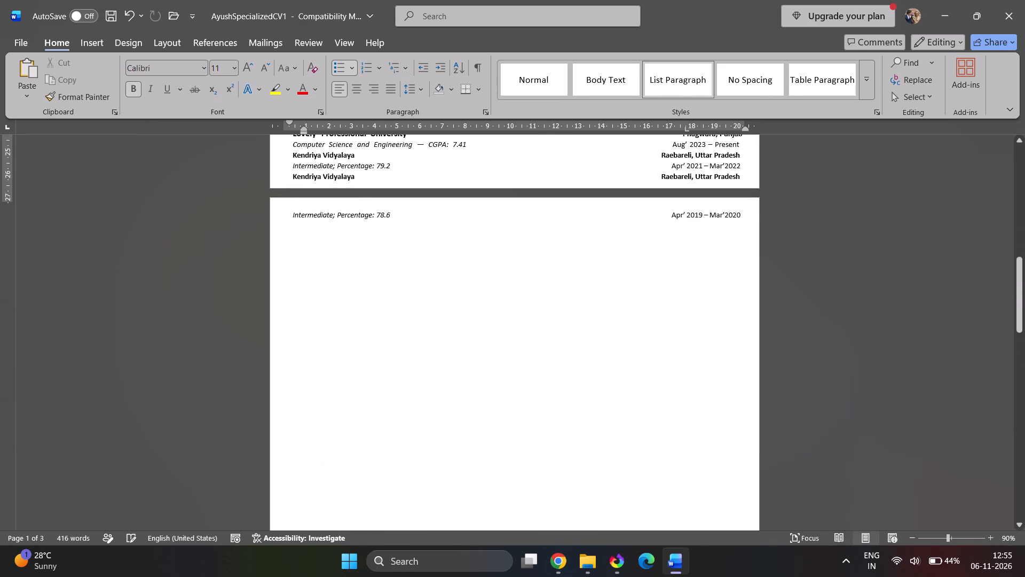
{"action": "scroll", "coordinate": [586, 293], "scroll_direction": "up", "scroll_amount": 1}
{"action": "key", "text": "ctrl+z"}
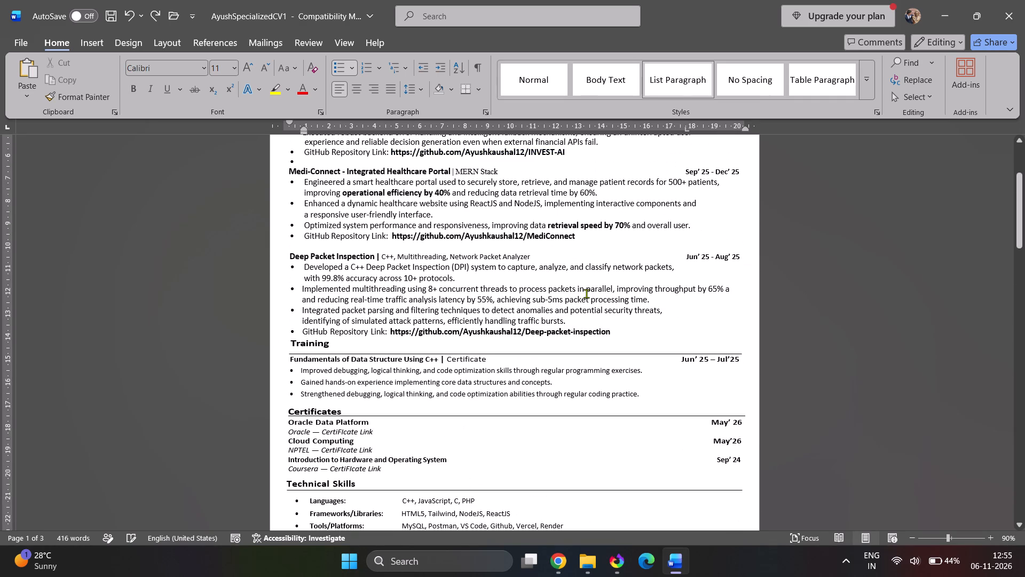
{"action": "key", "text": "BackSpace"}
Reduce the page's top margin so that the whole Education section fits on the first page.
{"action": "scroll", "coordinate": [542, 271], "scroll_direction": "up", "scroll_amount": 1}
{"action": "scroll", "coordinate": [542, 271], "scroll_direction": "down", "scroll_amount": 3}
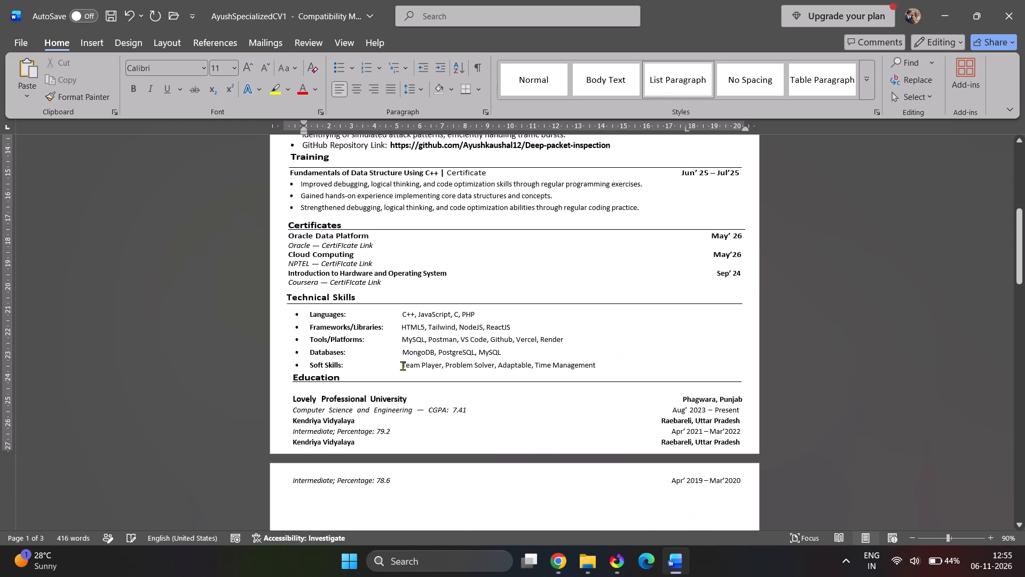
{"action": "left_click", "coordinate": [295, 390]}
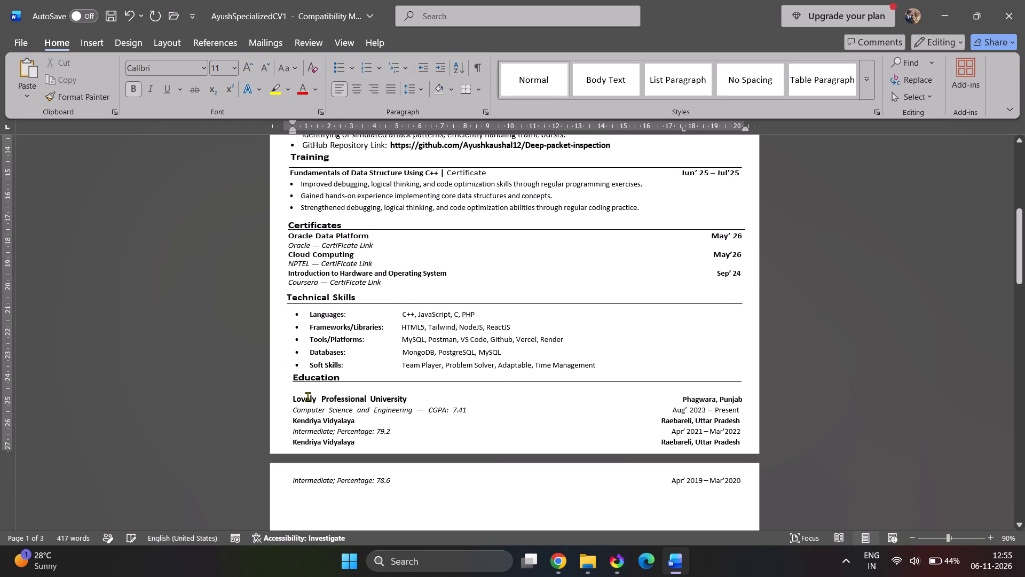
{"action": "left_click", "coordinate": [349, 488]}
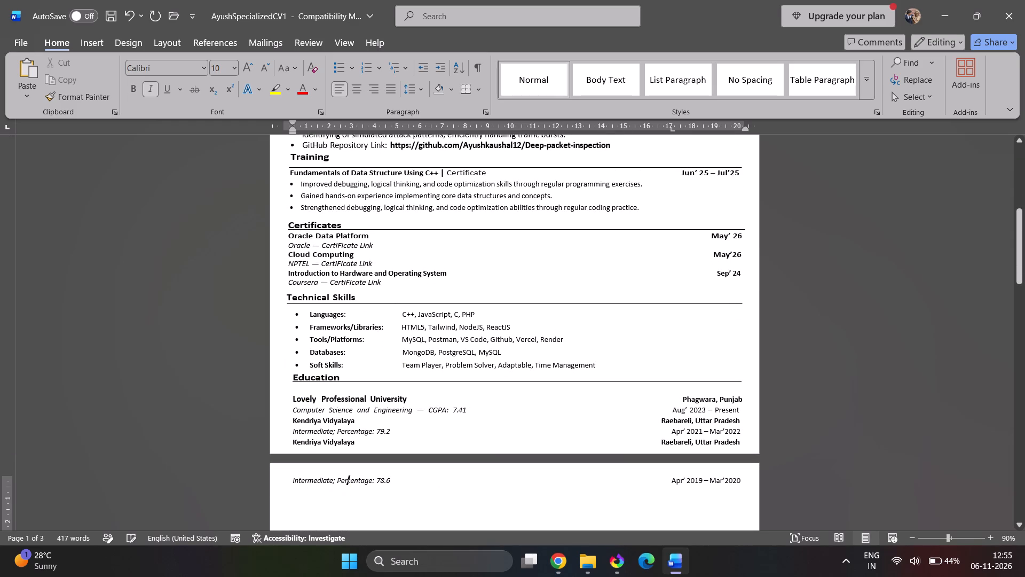
{"action": "left_click_drag", "start_coordinate": [11, 474], "coordinate": [12, 501]}
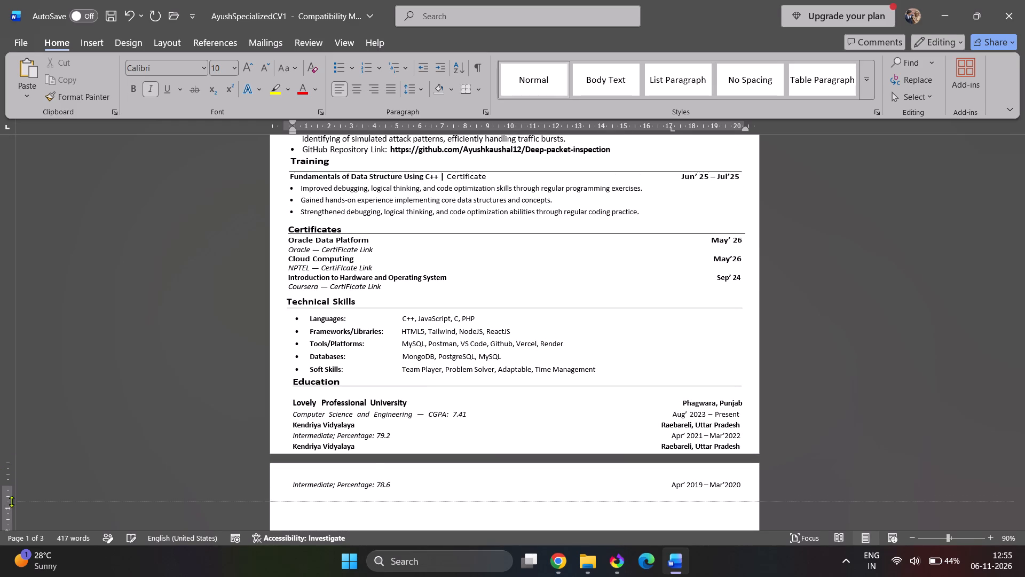
{"action": "left_click_drag", "start_coordinate": [12, 501], "coordinate": [13, 418]}
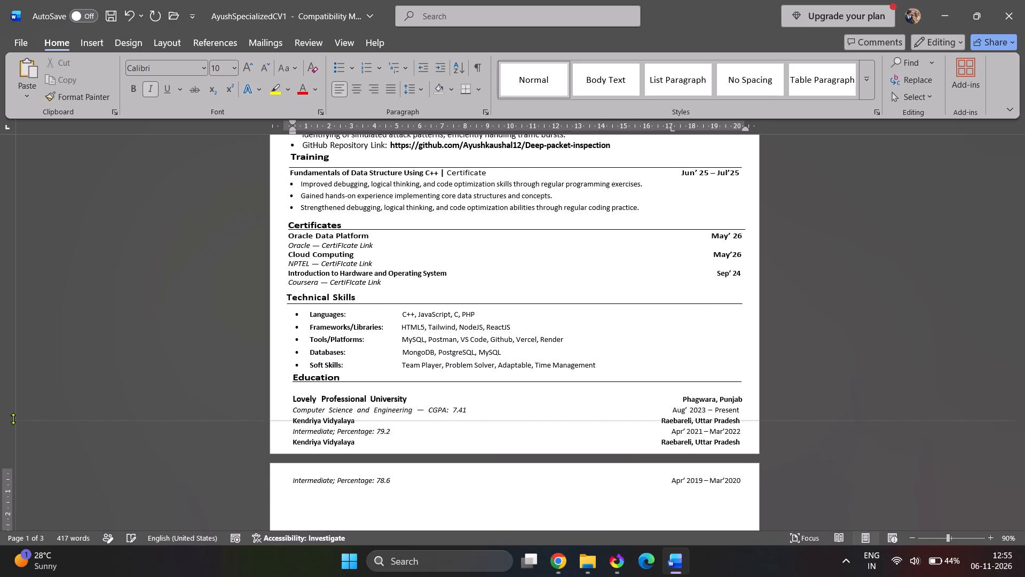
{"action": "left_click_drag", "start_coordinate": [13, 418], "coordinate": [14, 409]}
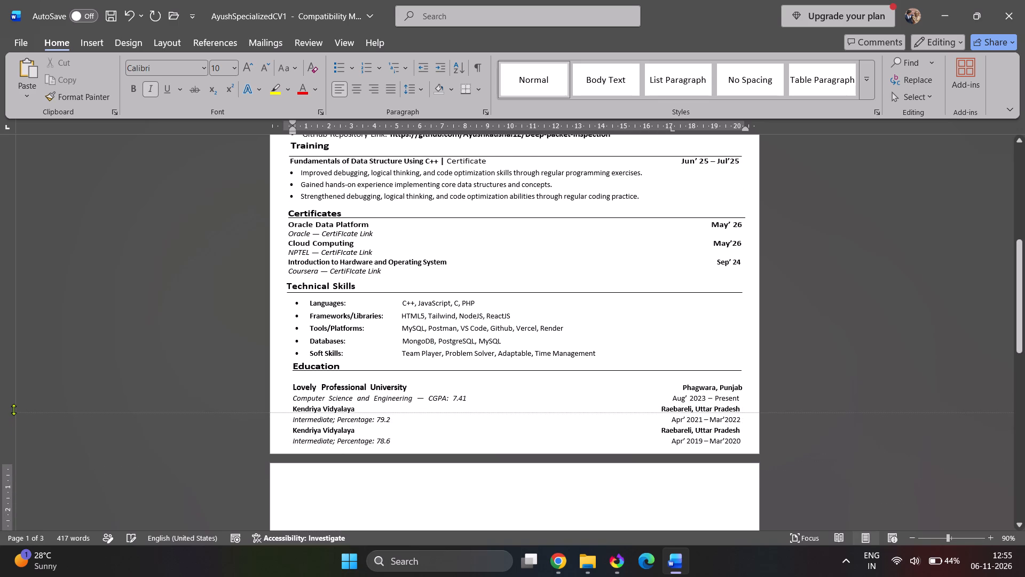
{"action": "left_click_drag", "start_coordinate": [14, 409], "coordinate": [19, 441]}
{"action": "left_click_drag", "start_coordinate": [19, 441], "coordinate": [26, 456]}
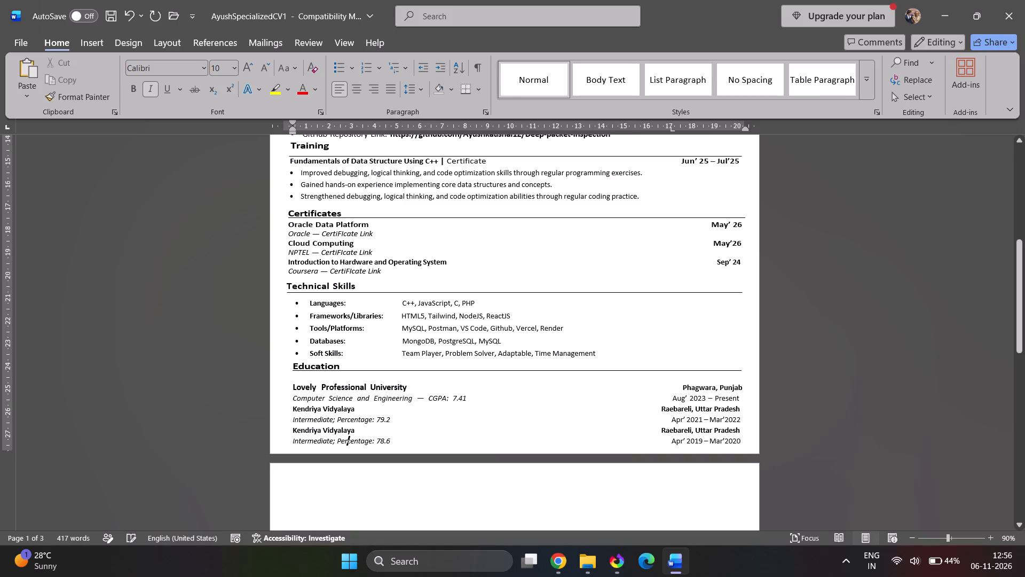
{"action": "left_click", "coordinate": [338, 368]}
Make "accuracy upto 90%," bold in the first bullet of the A.I Investment Research Agent project.
{"action": "scroll", "coordinate": [338, 368], "scroll_direction": "up", "scroll_amount": 3}
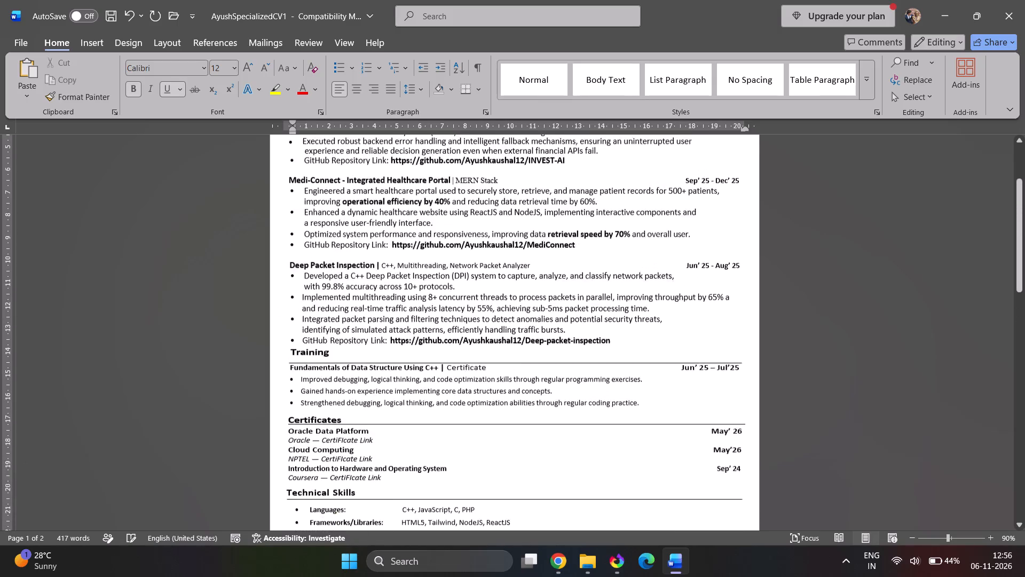
{"action": "scroll", "coordinate": [338, 368], "scroll_direction": "up", "scroll_amount": 1}
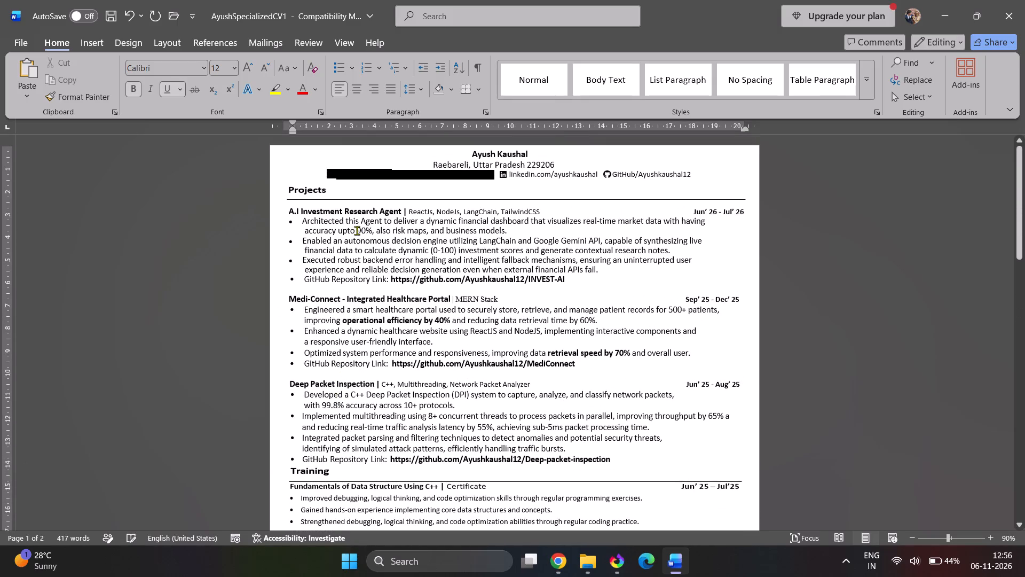
{"action": "left_click_drag", "start_coordinate": [303, 231], "coordinate": [374, 231]}
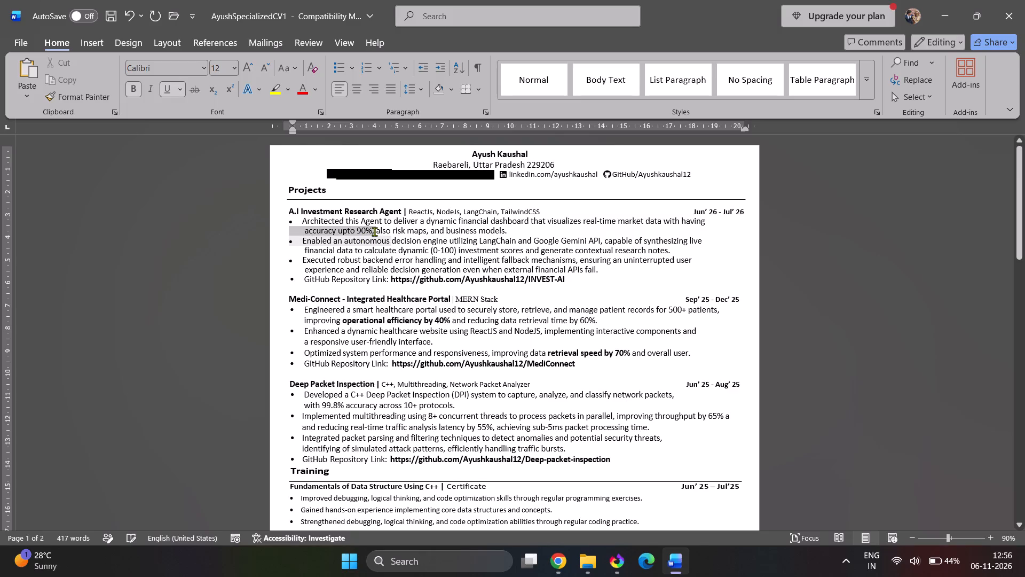
{"action": "left_click_drag", "start_coordinate": [374, 231], "coordinate": [374, 227]}
{"action": "left_click_drag", "start_coordinate": [374, 227], "coordinate": [374, 227]}
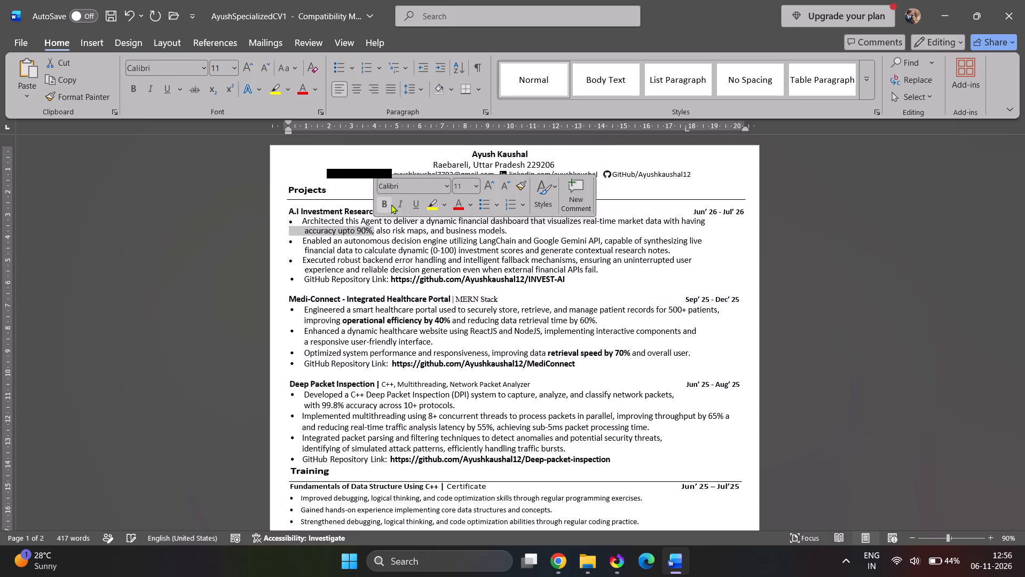
{"action": "left_click", "coordinate": [391, 204]}
{"action": "left_click", "coordinate": [365, 248]}
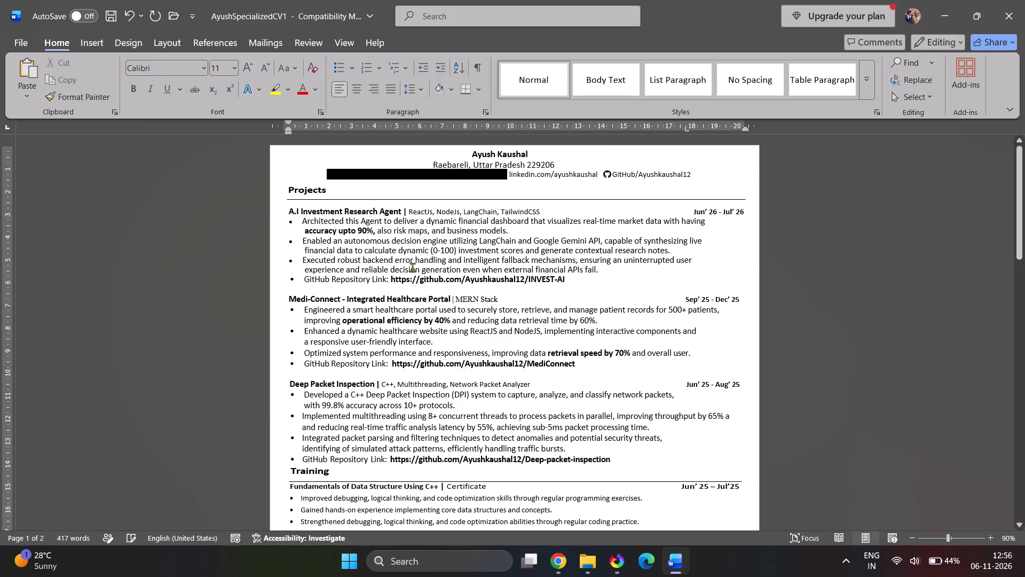
Make "to calculate dynamic (0-100) investment scores" bold in the second bullet of the A.I Investment Research Agent project.
{"action": "scroll", "coordinate": [433, 294], "scroll_direction": "down", "scroll_amount": 1}
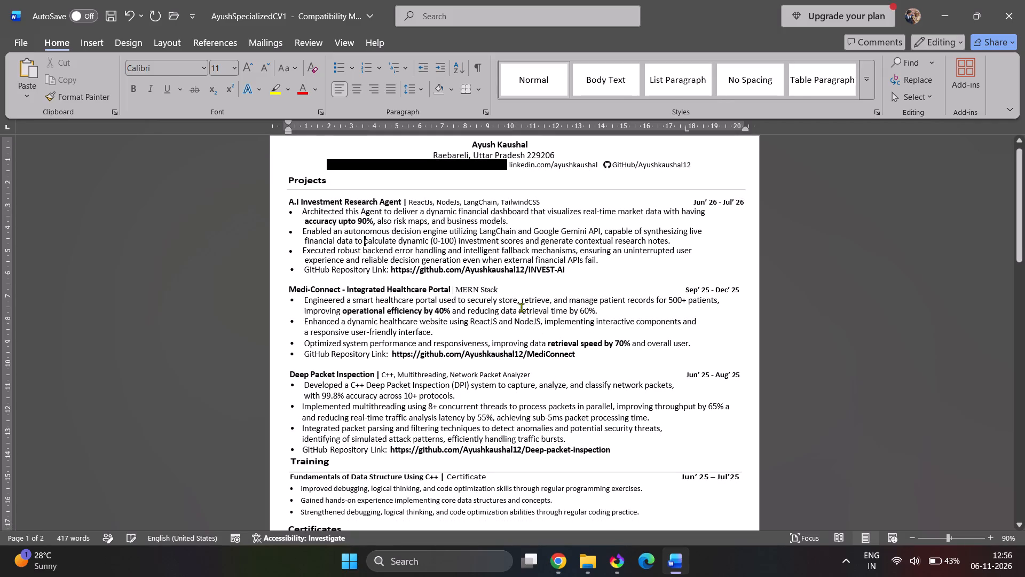
{"action": "scroll", "coordinate": [485, 347], "scroll_direction": "down", "scroll_amount": 1}
{"action": "scroll", "coordinate": [485, 347], "scroll_direction": "up", "scroll_amount": 1}
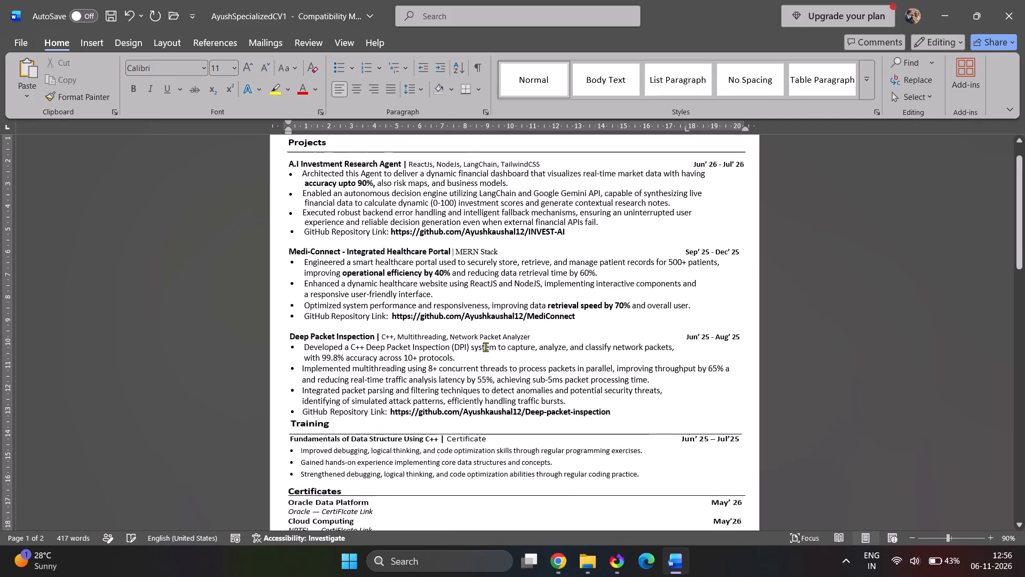
{"action": "scroll", "coordinate": [485, 347], "scroll_direction": "up", "scroll_amount": 1}
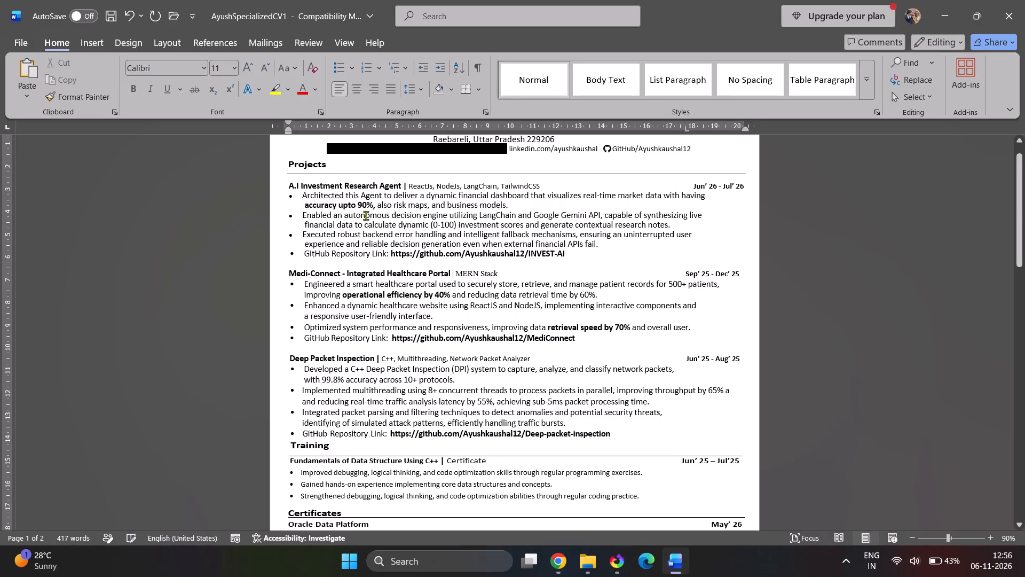
{"action": "left_click_drag", "start_coordinate": [361, 226], "coordinate": [412, 229]}
{"action": "left_click_drag", "start_coordinate": [412, 229], "coordinate": [521, 227]}
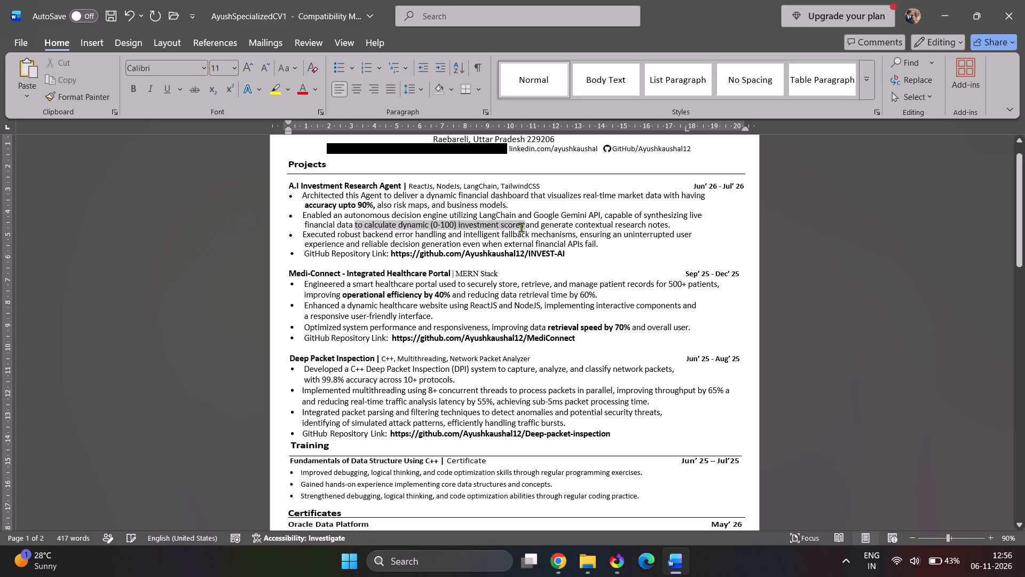
{"action": "left_click", "coordinate": [532, 212]}
{"action": "left_click", "coordinate": [472, 269]}
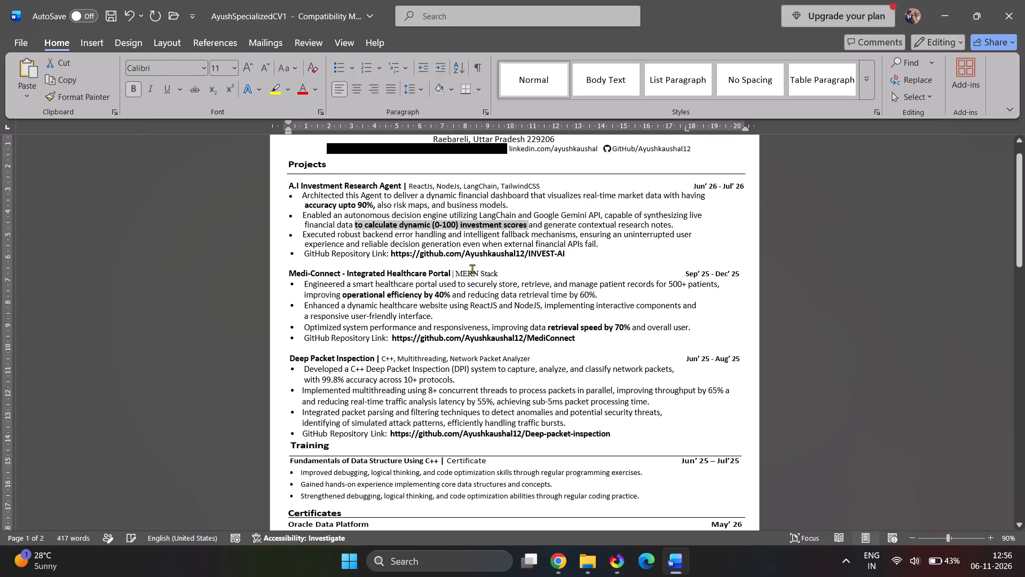
Review the CV's layout from the Projects section down to the end of Education.
{"action": "scroll", "coordinate": [472, 269], "scroll_direction": "up", "scroll_amount": 1}
{"action": "scroll", "coordinate": [472, 269], "scroll_direction": "down", "scroll_amount": 1}
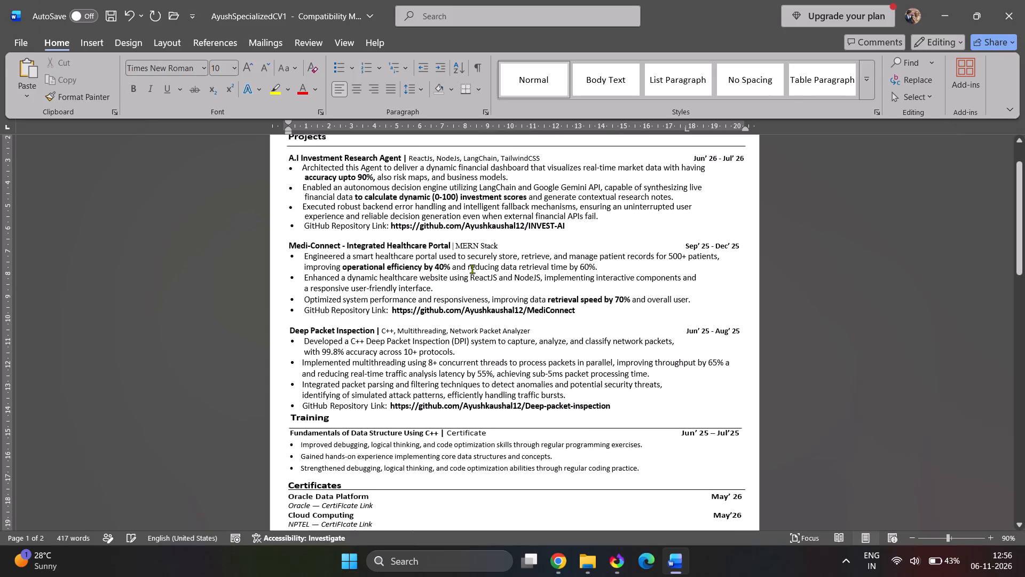
{"action": "scroll", "coordinate": [459, 239], "scroll_direction": "down", "scroll_amount": 2}
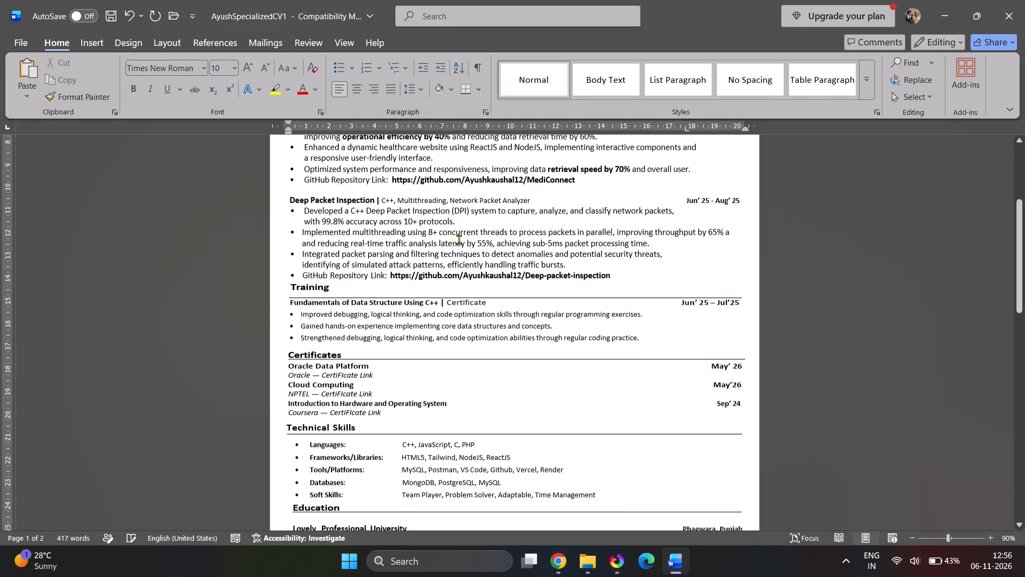
{"action": "scroll", "coordinate": [421, 332], "scroll_direction": "down", "scroll_amount": 1}
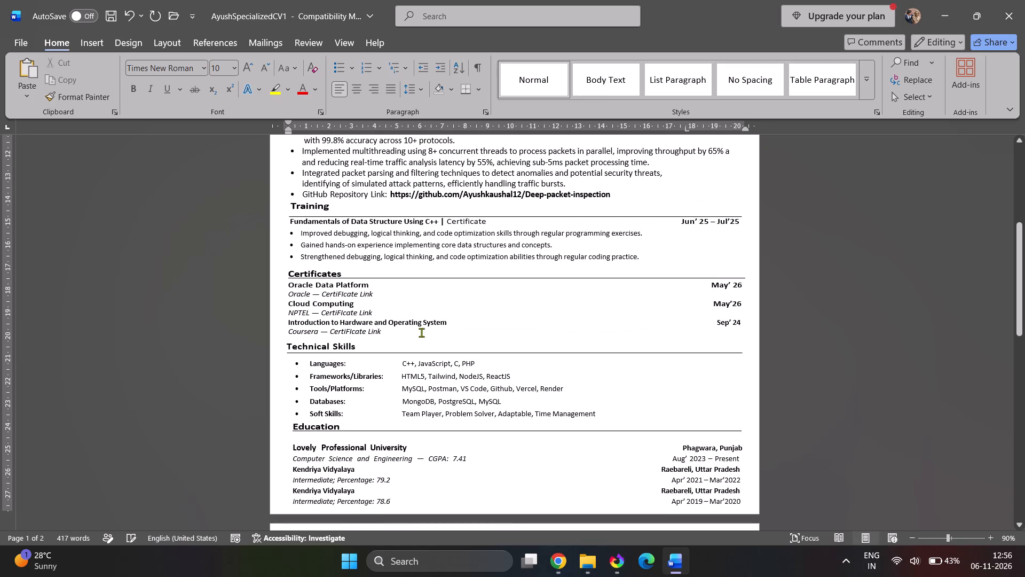
{"action": "scroll", "coordinate": [421, 332], "scroll_direction": "down", "scroll_amount": 1}
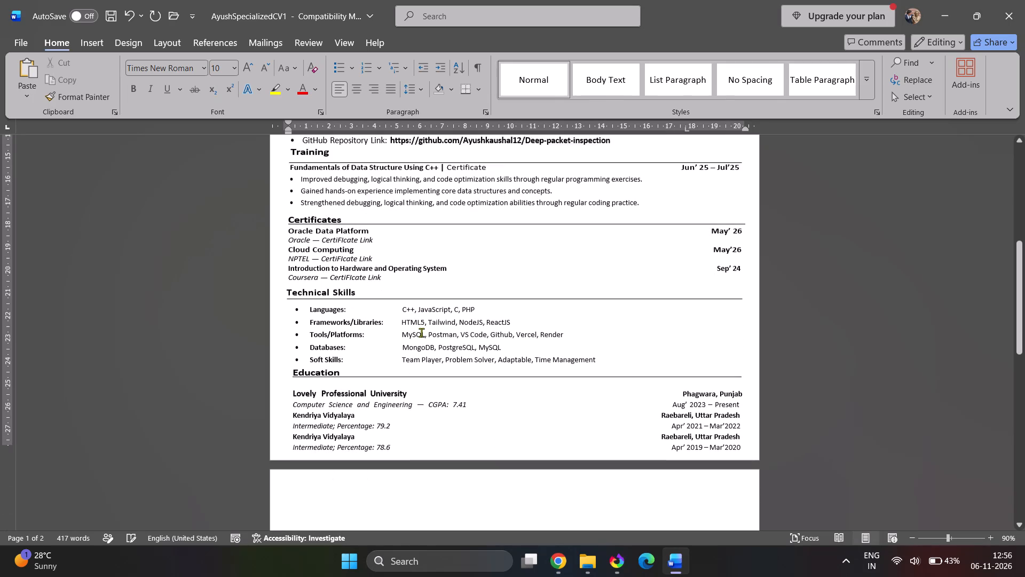
Review the CV from the certificate dates back up through the project entries.
{"action": "scroll", "coordinate": [421, 332], "scroll_direction": "down", "scroll_amount": 1}
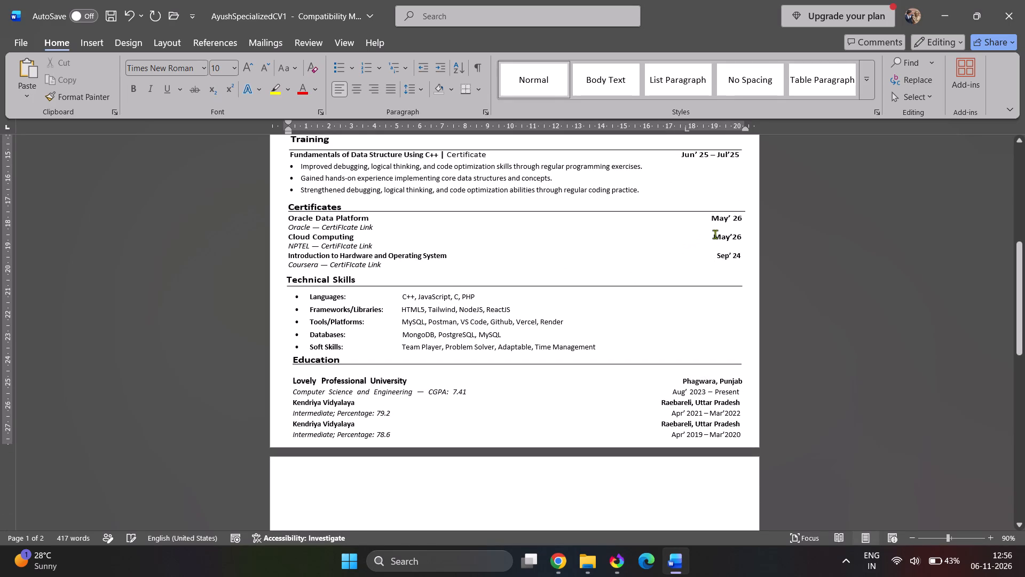
{"action": "left_click_drag", "start_coordinate": [715, 234], "coordinate": [747, 236]}
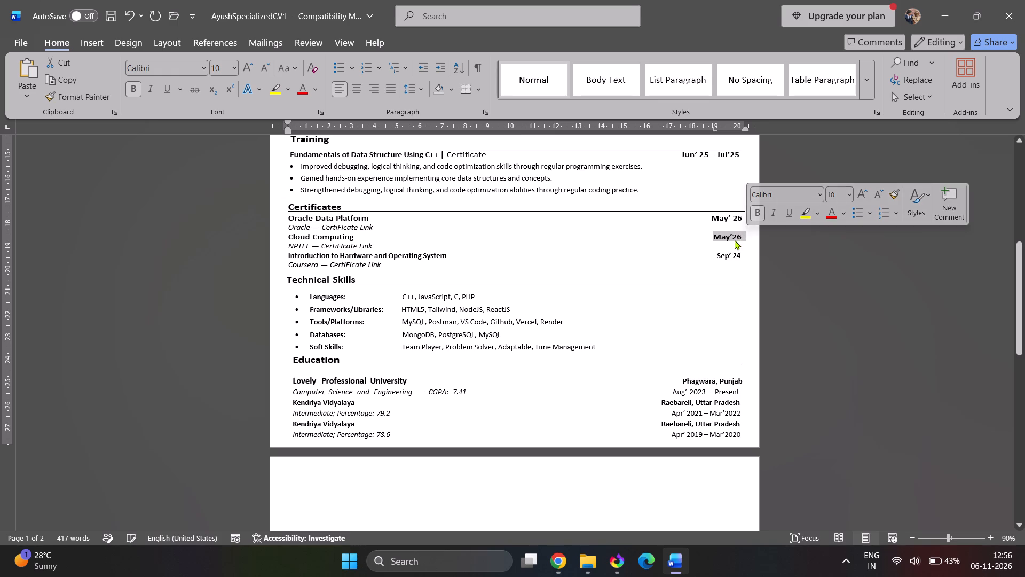
{"action": "left_click_drag", "start_coordinate": [742, 258], "coordinate": [716, 258]}
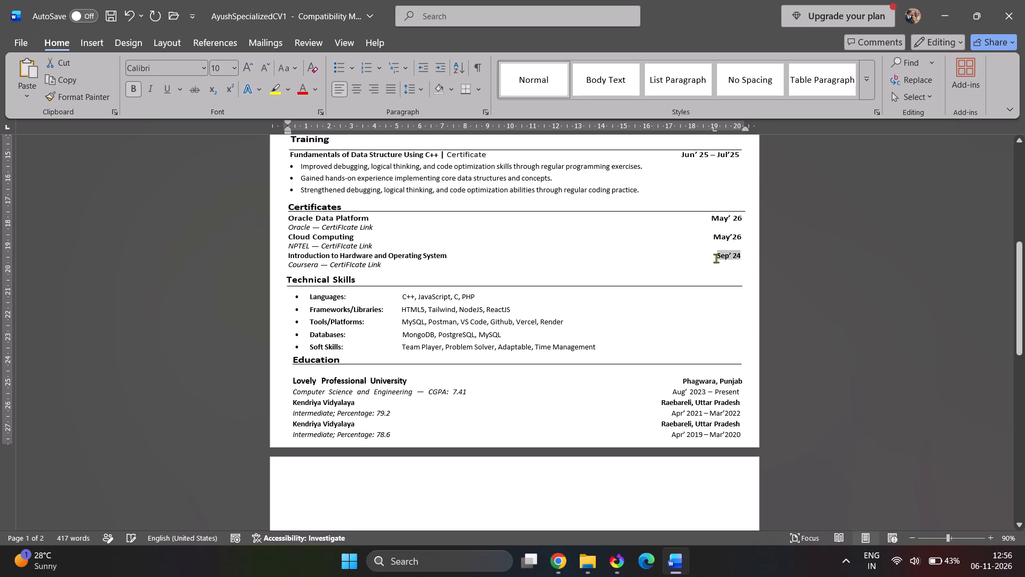
{"action": "left_click_drag", "start_coordinate": [716, 258], "coordinate": [712, 256]}
{"action": "left_click", "coordinate": [769, 269]}
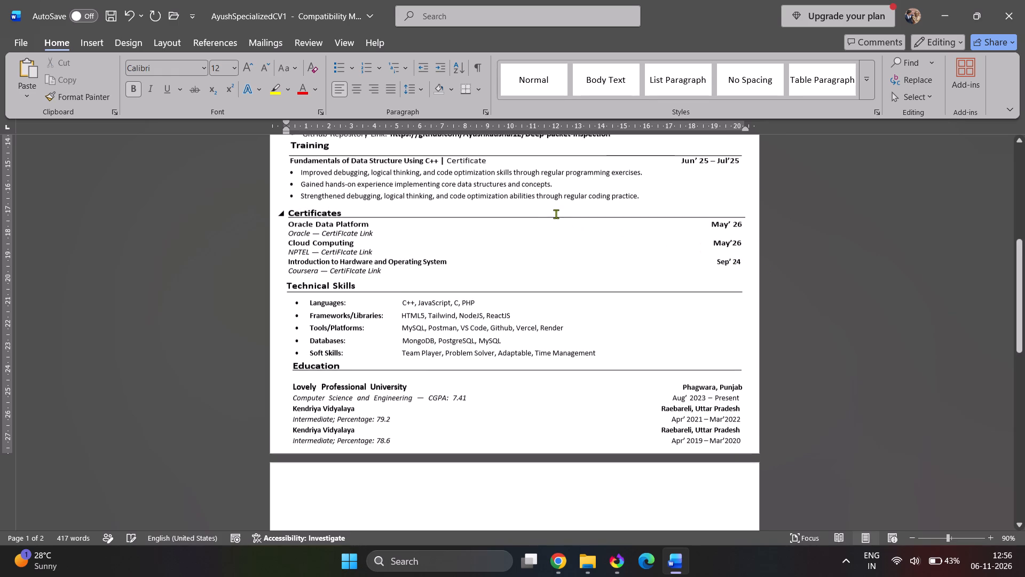
{"action": "scroll", "coordinate": [556, 214], "scroll_direction": "up", "scroll_amount": 1}
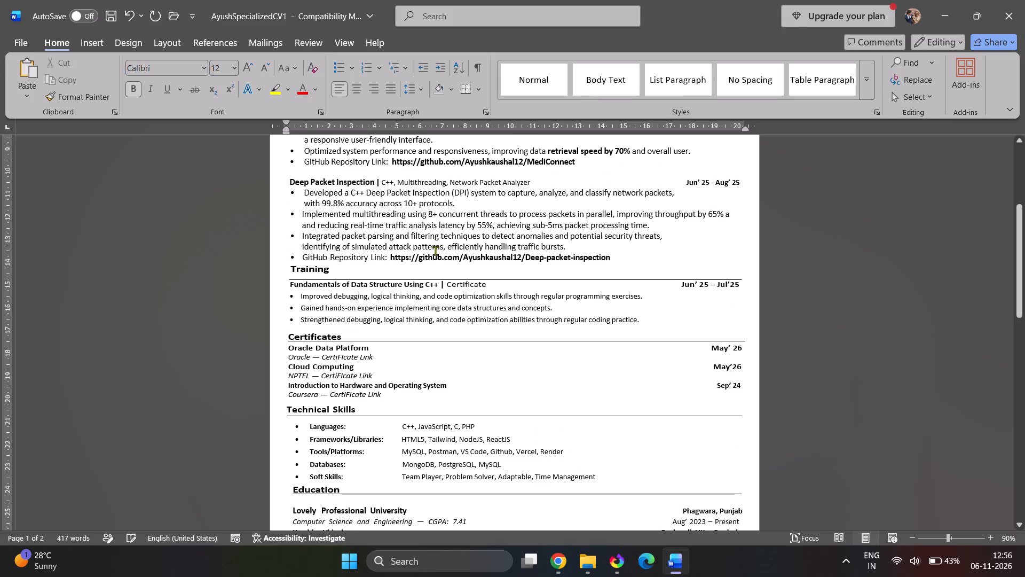
{"action": "scroll", "coordinate": [435, 251], "scroll_direction": "up", "scroll_amount": 2}
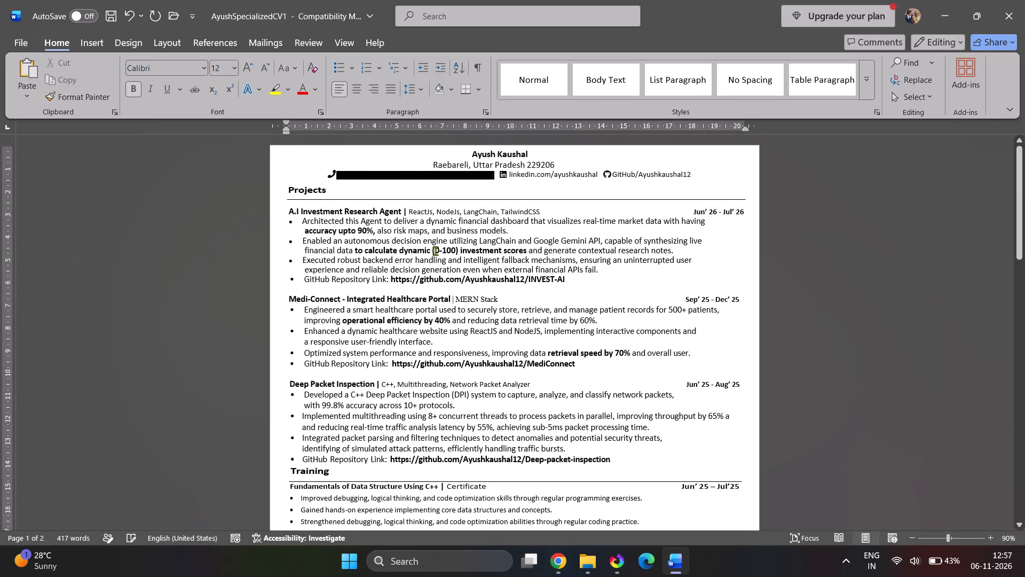
{"action": "scroll", "coordinate": [435, 251], "scroll_direction": "up", "scroll_amount": 2}
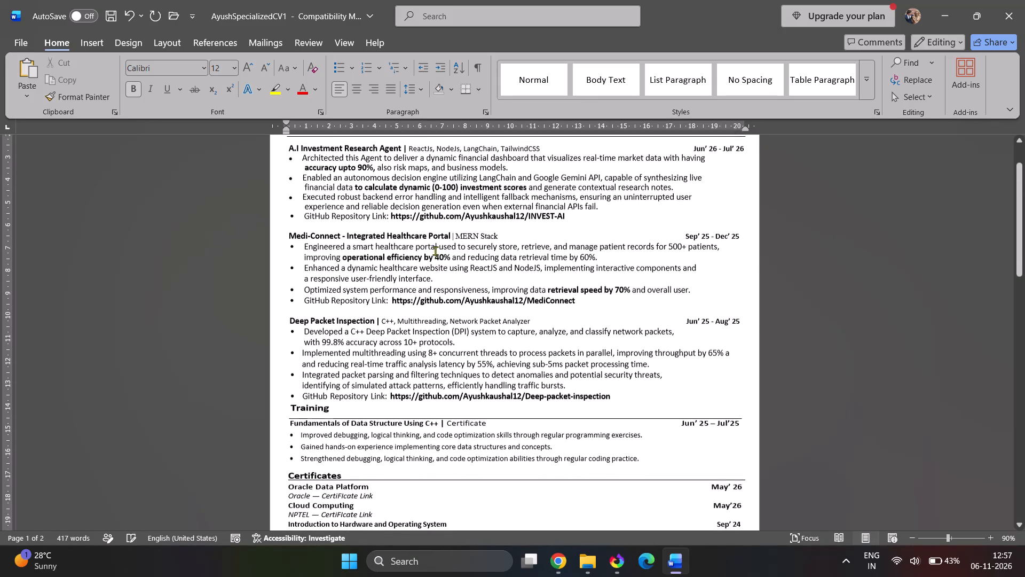
{"action": "scroll", "coordinate": [435, 251], "scroll_direction": "up", "scroll_amount": 1}
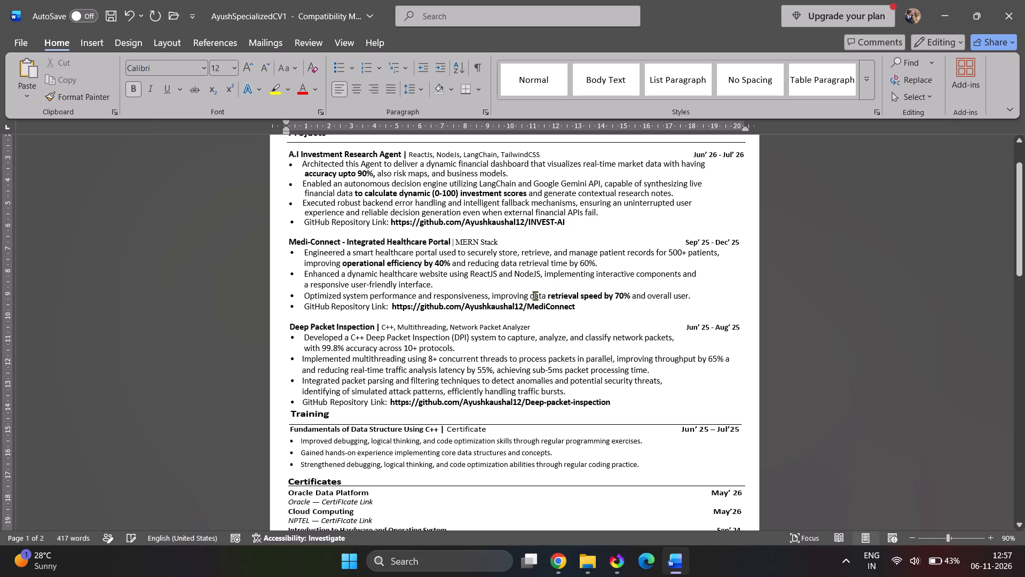
Extend the Deep Packet Inspection technology list with "Computer Networks", making its ending read "Network Packet Analyze, Computer Networks".
{"action": "left_click", "coordinate": [527, 329]}
{"action": "key", "text": "comma"}
{"action": "type", "text": "Computer Networks"}
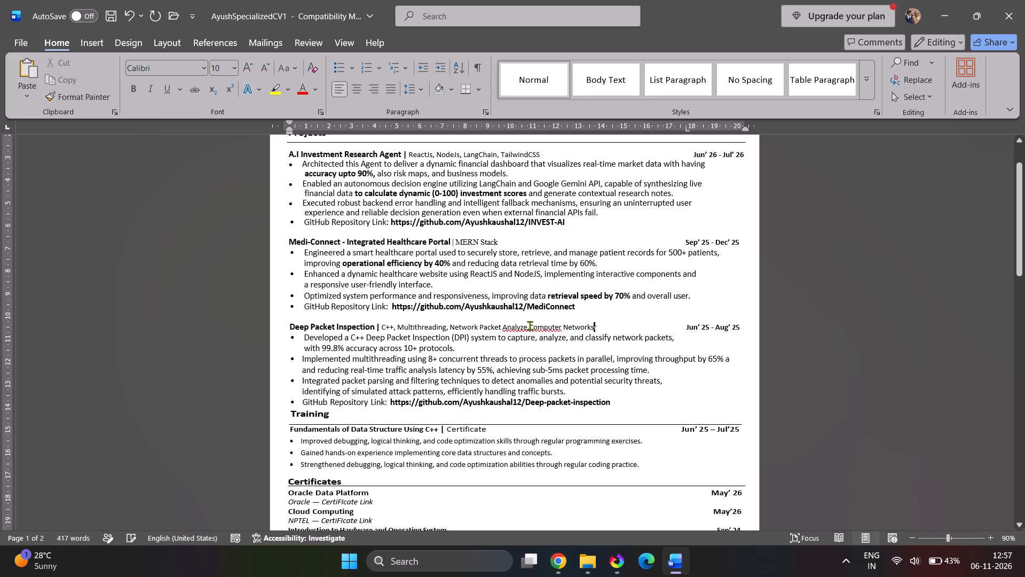
{"action": "left_click", "coordinate": [530, 325]}
{"action": "key", "text": "space"}
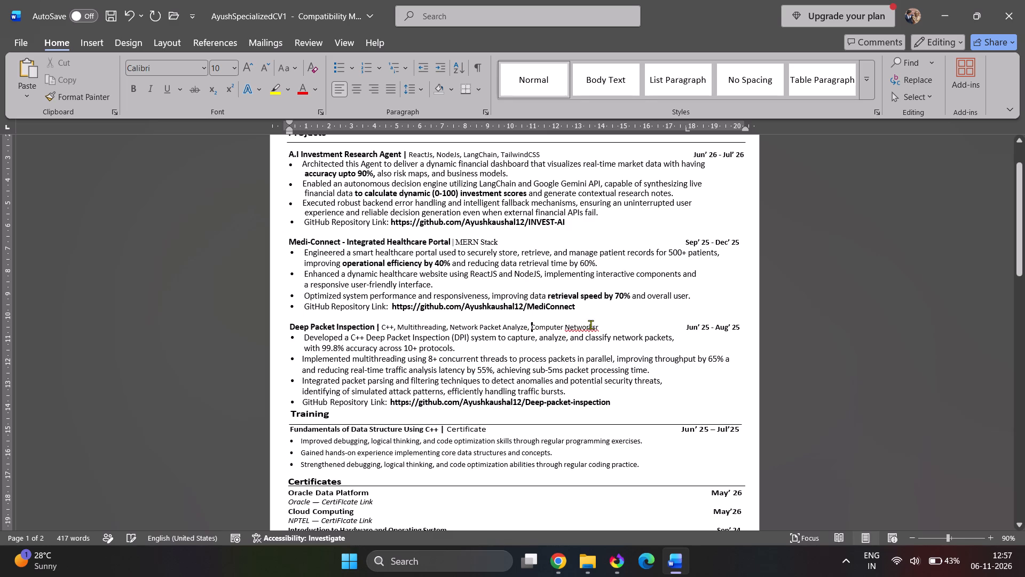
{"action": "left_click", "coordinate": [596, 323]}
{"action": "key", "text": "Right"}
{"action": "key", "text": "BackSpace"}
Make "99.8% accuracy" bold in the first bullet of the Deep Packet Inspection project.
{"action": "left_click_drag", "start_coordinate": [321, 344], "coordinate": [332, 349]}
{"action": "left_click_drag", "start_coordinate": [332, 349], "coordinate": [433, 345]}
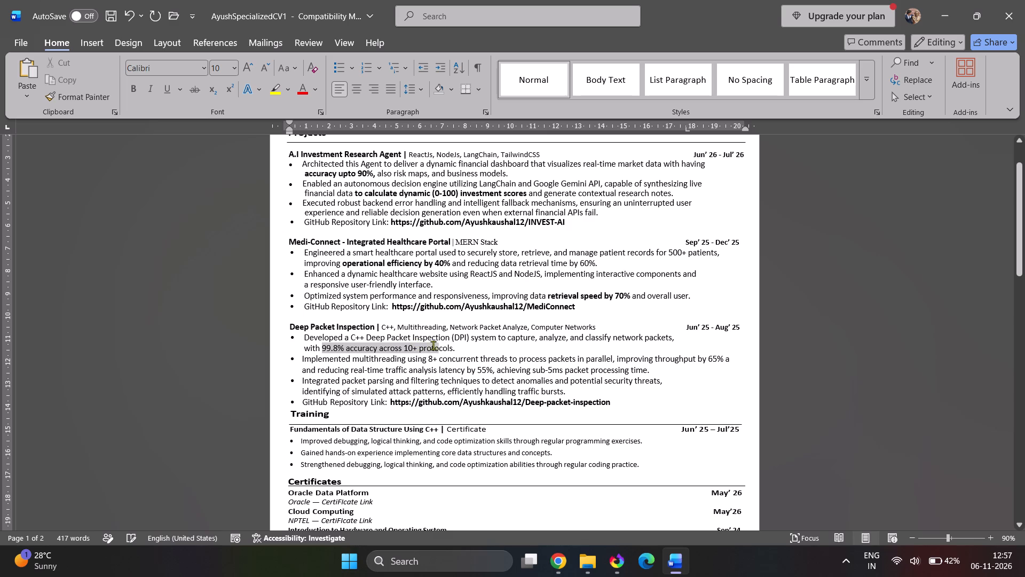
{"action": "left_click_drag", "start_coordinate": [433, 345], "coordinate": [379, 349]}
{"action": "left_click", "coordinate": [384, 328]}
{"action": "left_click", "coordinate": [389, 380]}
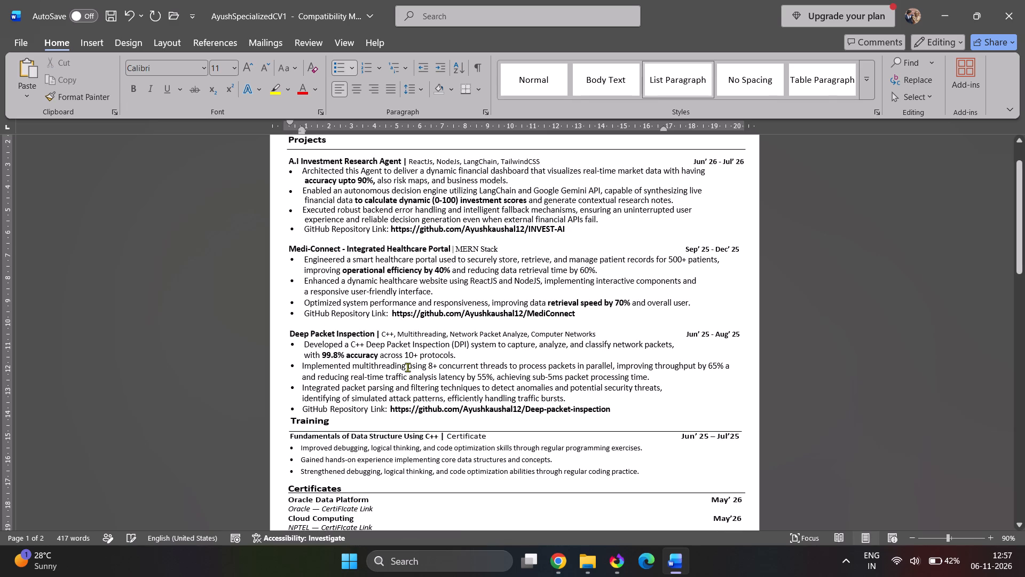
Make "using 8+ concurrent threads" bold in the second bullet of the Deep Packet Inspection project.
{"action": "left_click_drag", "start_coordinate": [407, 369], "coordinate": [504, 368]}
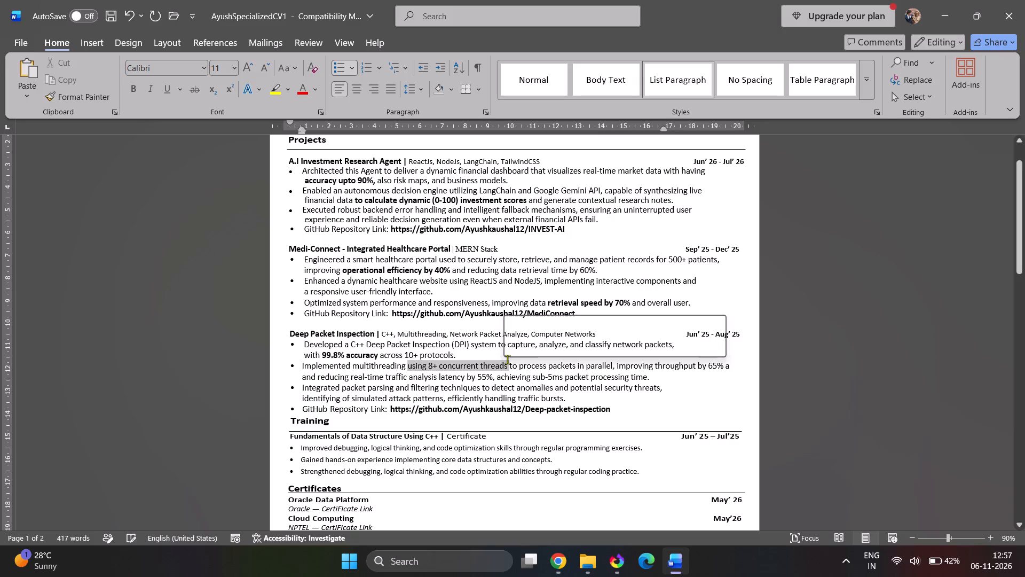
{"action": "left_click", "coordinate": [515, 348]}
{"action": "left_click", "coordinate": [492, 412]}
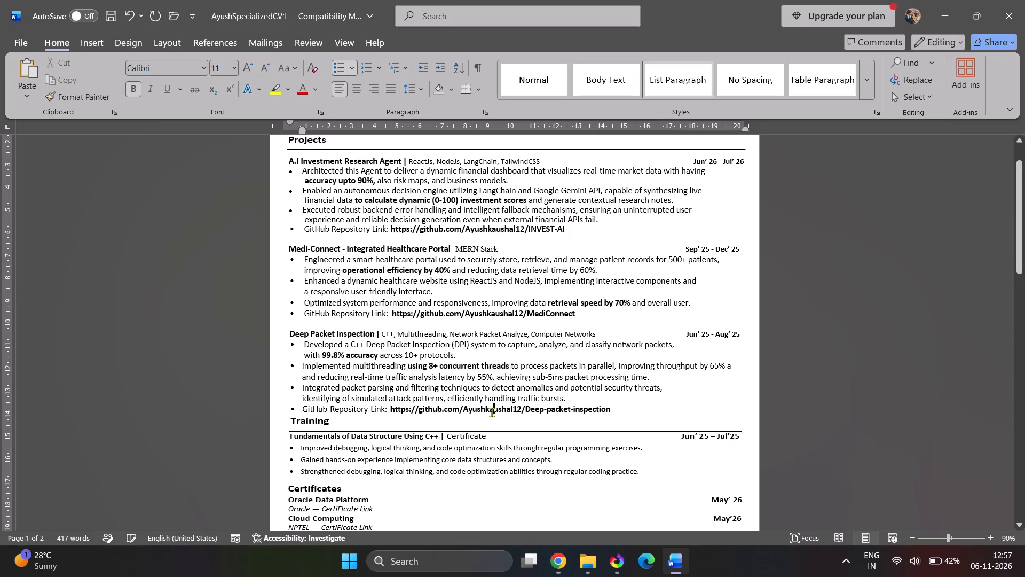
Remove the bold from "to calculate dynamic (0-100) investment scores" in the A.I Investment Research Agent project.
{"action": "scroll", "coordinate": [492, 412], "scroll_direction": "up", "scroll_amount": 1}
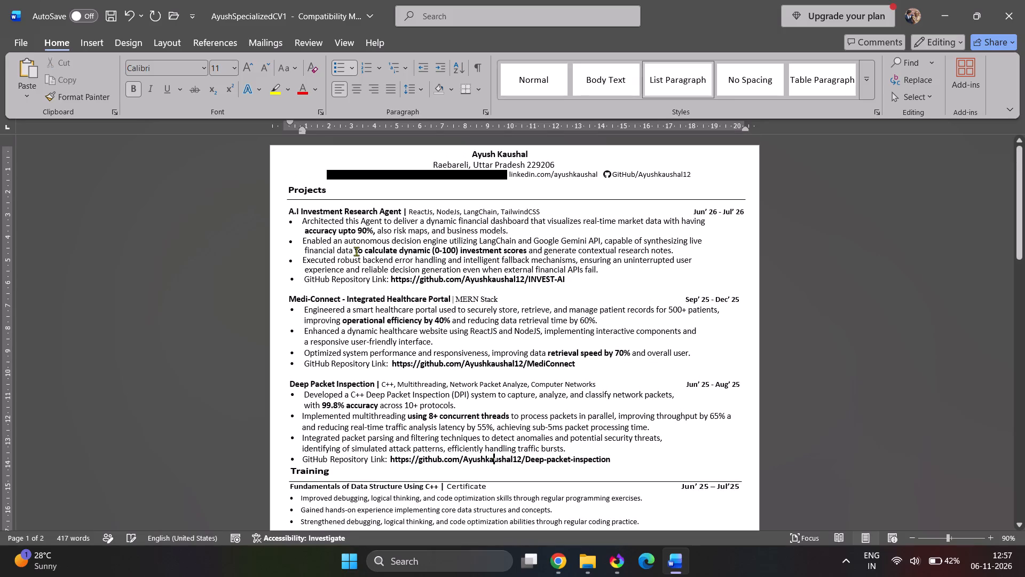
{"action": "left_click_drag", "start_coordinate": [356, 251], "coordinate": [529, 252]}
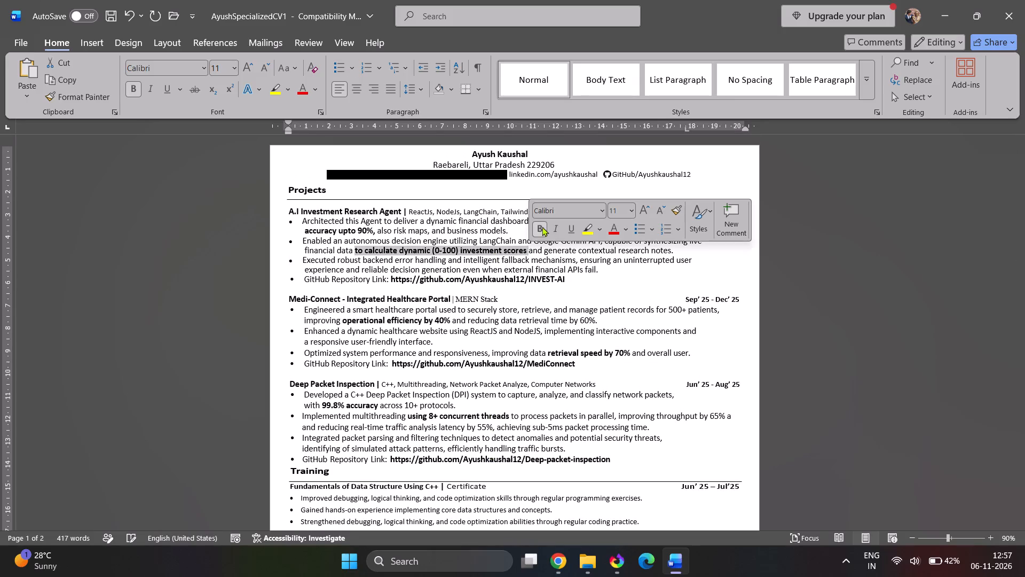
{"action": "left_click", "coordinate": [542, 227]}
{"action": "left_click", "coordinate": [508, 290]}
Review the CV from the Projects section through Training, Certificates and Technical Skills to the end of Education.
{"action": "scroll", "coordinate": [496, 357], "scroll_direction": "down", "scroll_amount": 1}
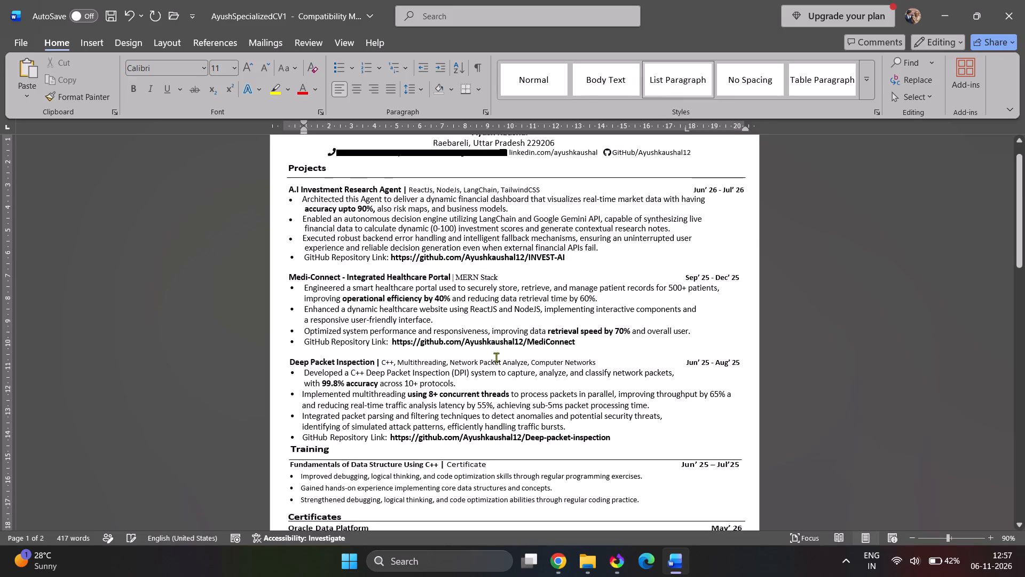
{"action": "scroll", "coordinate": [496, 357], "scroll_direction": "down", "scroll_amount": 3}
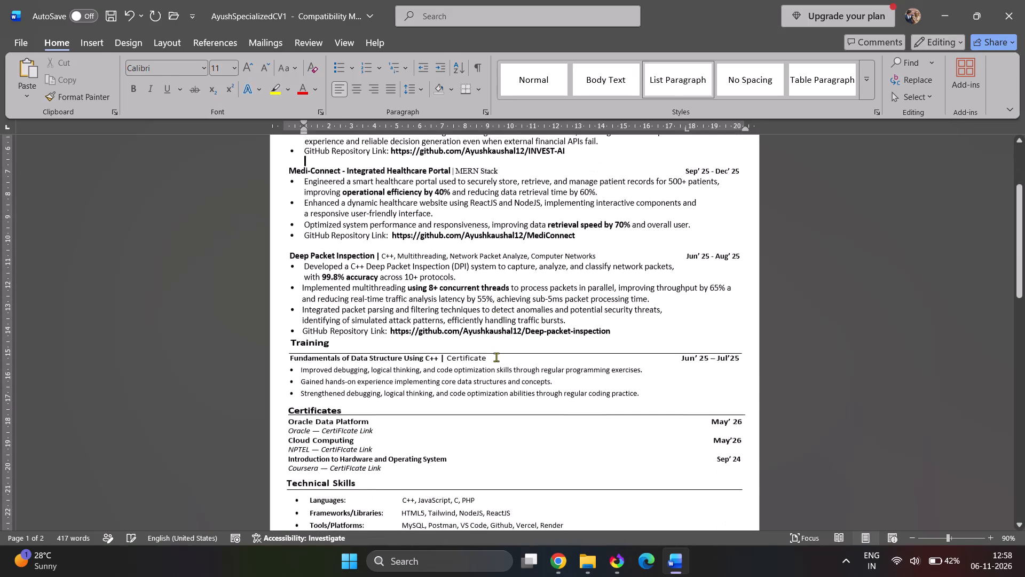
{"action": "scroll", "coordinate": [462, 351], "scroll_direction": "down", "scroll_amount": 1}
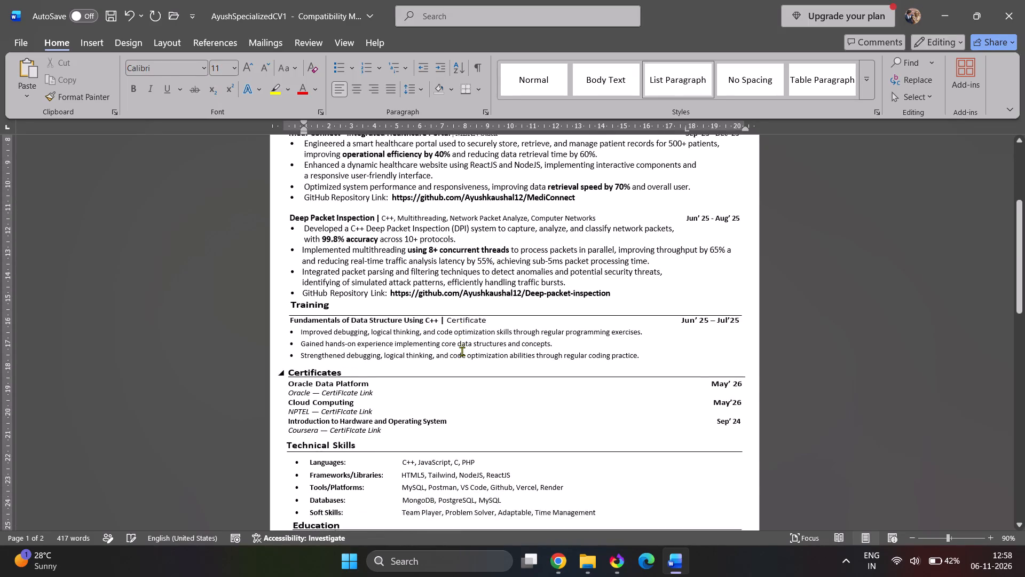
{"action": "scroll", "coordinate": [462, 351], "scroll_direction": "down", "scroll_amount": 3}
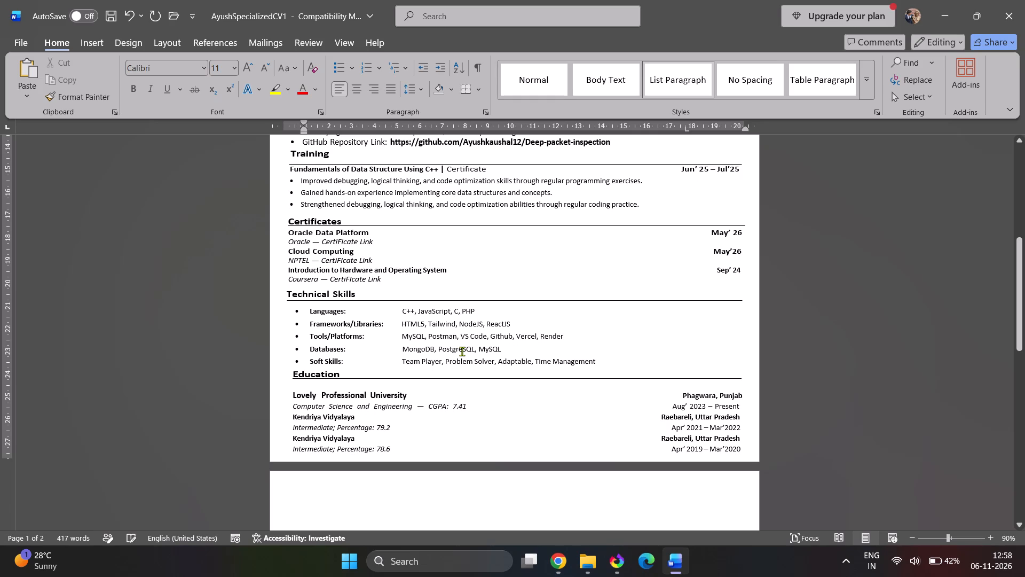
{"action": "left_click", "coordinate": [429, 415]}
{"action": "left_click", "coordinate": [406, 340]}
Save the edited CV document.
{"action": "key", "text": "ctrl+s"}
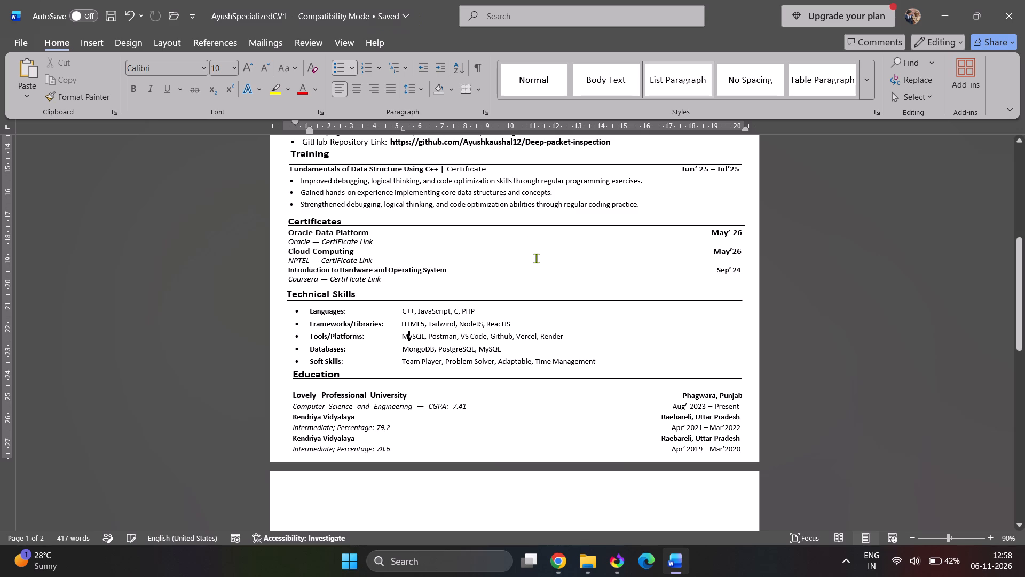
{"action": "key", "text": "ctrl+s"}
Switch to the Downloads folder in File Explorer and look through the files for old CV copies.
{"action": "left_click", "coordinate": [937, 0]}
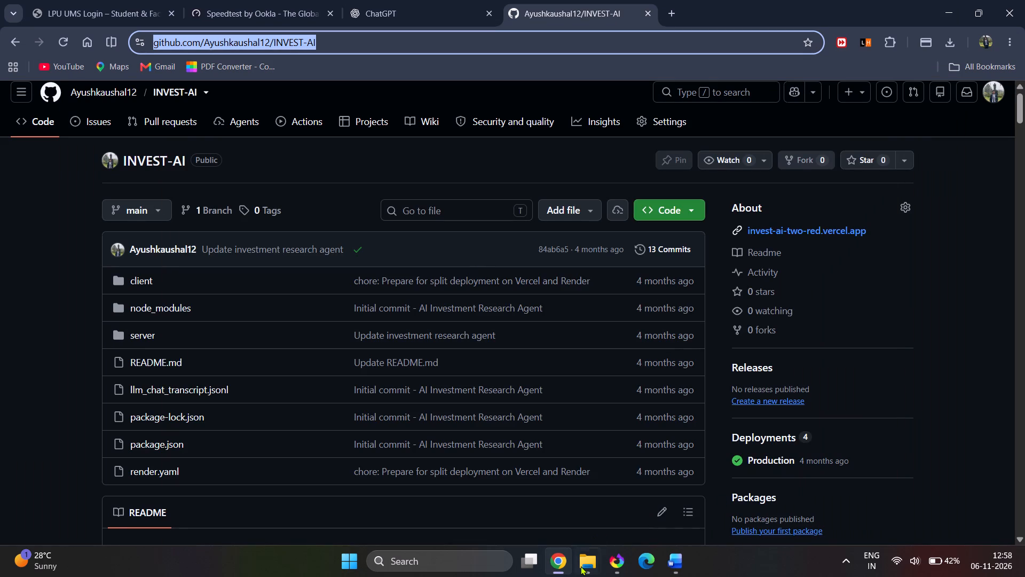
{"action": "left_click", "coordinate": [581, 566]}
{"action": "scroll", "coordinate": [333, 365], "scroll_direction": "up", "scroll_amount": 8}
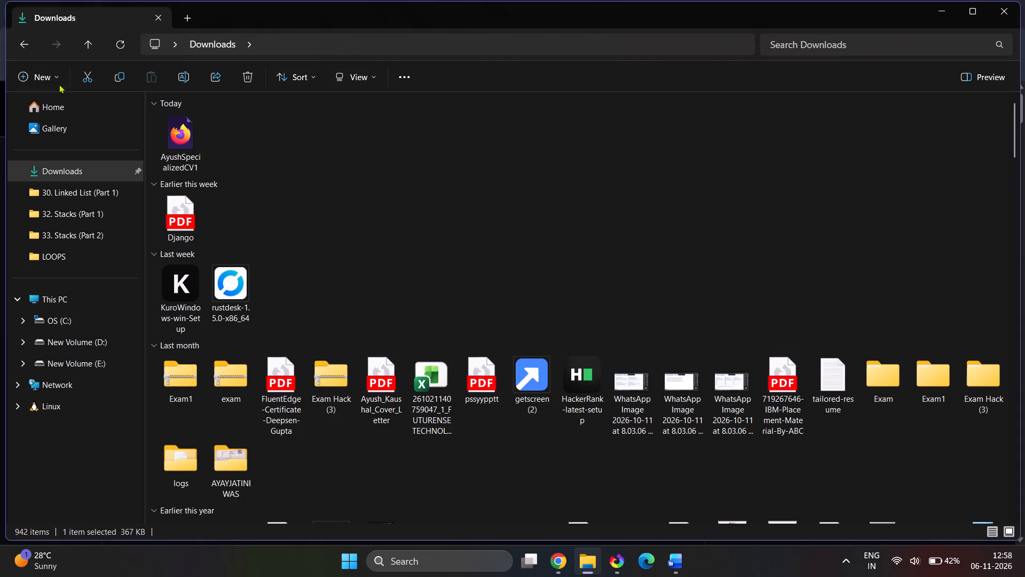
{"action": "left_click", "coordinate": [114, 42]}
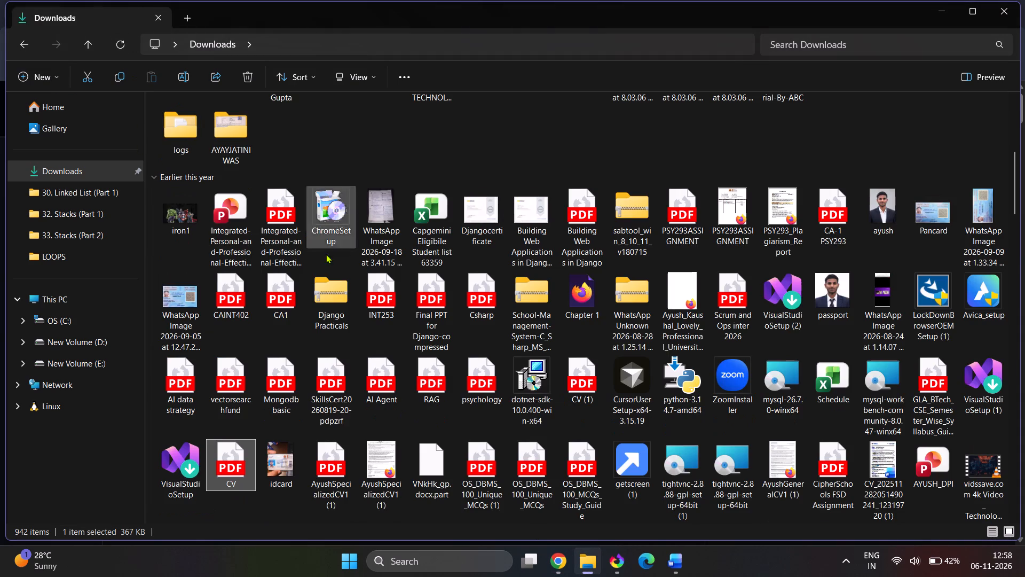
{"action": "scroll", "coordinate": [361, 282], "scroll_direction": "up", "scroll_amount": 16}
{"action": "scroll", "coordinate": [361, 282], "scroll_direction": "up", "scroll_amount": 5}
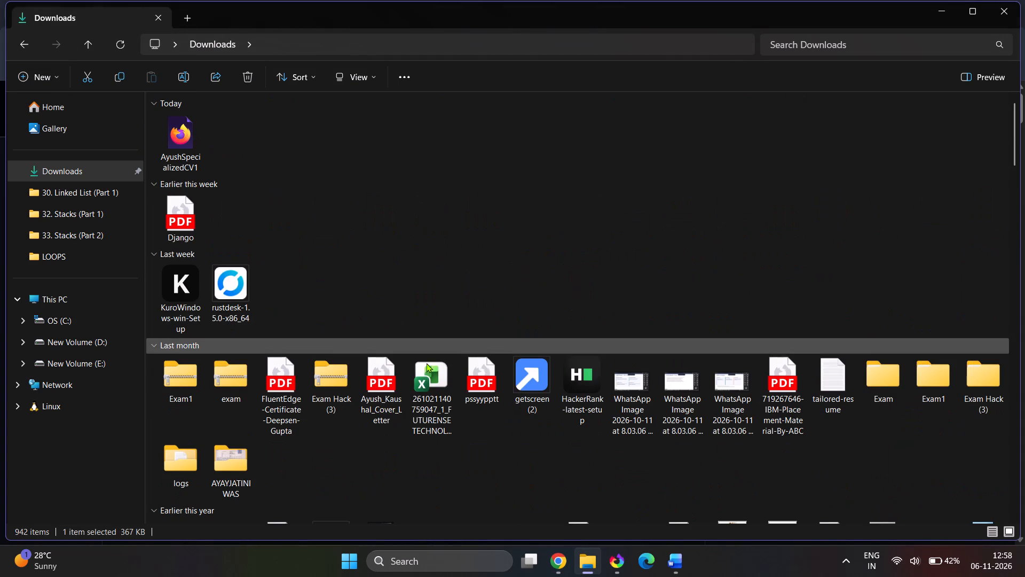
{"action": "scroll", "coordinate": [440, 375], "scroll_direction": "down", "scroll_amount": 4}
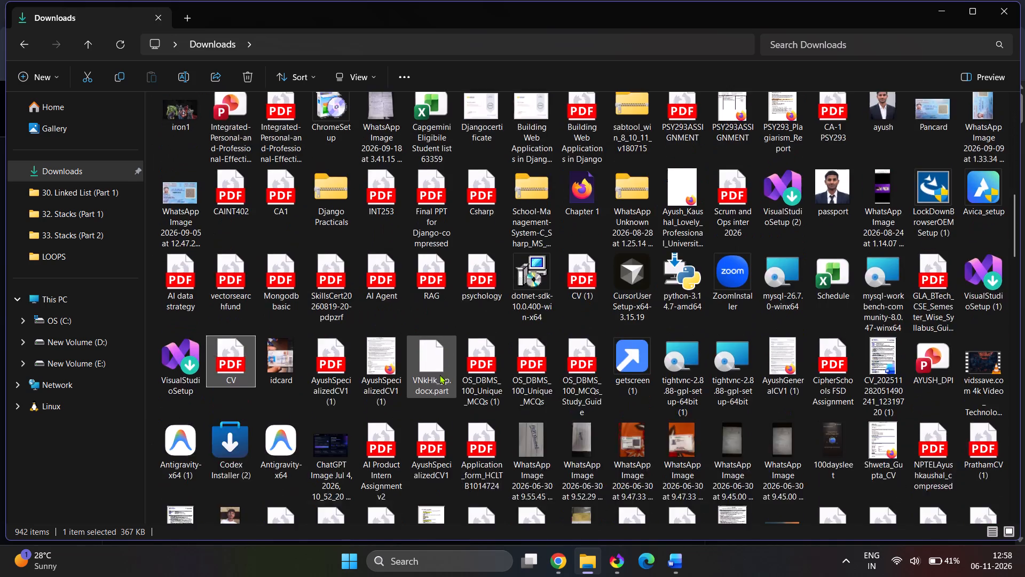
{"action": "scroll", "coordinate": [257, 419], "scroll_direction": "down", "scroll_amount": 1}
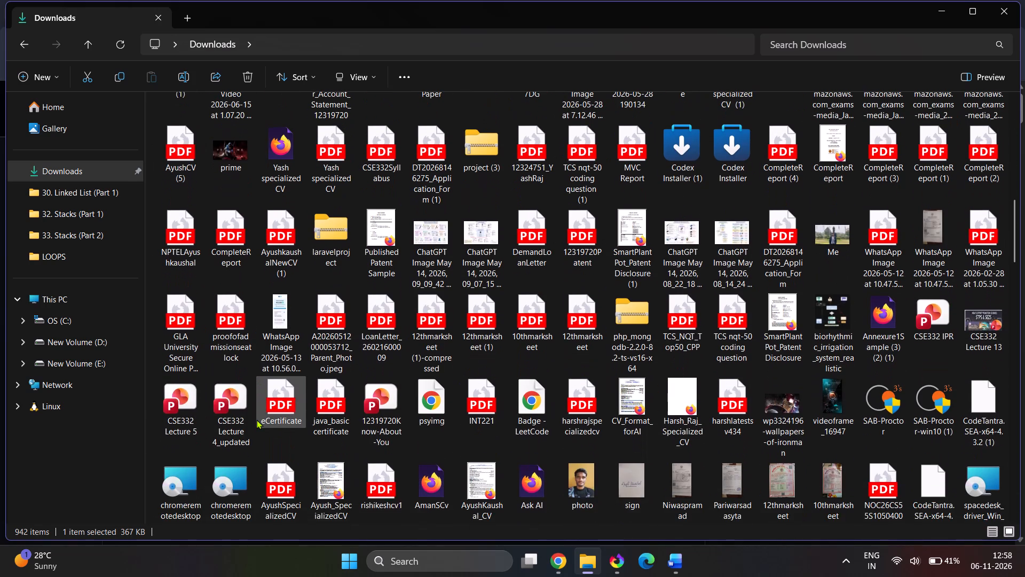
{"action": "scroll", "coordinate": [257, 419], "scroll_direction": "down", "scroll_amount": 2}
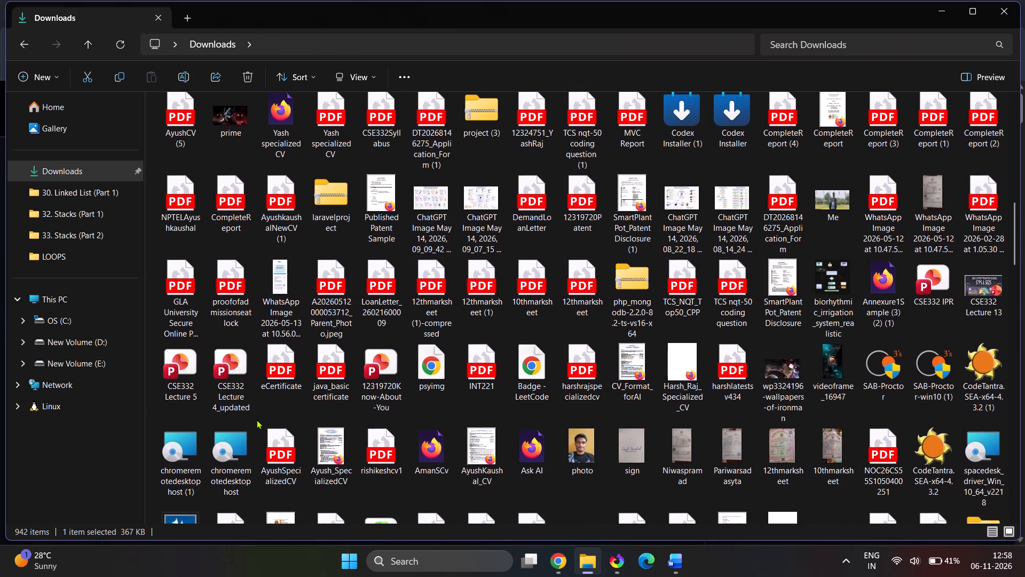
{"action": "scroll", "coordinate": [257, 419], "scroll_direction": "down", "scroll_amount": 1}
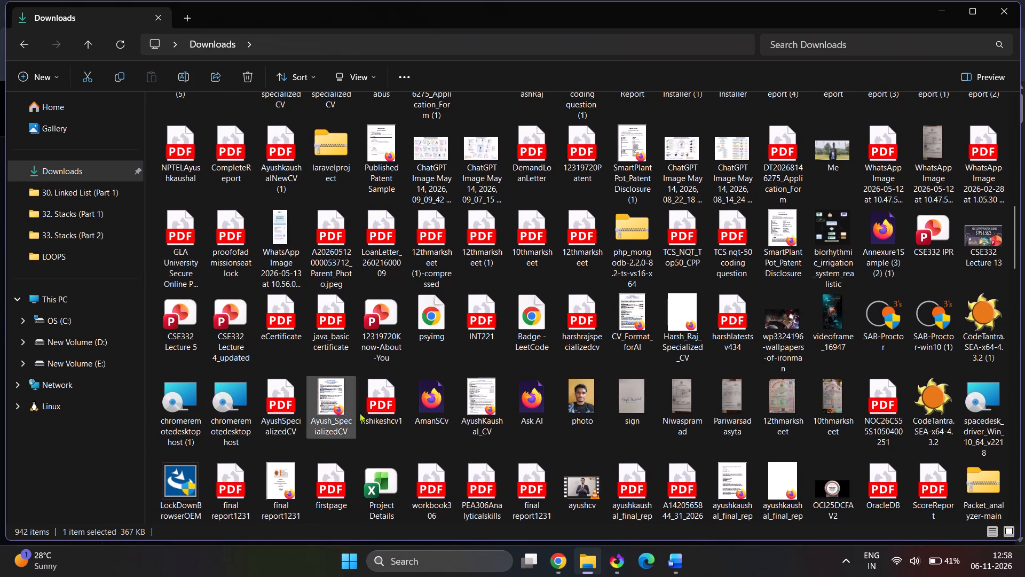
{"action": "left_click", "coordinate": [362, 409]}
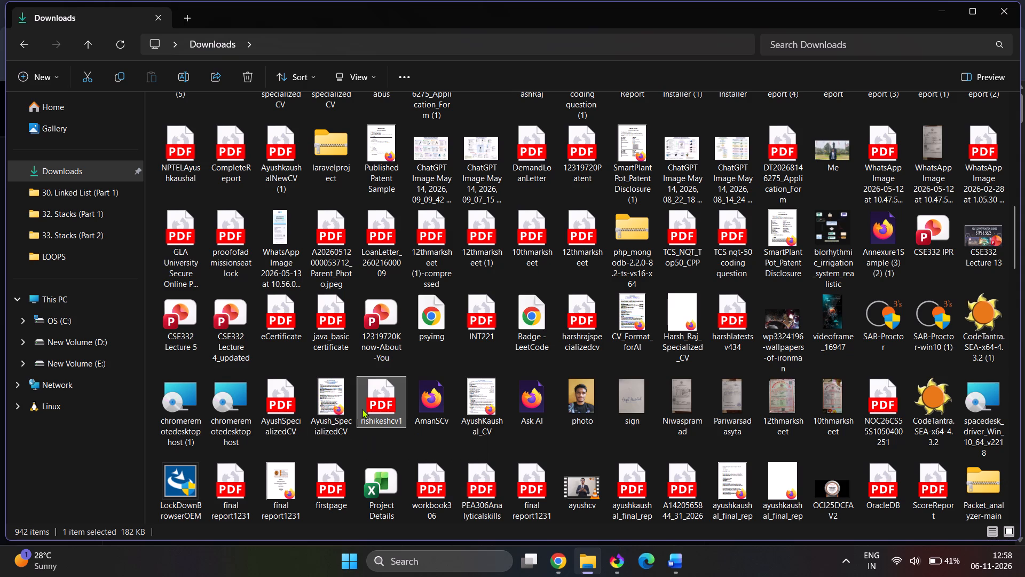
{"action": "scroll", "coordinate": [202, 488], "scroll_direction": "down", "scroll_amount": 1}
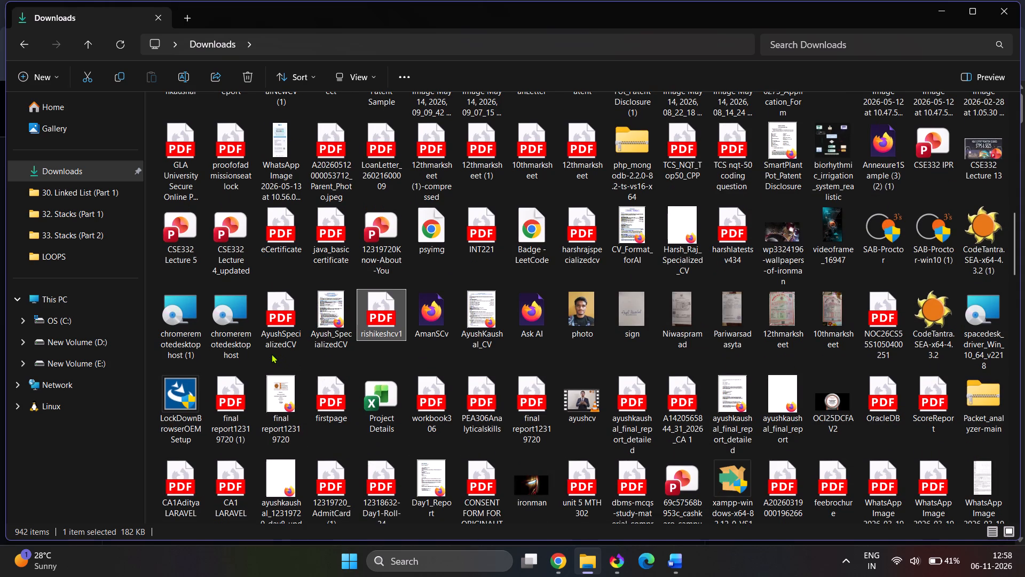
Delete the AyushSpecializedCV PDF and the three CV files belonging to Harsh from Downloads.
{"action": "left_click", "coordinate": [285, 337]}
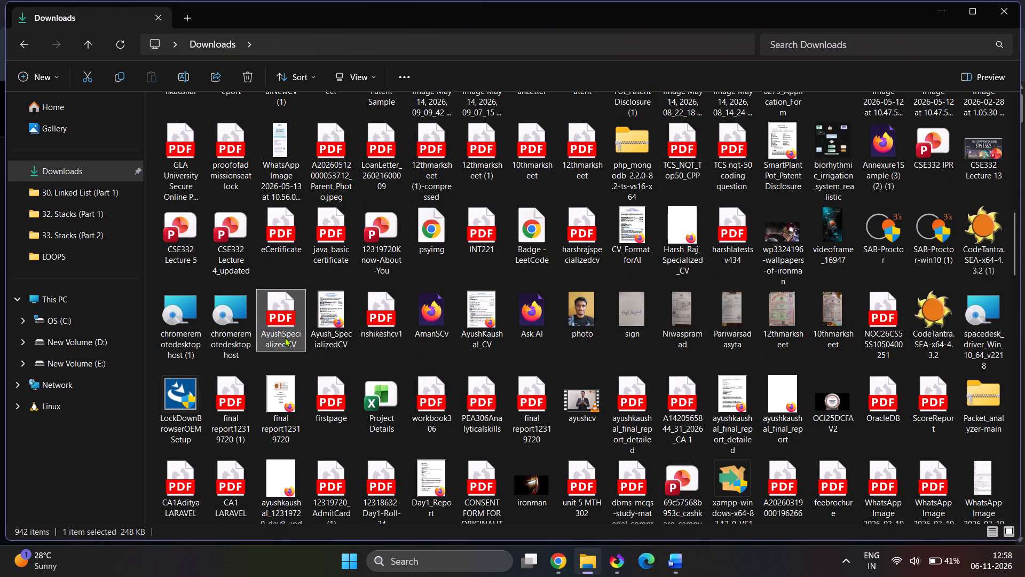
{"action": "key", "text": "Delete"}
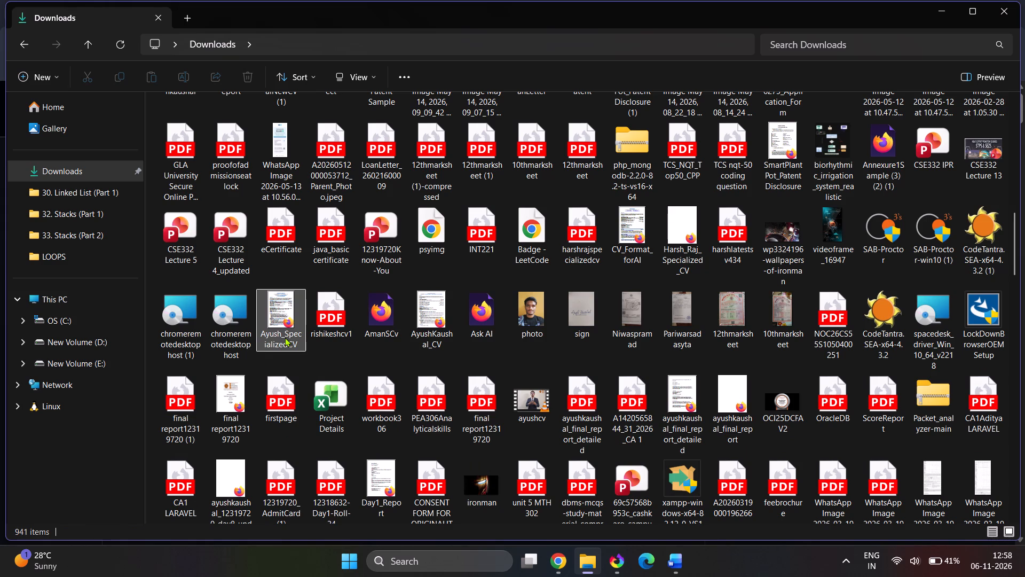
{"action": "left_click", "coordinate": [728, 249]}
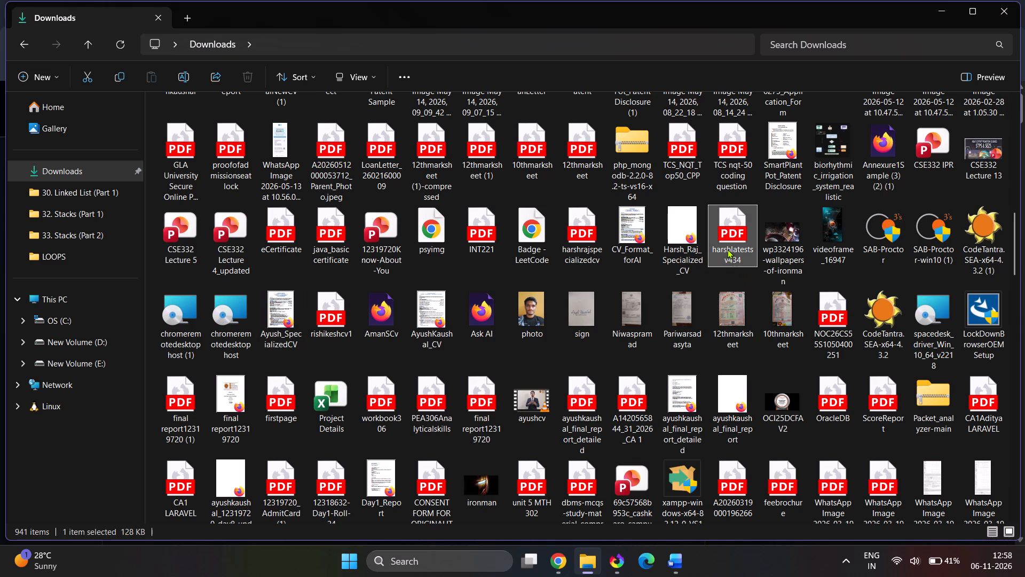
{"action": "key", "text": "Delete"}
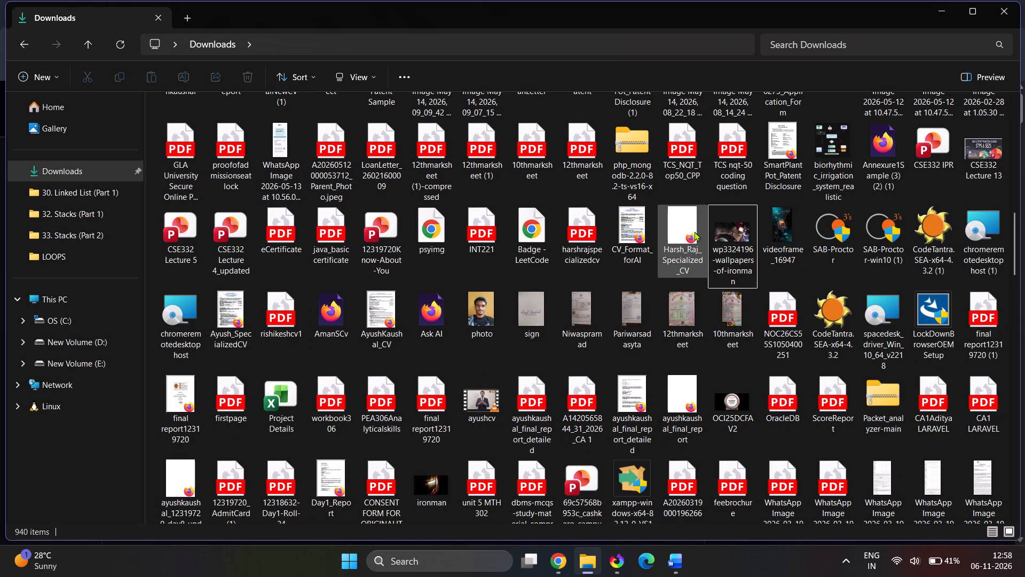
{"action": "left_click", "coordinate": [695, 231]}
{"action": "key", "text": "Delete"}
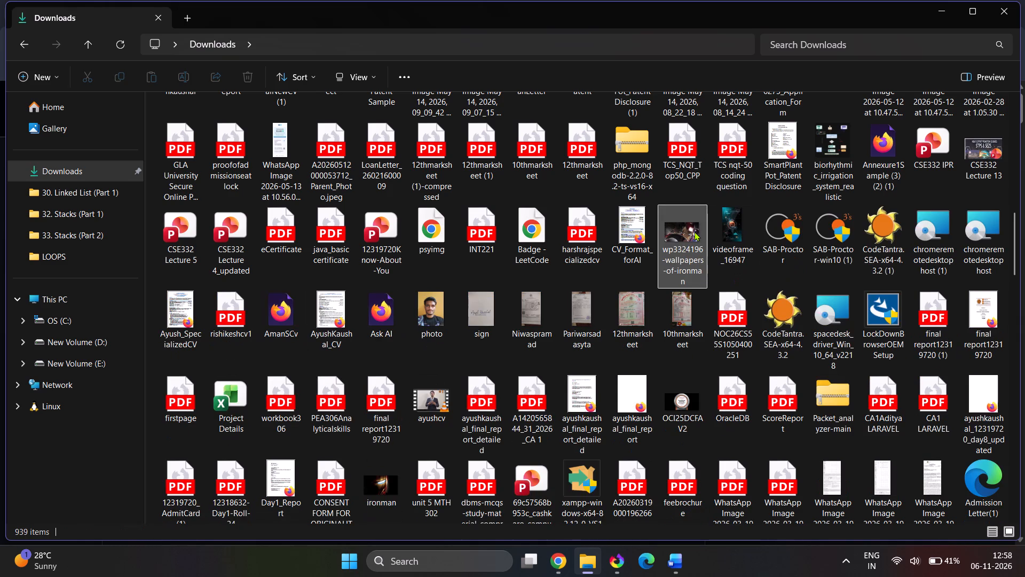
{"action": "left_click", "coordinate": [587, 229]}
{"action": "key", "text": "Delete"}
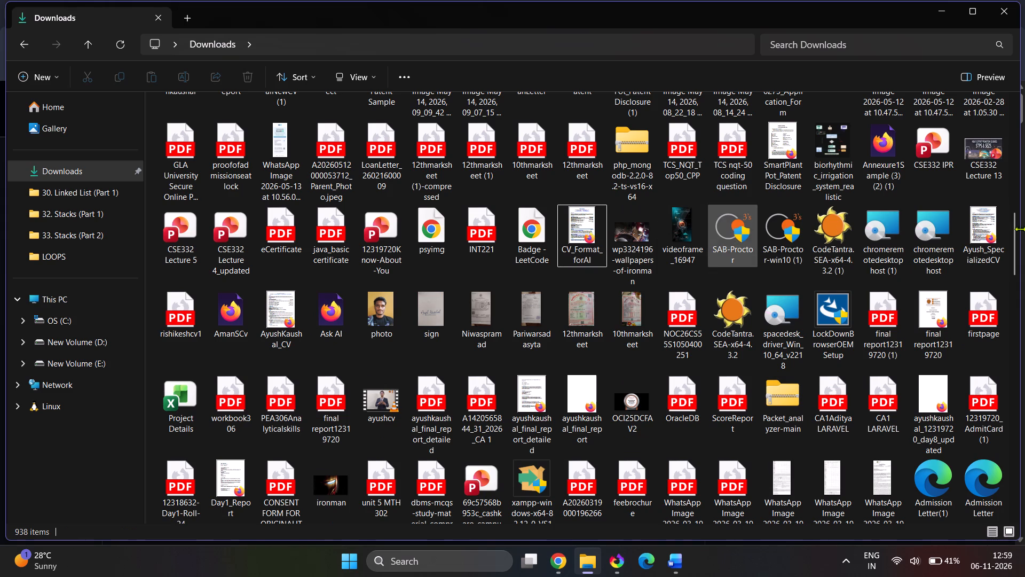
Delete the SAB-Proctor-win10 (1), SAB-Proctor and CodeTantra.SEA-x64-4.3.2 (1) installers from Downloads.
{"action": "left_click", "coordinate": [801, 245]}
{"action": "key", "text": "Delete"}
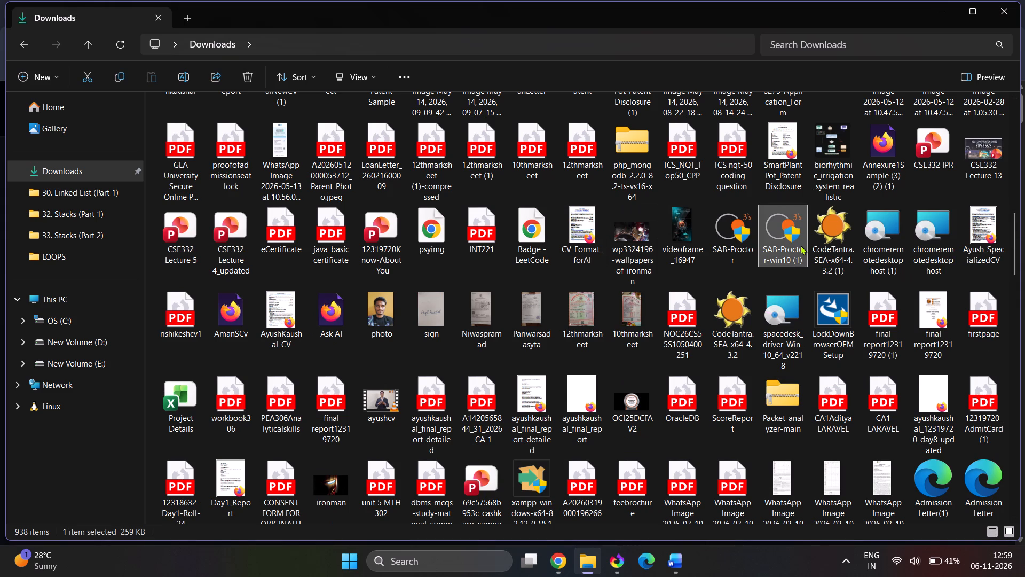
{"action": "left_click", "coordinate": [732, 227]}
{"action": "key", "text": "Delete"}
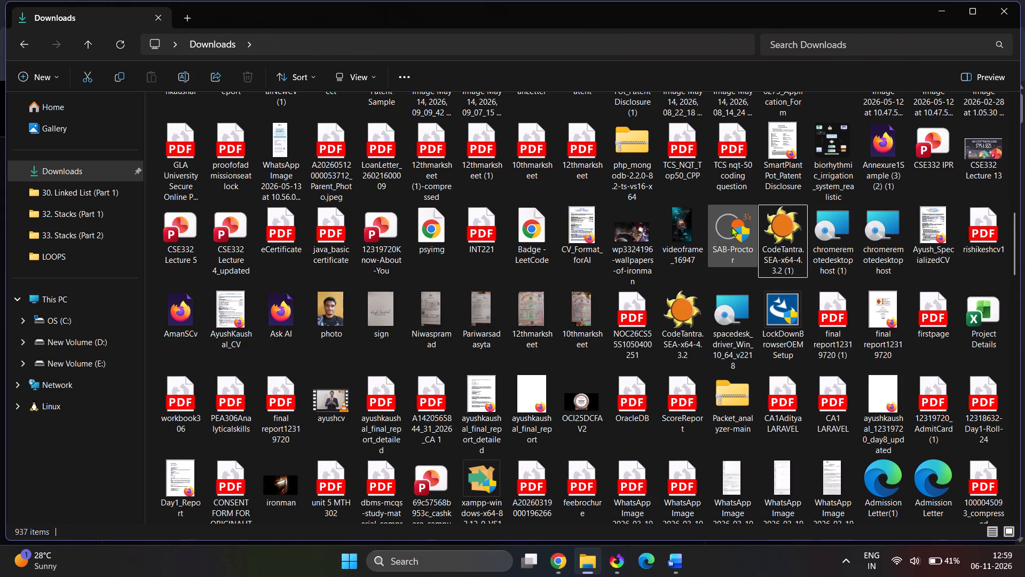
{"action": "left_click", "coordinate": [752, 254]}
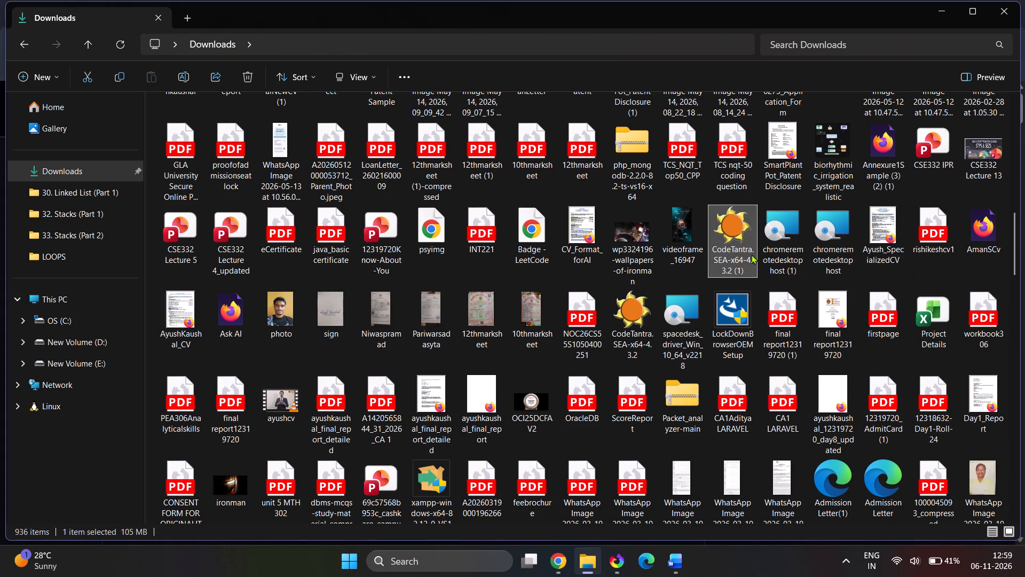
{"action": "key", "text": "Delete"}
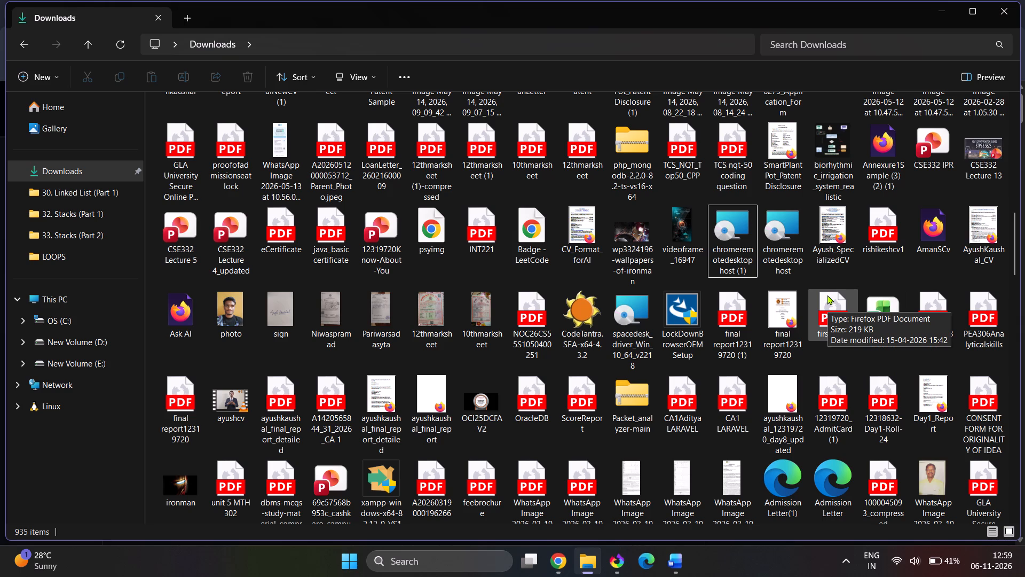
Open the Word CV listed just before Ask AI, check its contents, and close both open CV documents.
{"action": "double_click", "coordinate": [993, 238]}
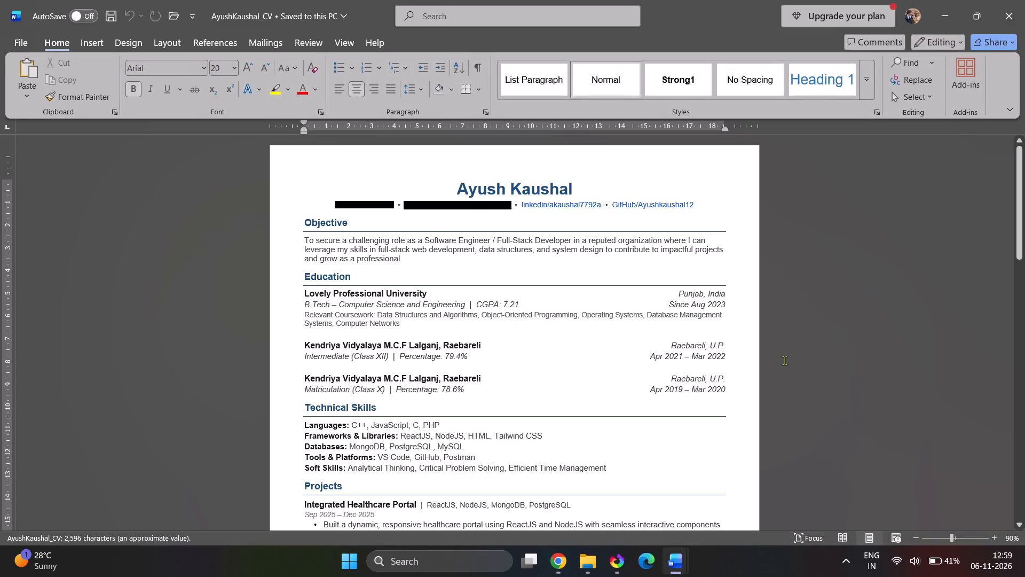
{"action": "scroll", "coordinate": [598, 394], "scroll_direction": "down", "scroll_amount": 3}
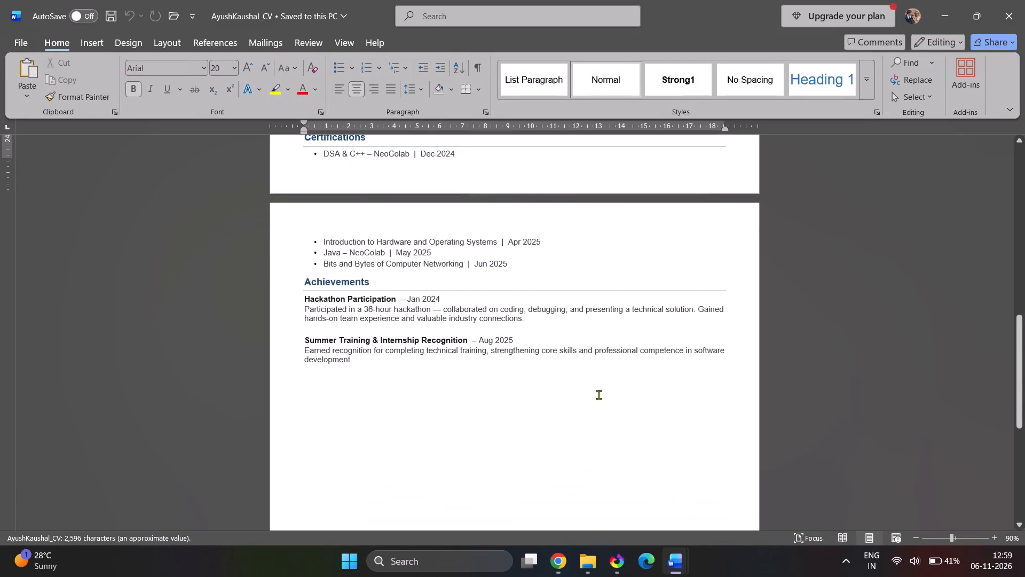
{"action": "left_click", "coordinate": [1024, 0]}
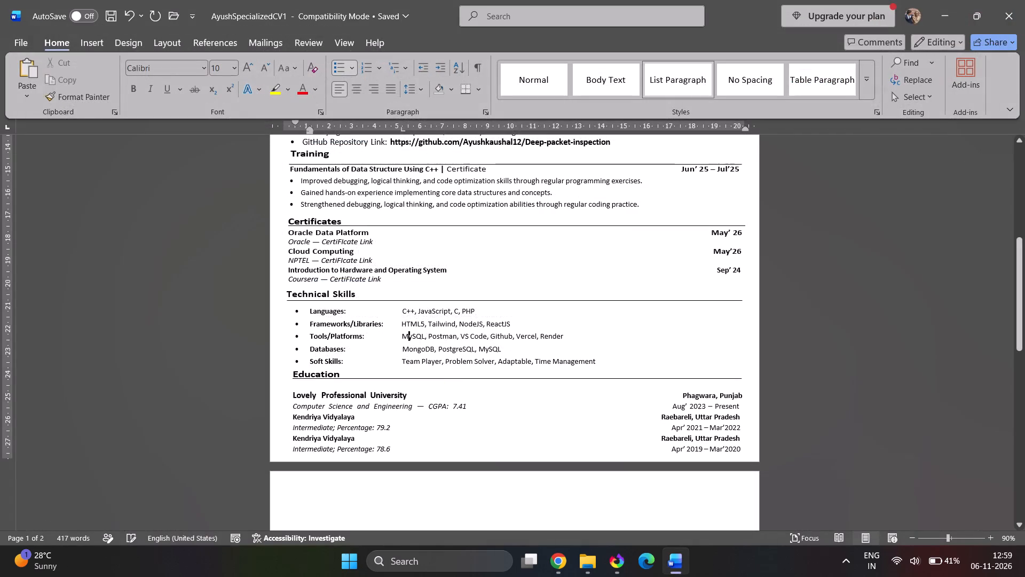
{"action": "left_click", "coordinate": [1024, 0]}
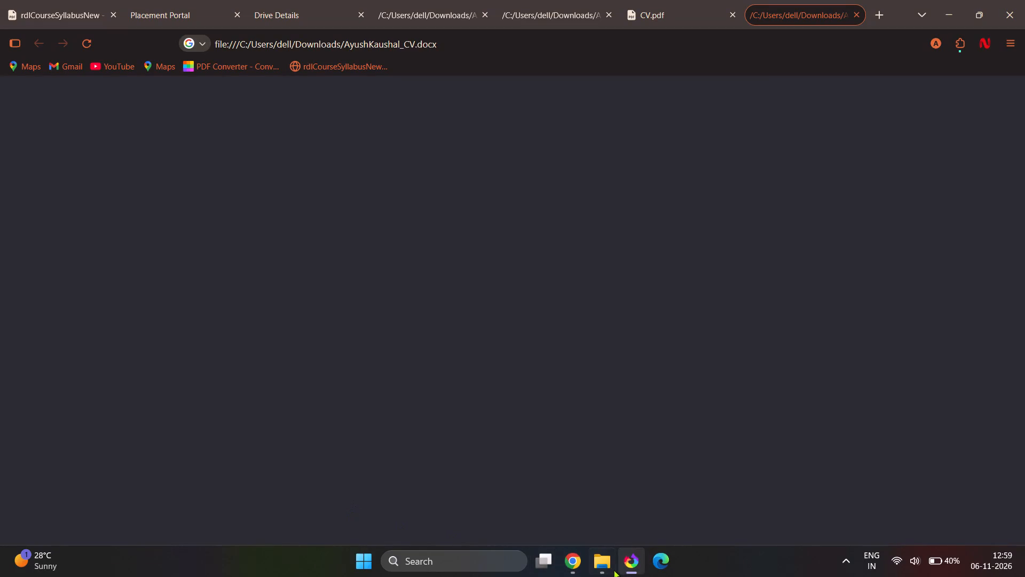
Return to the Downloads folder and delete the Word CV that was just checked.
{"action": "left_click", "coordinate": [612, 569]}
{"action": "key", "text": "Delete"}
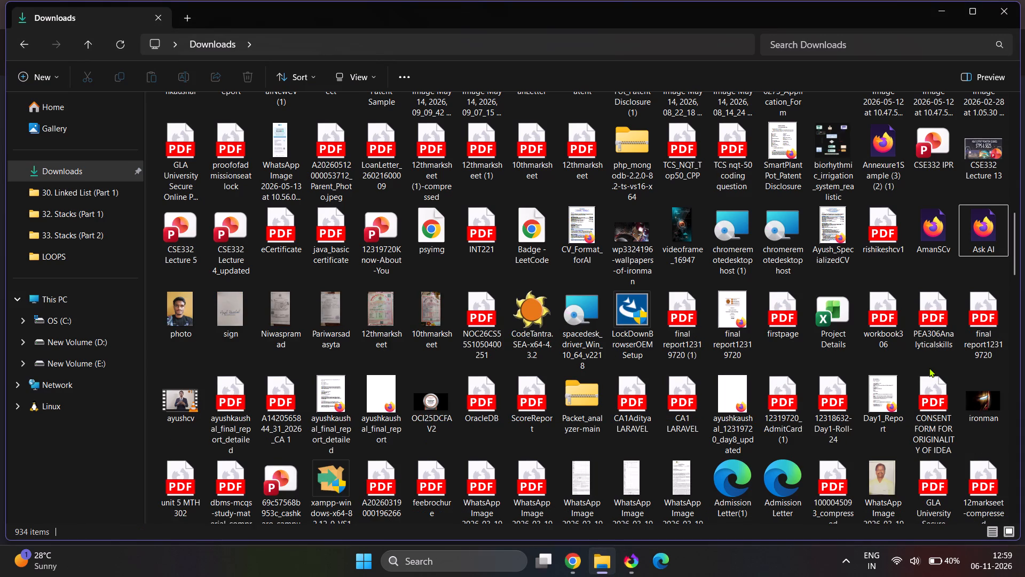
Delete the Day1-Roll-24, Day1_Report and day8_updated report files together from Downloads.
{"action": "left_click", "coordinate": [901, 407]}
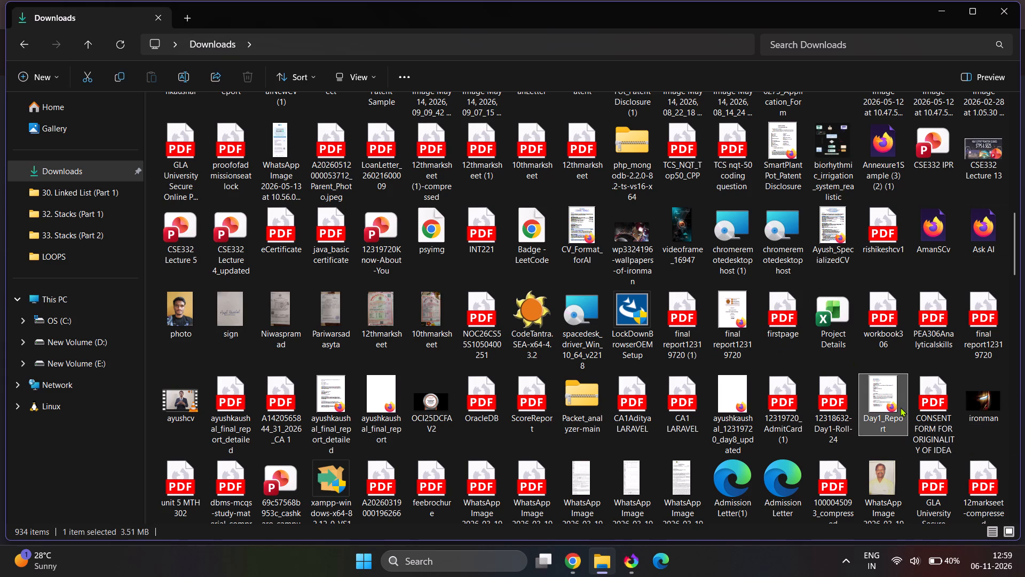
{"action": "left_click", "coordinate": [901, 407], "text": "ctrl"}
{"action": "left_click", "coordinate": [834, 416], "text": "ctrl"}
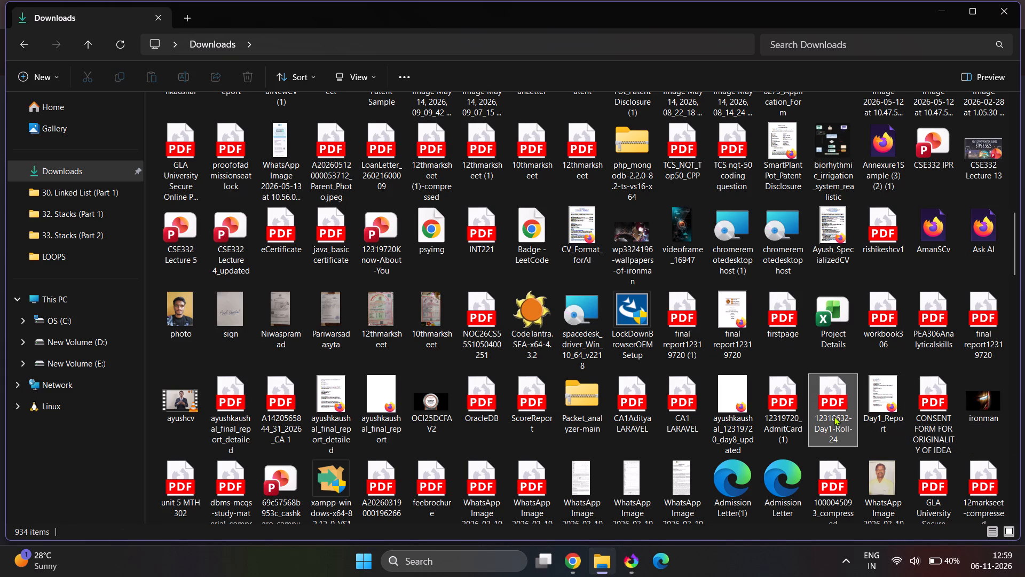
{"action": "left_click", "coordinate": [874, 402], "text": "ctrl"}
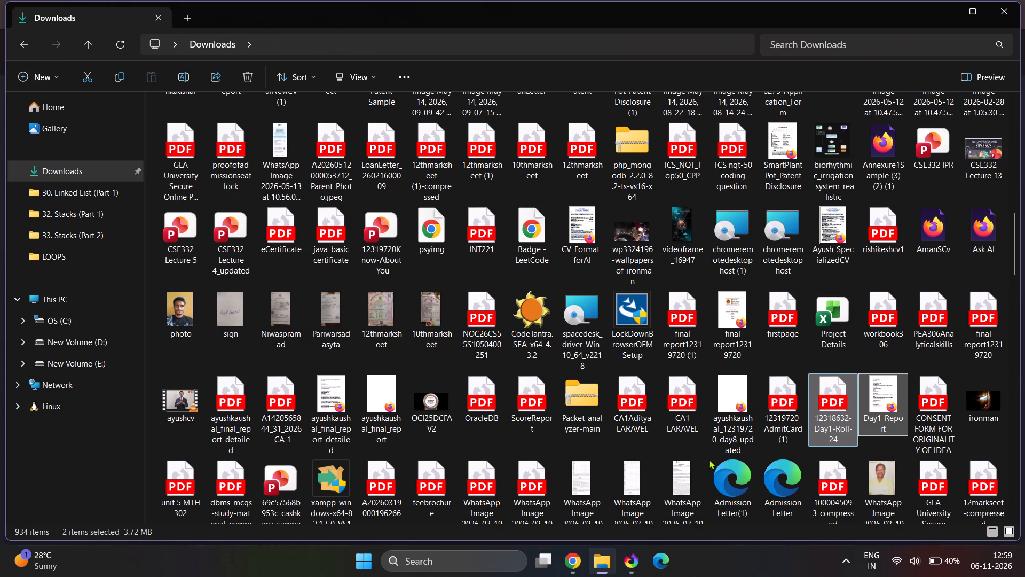
{"action": "left_click", "coordinate": [739, 421], "text": "ctrl"}
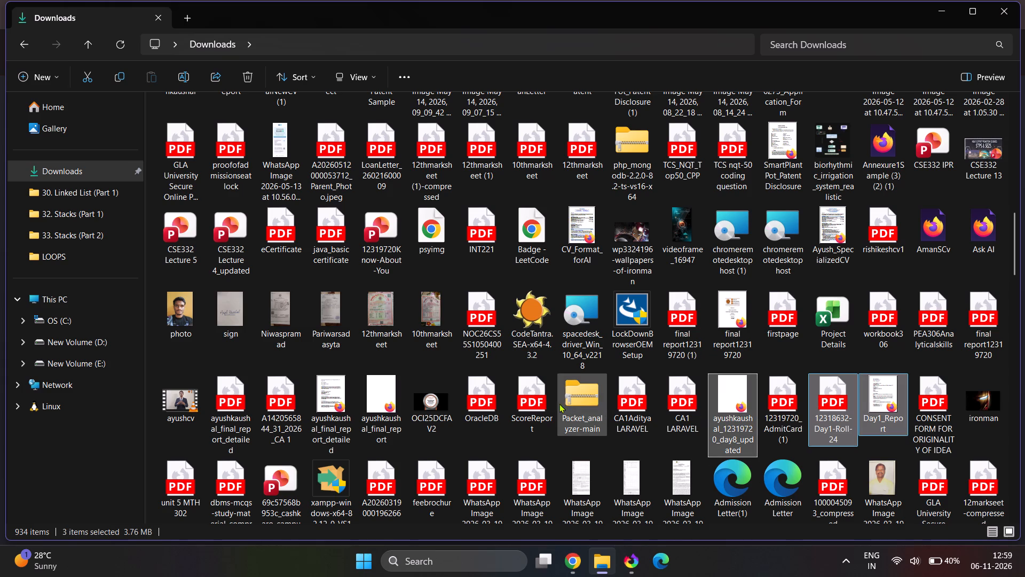
{"action": "key", "text": "Delete"}
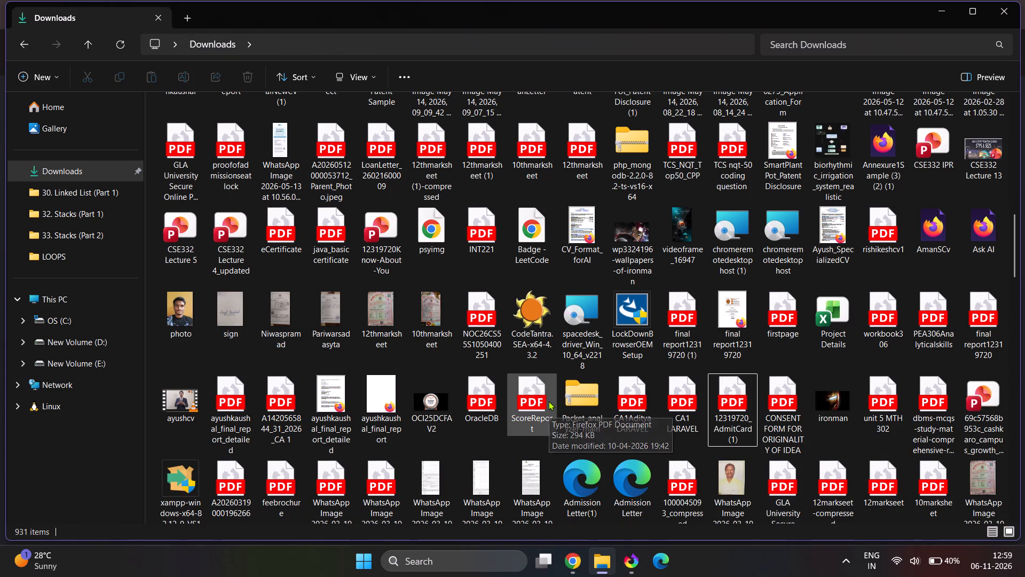
Delete AyushCV (4) and the PNG file of Pankaj's CV from Downloads.
{"action": "scroll", "coordinate": [590, 488], "scroll_direction": "down", "scroll_amount": 1}
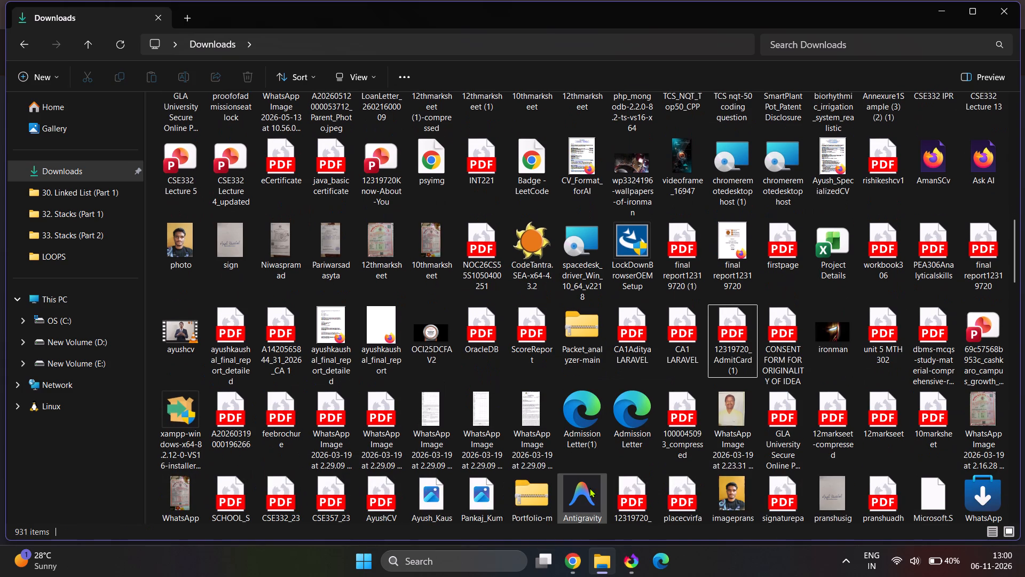
{"action": "scroll", "coordinate": [514, 467], "scroll_direction": "down", "scroll_amount": 1}
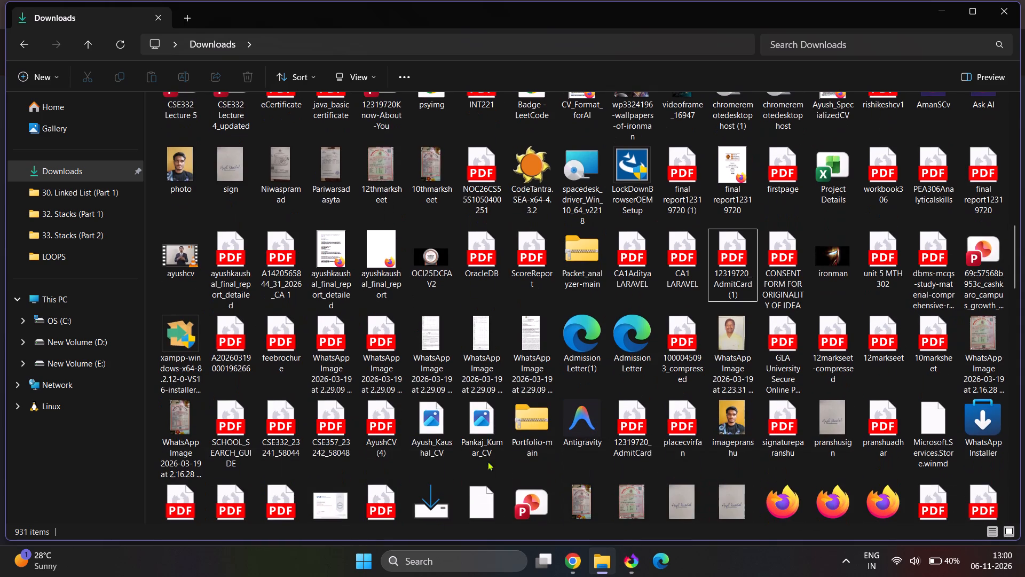
{"action": "left_click", "coordinate": [391, 432]}
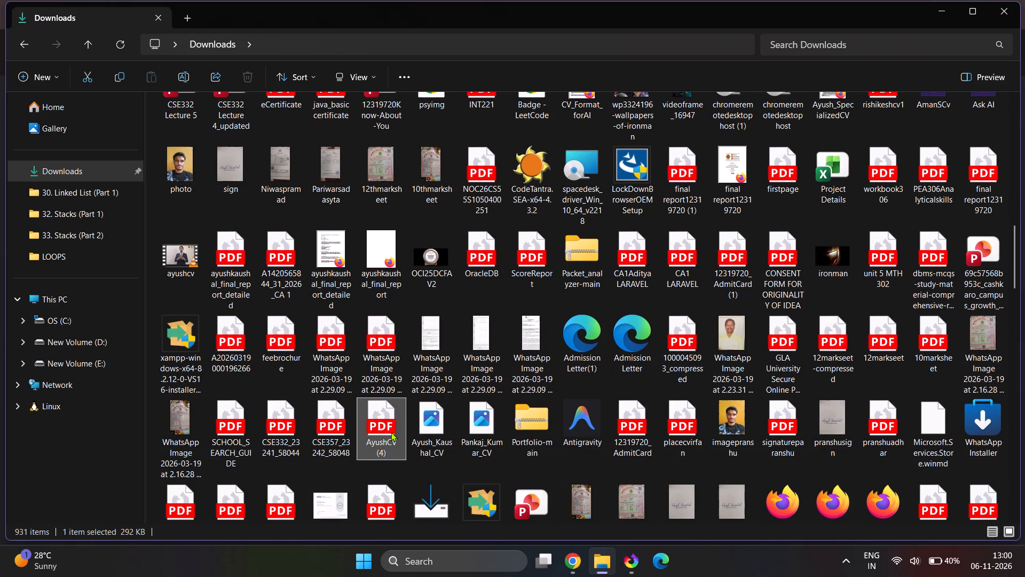
{"action": "key", "text": "Delete"}
{"action": "scroll", "coordinate": [425, 452], "scroll_direction": "down", "scroll_amount": 1}
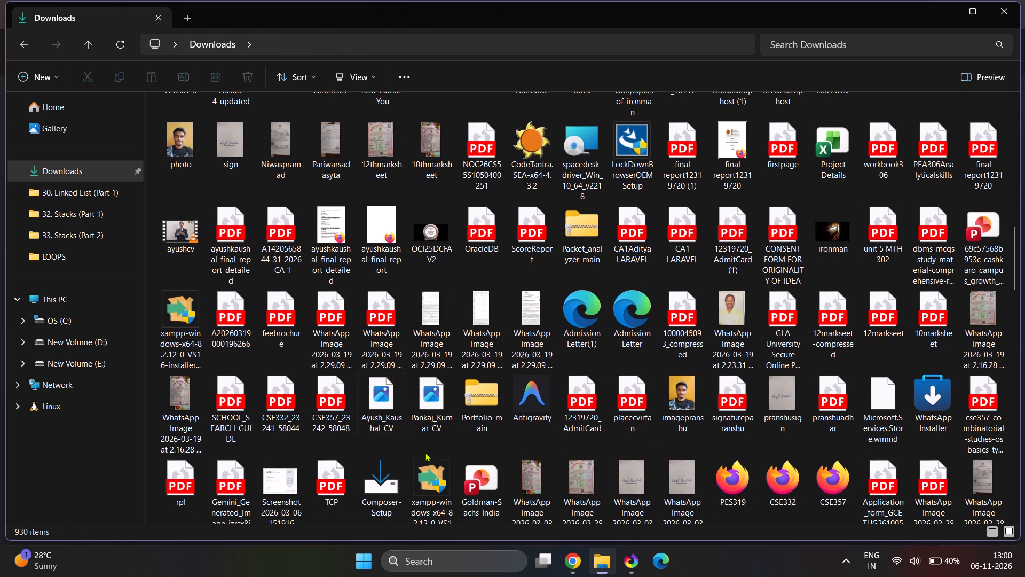
{"action": "left_click", "coordinate": [444, 408]}
{"action": "key", "text": "Delete"}
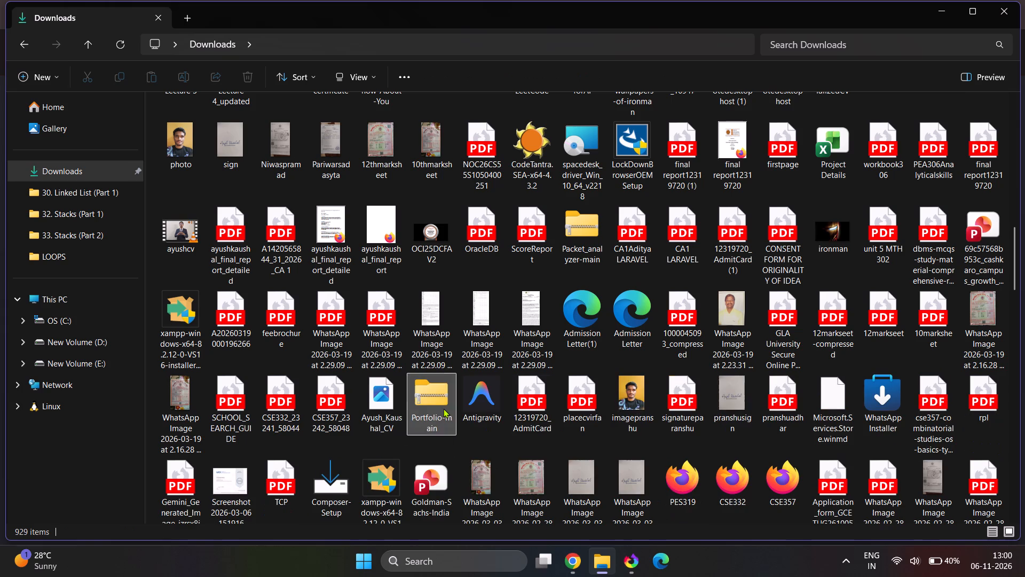
Open the PNG CV beside the Portfolio-main folder to check it, and close the image viewer.
{"action": "double_click", "coordinate": [375, 406]}
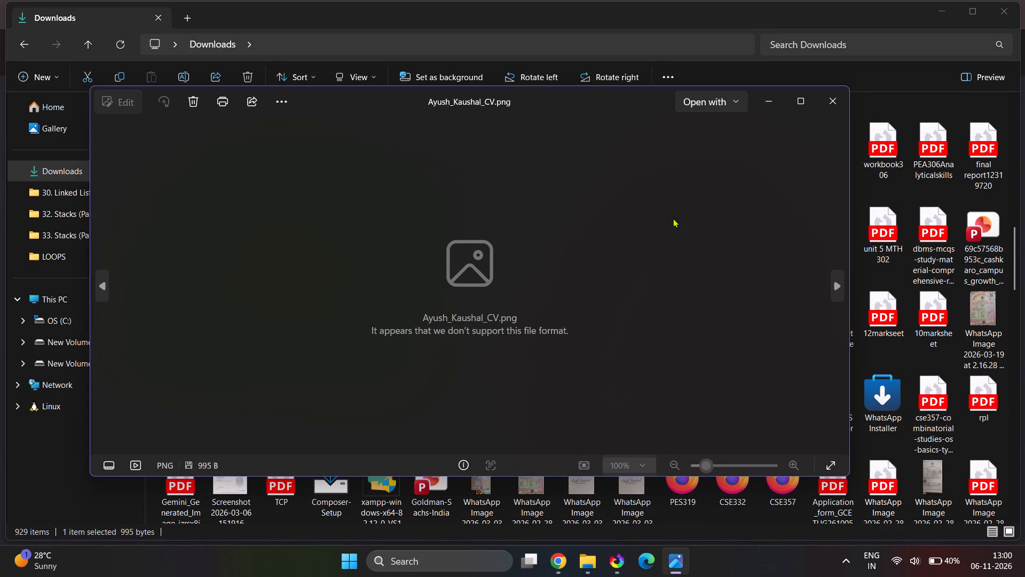
{"action": "left_click", "coordinate": [825, 90]}
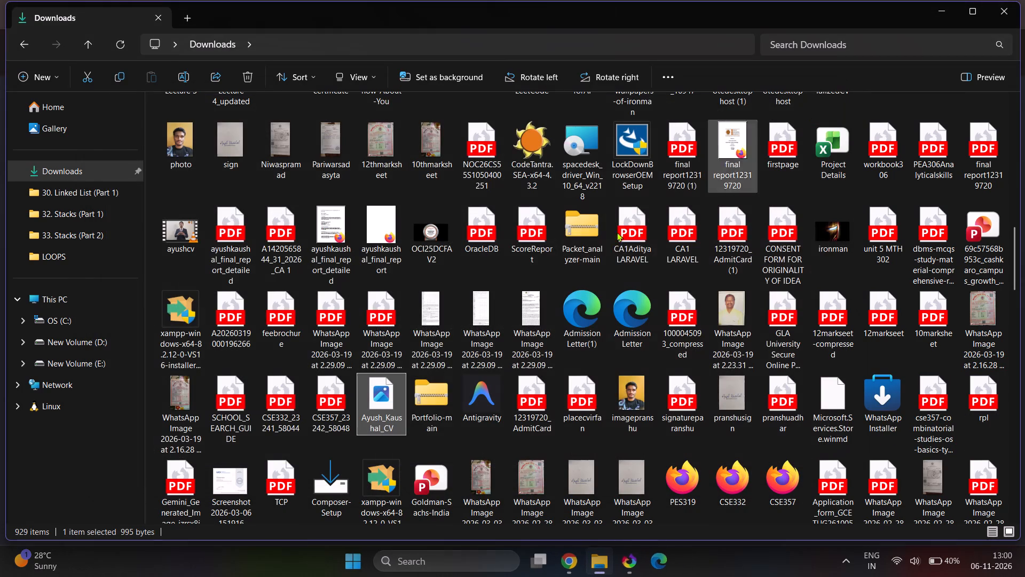
Delete the PNG CV that was just checked and the WhatsApp Installer from Downloads.
{"action": "key", "text": "Delete"}
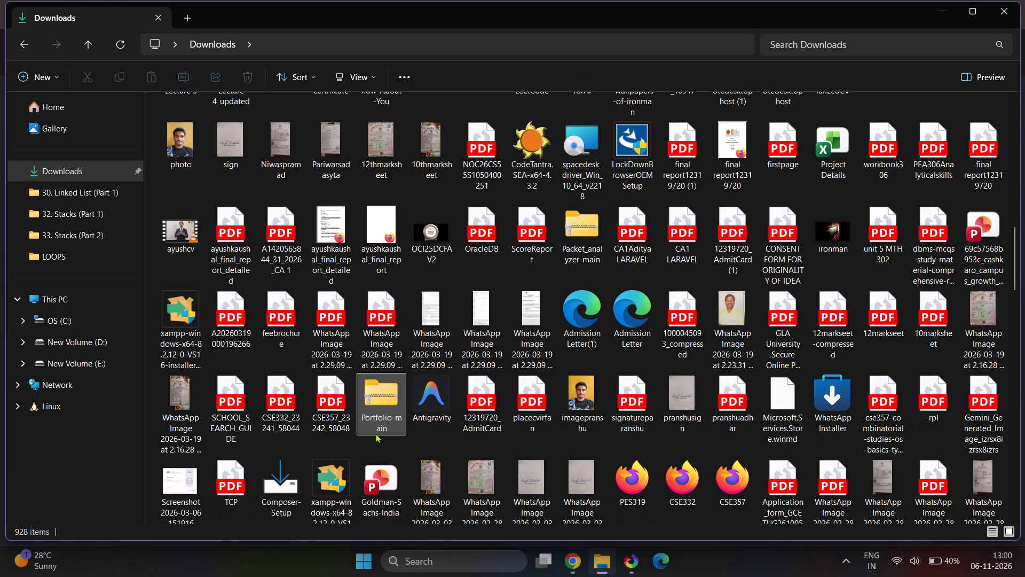
{"action": "scroll", "coordinate": [385, 480], "scroll_direction": "down", "scroll_amount": 1}
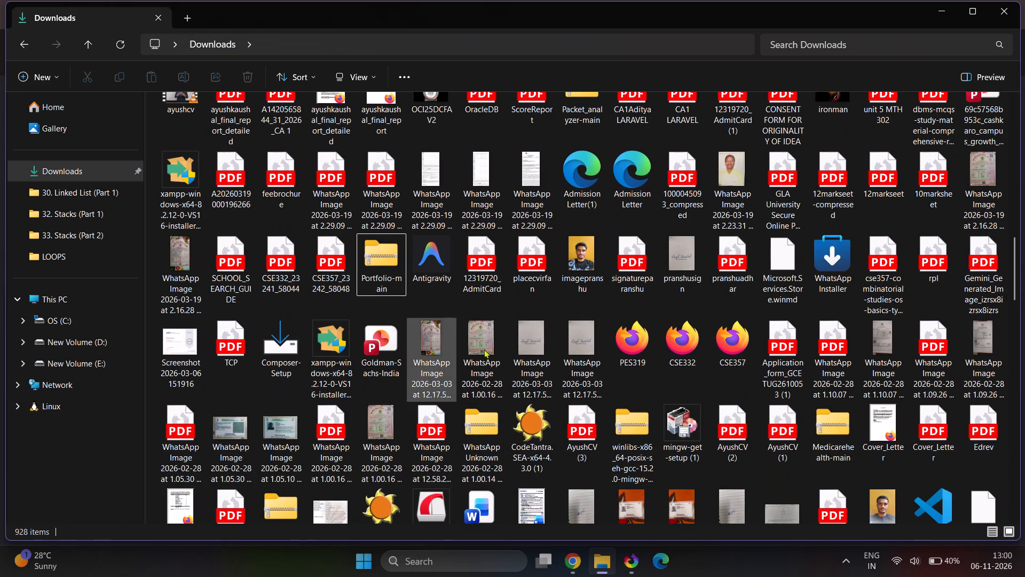
{"action": "left_click", "coordinate": [815, 263]}
{"action": "key", "text": "Delete"}
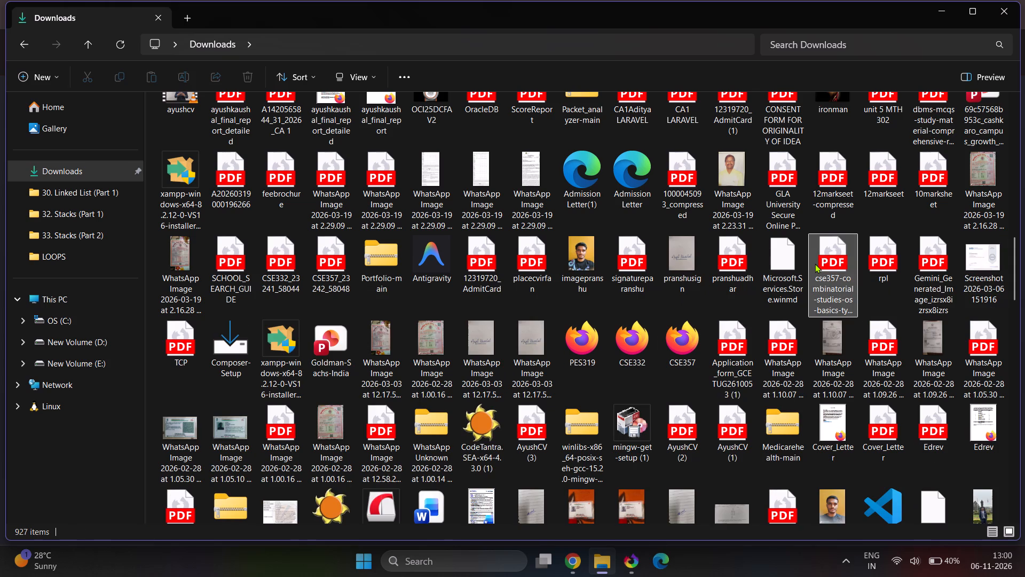
Delete the AyushCV (3) and AyushCV (2) PDF files from Downloads.
{"action": "left_click", "coordinate": [684, 455]}
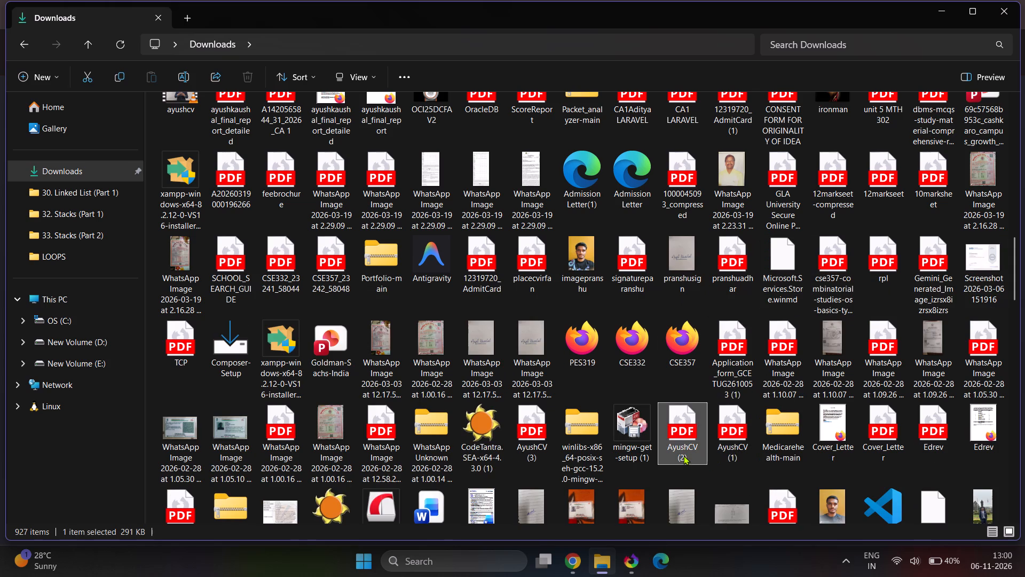
{"action": "key", "text": "Insert"}
{"action": "left_click", "coordinate": [555, 436]}
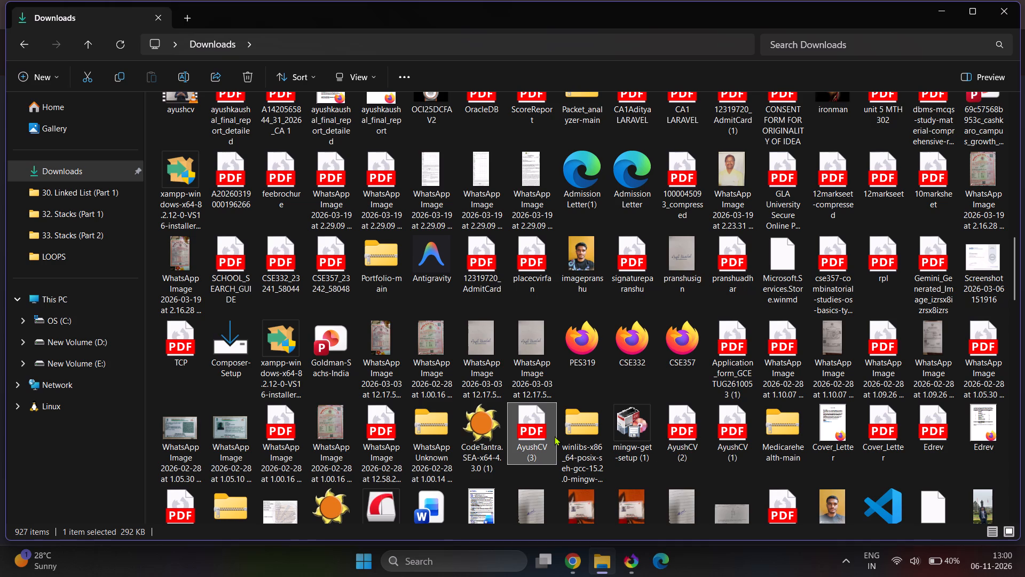
{"action": "key", "text": "Delete"}
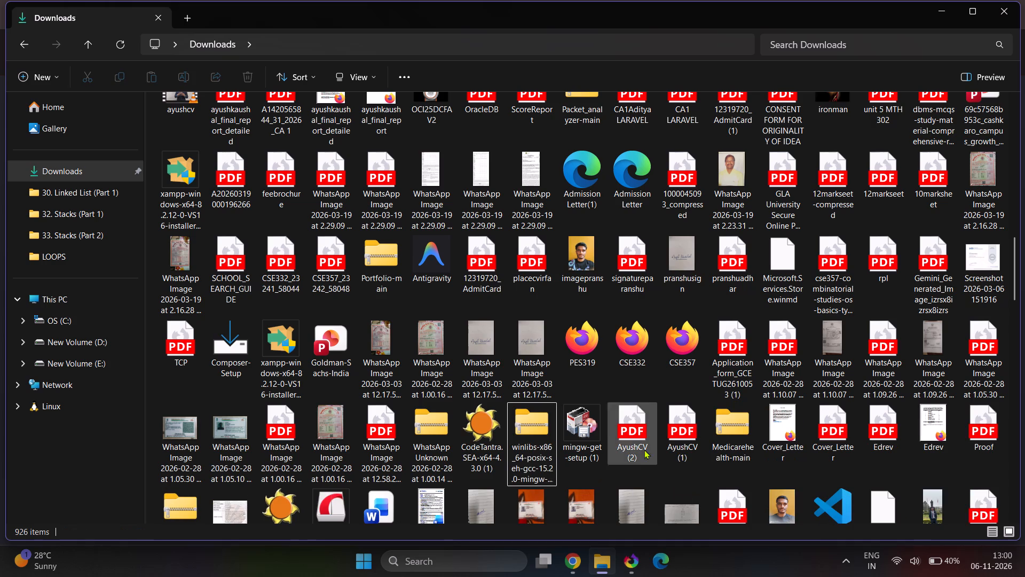
{"action": "left_click", "coordinate": [640, 445]}
{"action": "key", "text": "Delete"}
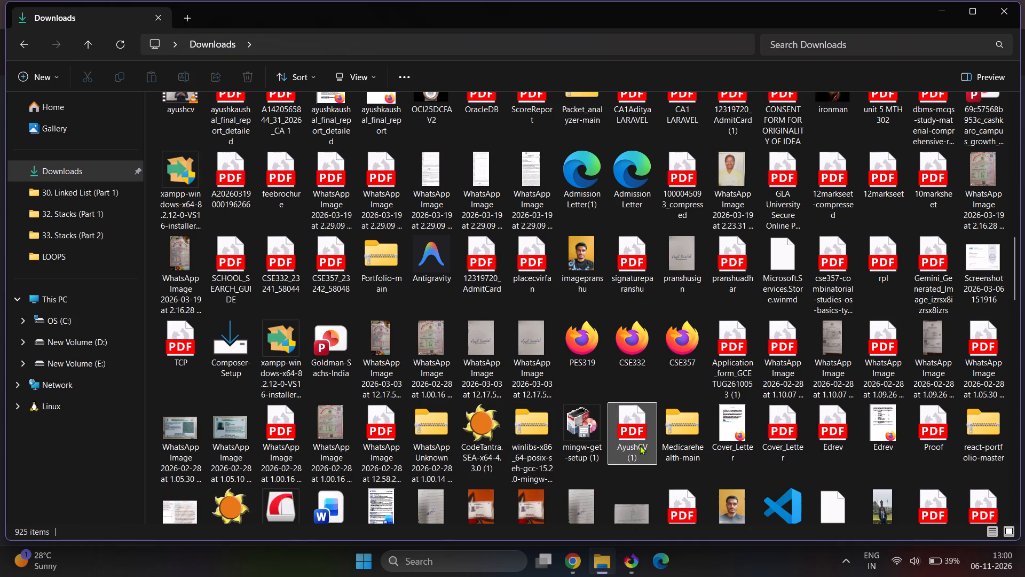
Open the AyushCV (1) Word document, beside the ResumeFormat file in Downloads, to check its contents.
{"action": "scroll", "coordinate": [573, 434], "scroll_direction": "down", "scroll_amount": 1}
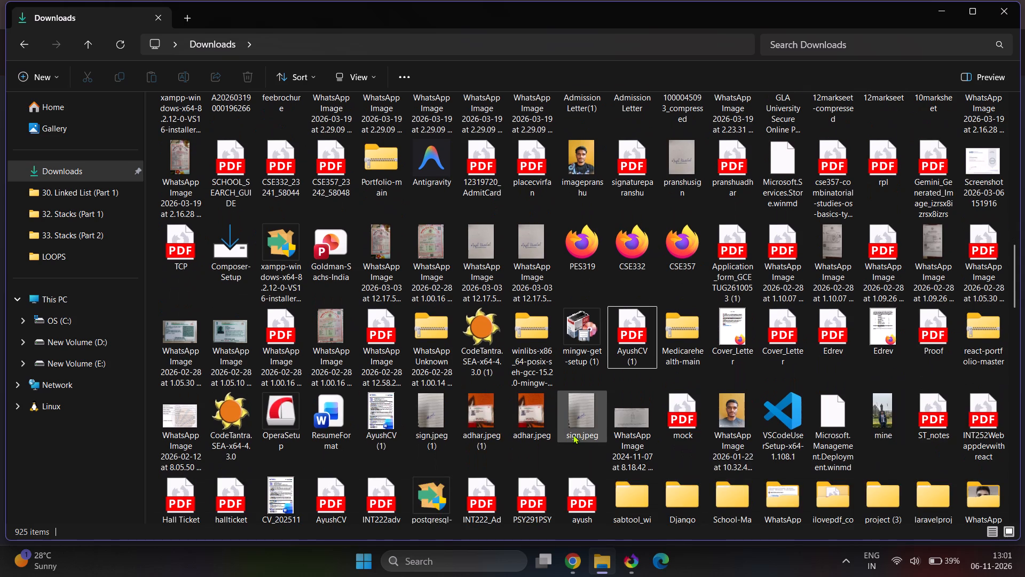
{"action": "scroll", "coordinate": [586, 453], "scroll_direction": "down", "scroll_amount": 1}
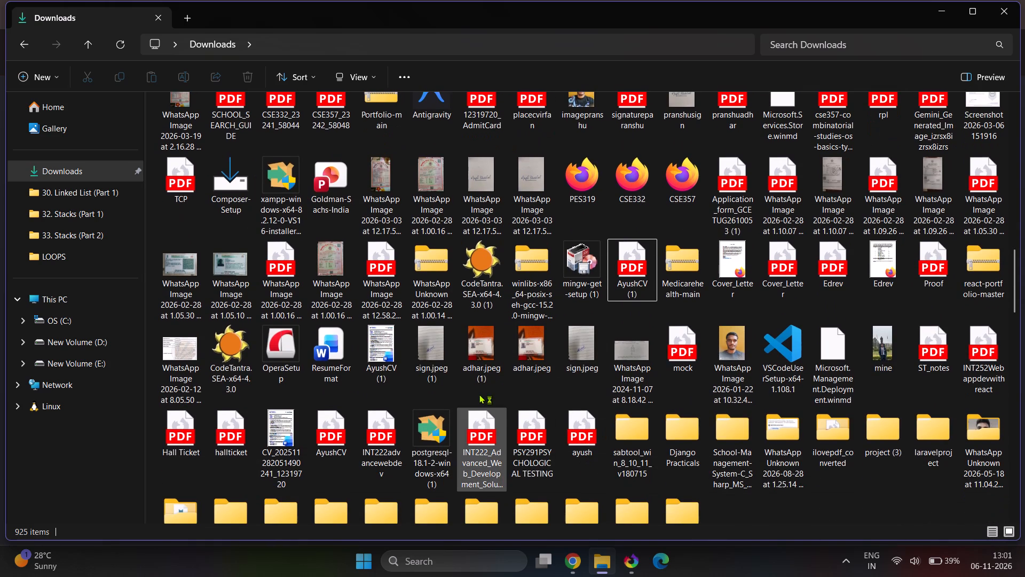
{"action": "double_click", "coordinate": [392, 331]}
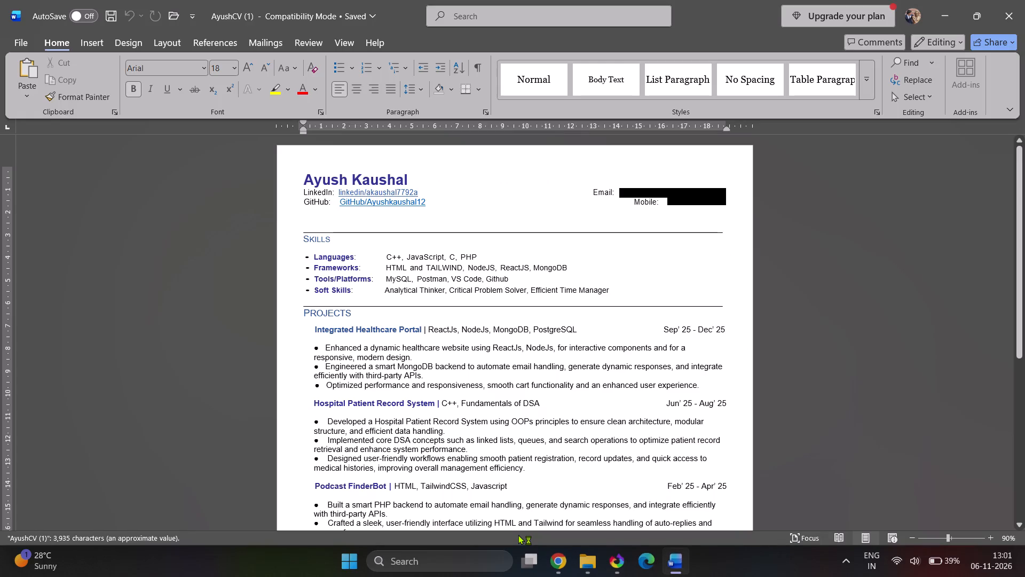
Read through the open AyushCV (1) Word document, close it, and delete that file from Downloads.
{"action": "scroll", "coordinate": [527, 363], "scroll_direction": "down", "scroll_amount": 1}
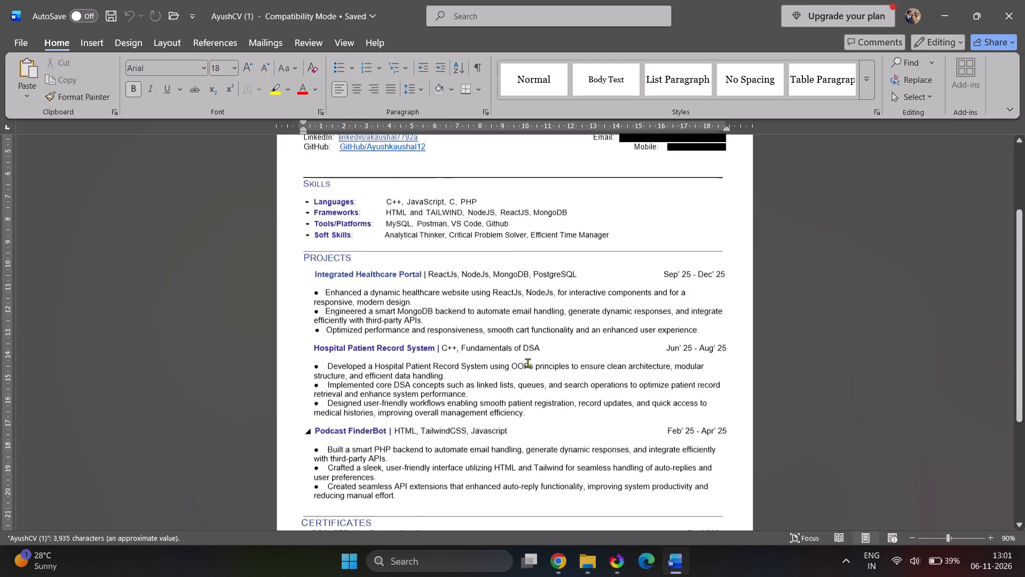
{"action": "scroll", "coordinate": [527, 363], "scroll_direction": "down", "scroll_amount": 3}
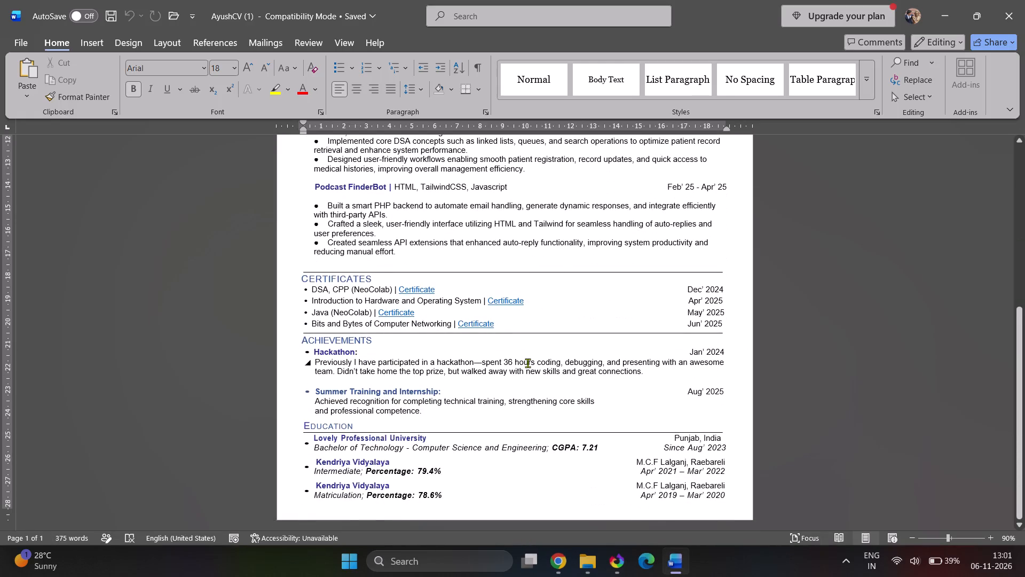
{"action": "left_click", "coordinate": [1024, 0]}
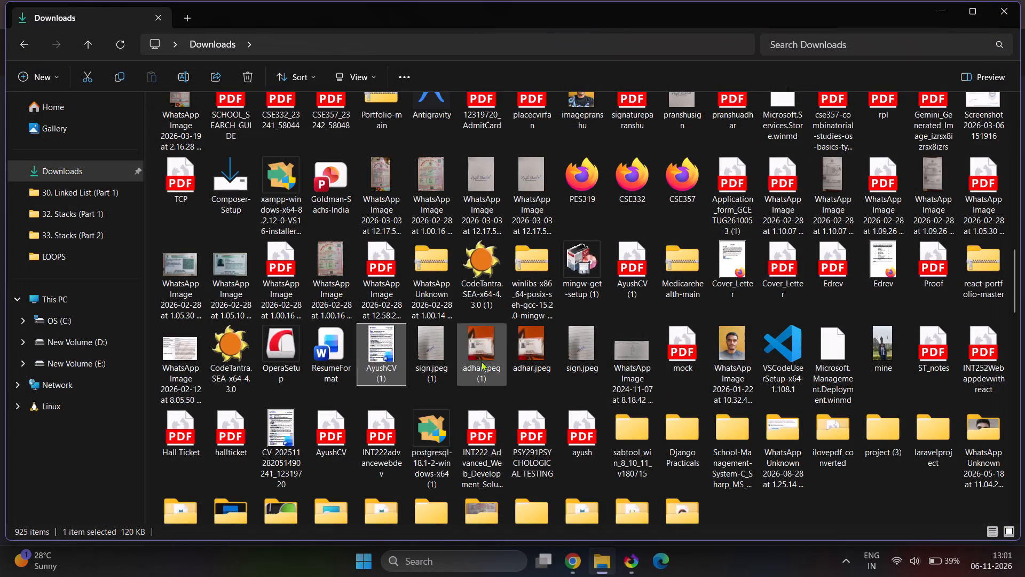
{"action": "left_click", "coordinate": [389, 350]}
{"action": "key", "text": "Delete"}
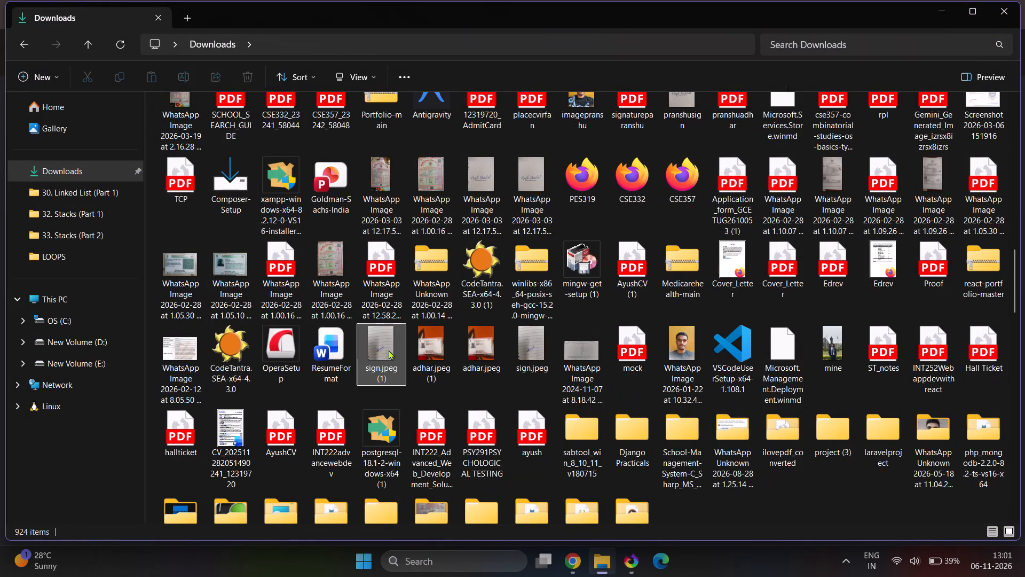
Open the AyushCV (1) PDF to check it, and delete it from Downloads.
{"action": "double_click", "coordinate": [612, 248]}
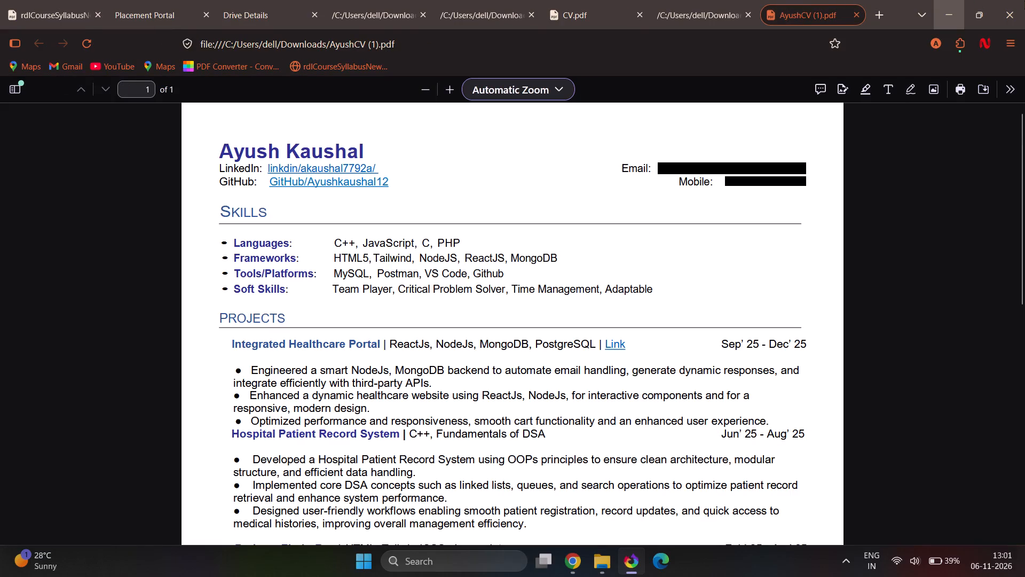
{"action": "left_click", "coordinate": [1024, 0]}
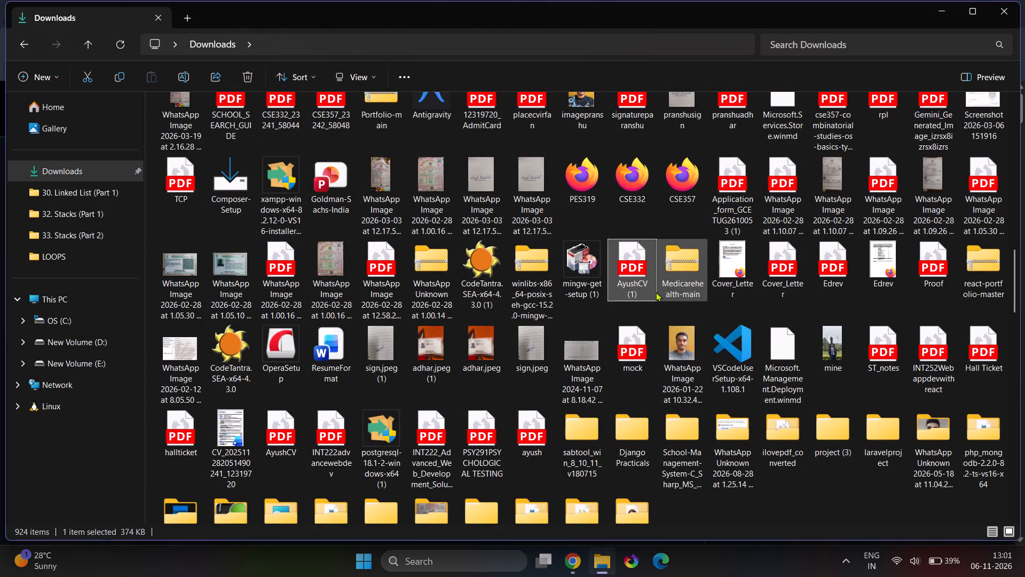
{"action": "key", "text": "Delete"}
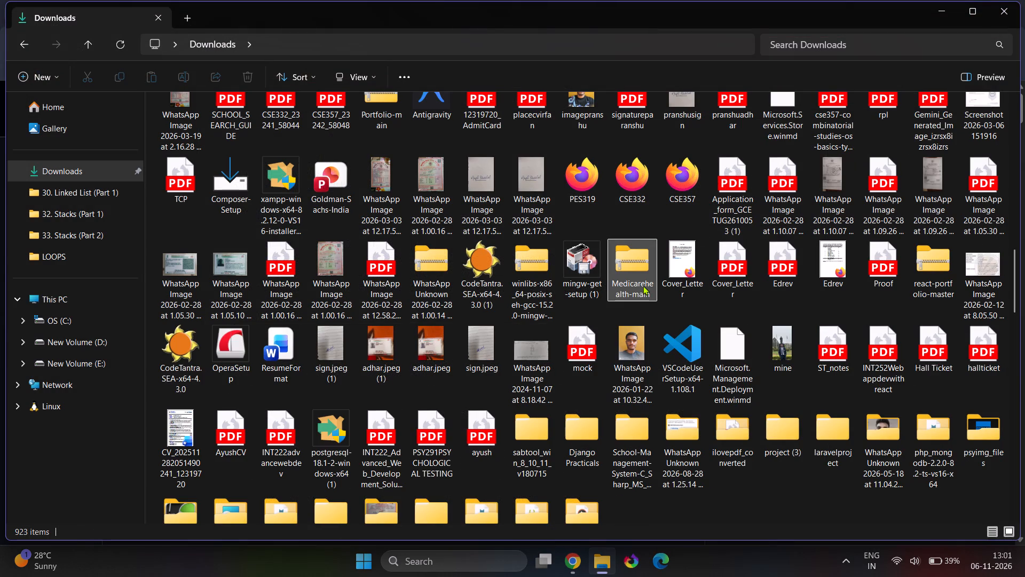
Open the AyushCV PDF, read through its sections, and delete the file from Downloads.
{"action": "double_click", "coordinate": [209, 436]}
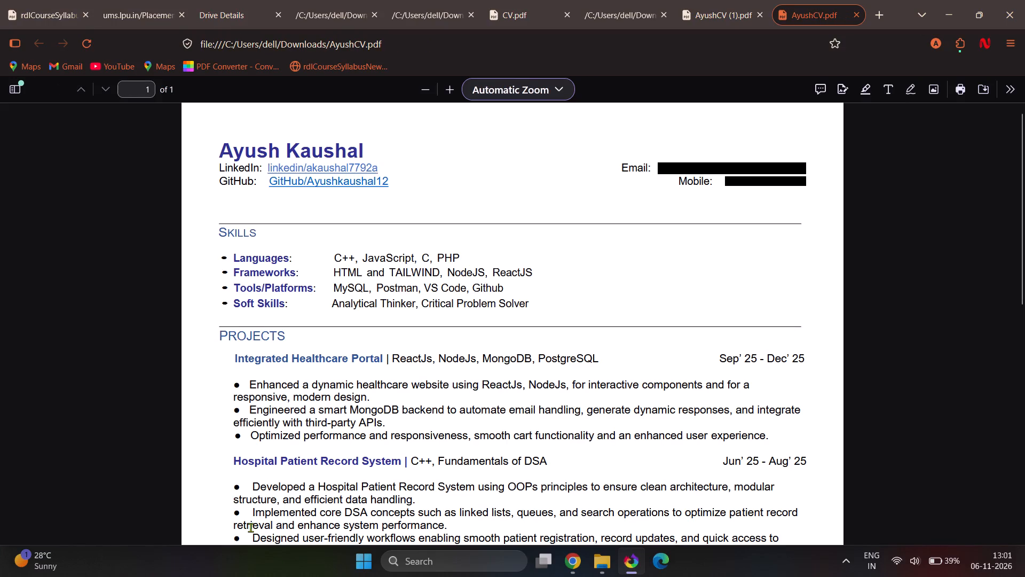
{"action": "scroll", "coordinate": [314, 383], "scroll_direction": "down", "scroll_amount": 1}
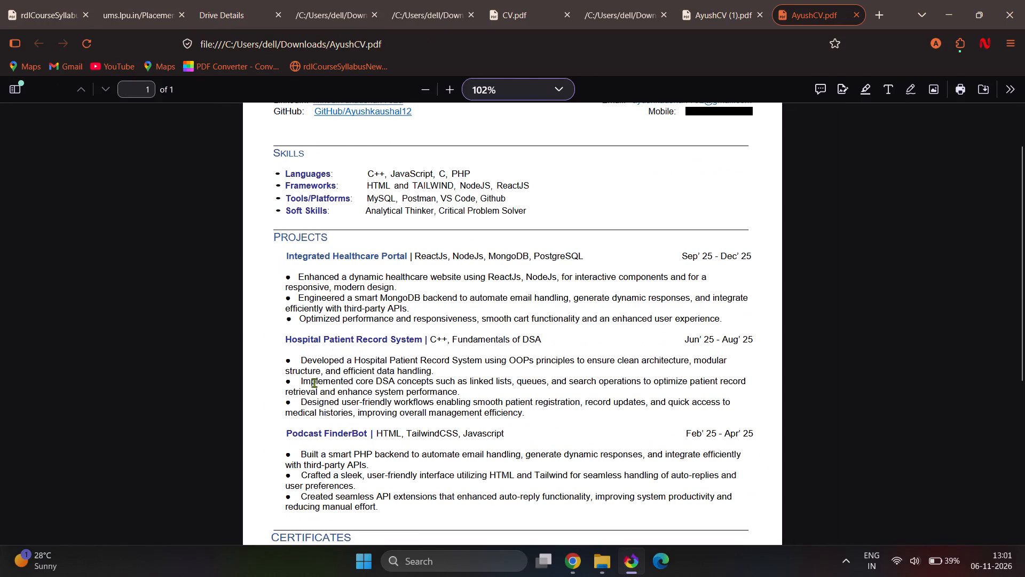
{"action": "scroll", "coordinate": [314, 383], "scroll_direction": "down", "scroll_amount": 6}
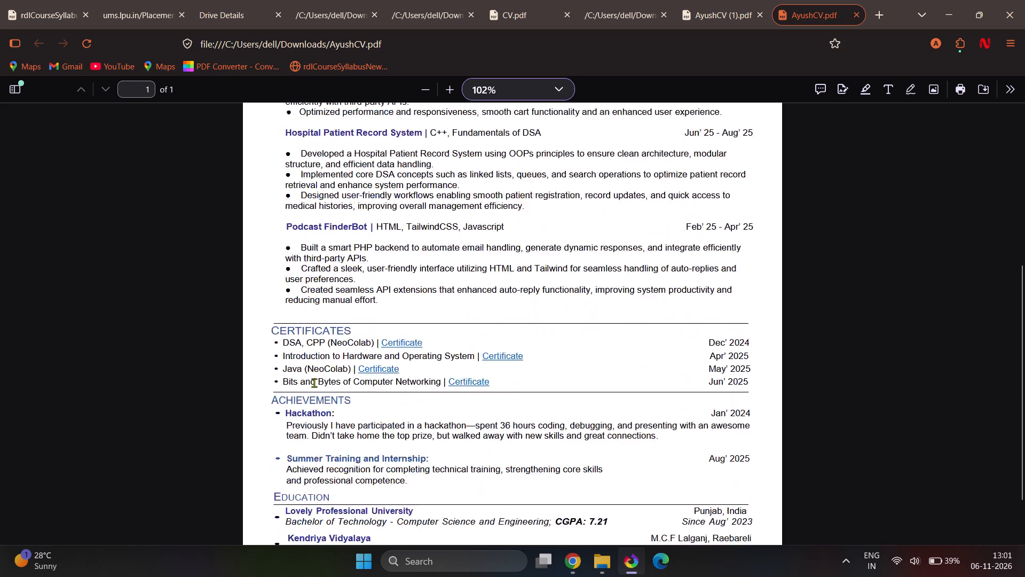
{"action": "left_click", "coordinate": [1024, 0]}
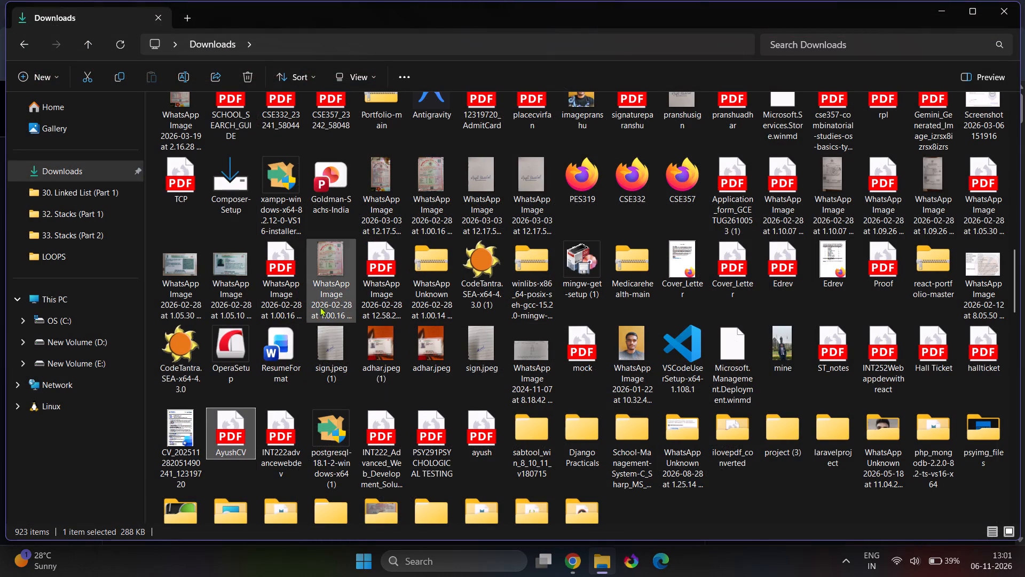
{"action": "key", "text": "Delete"}
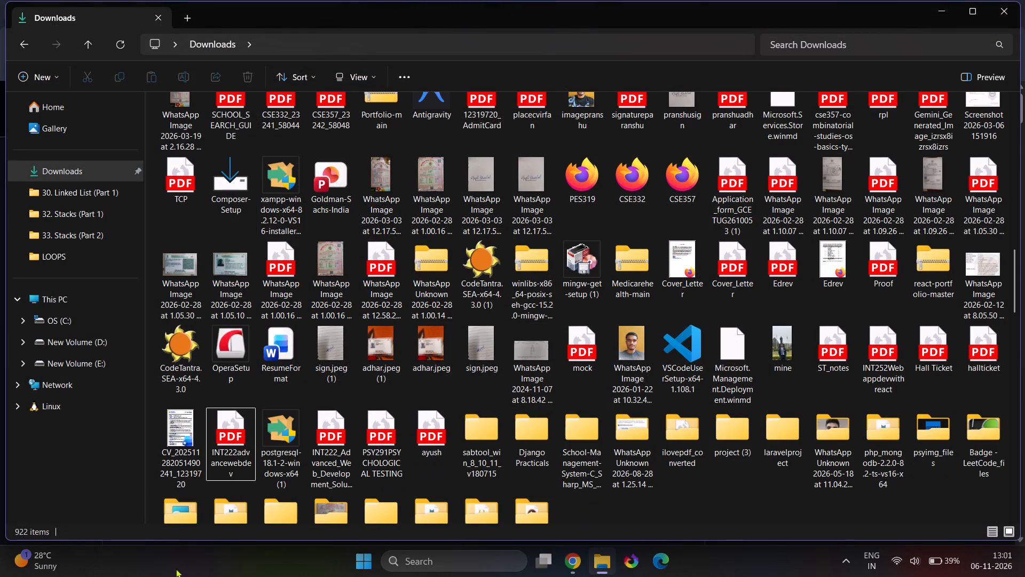
Check the AyushCV Word document in the "A long time ago" group and delete it from Downloads.
{"action": "left_click", "coordinate": [261, 489]}
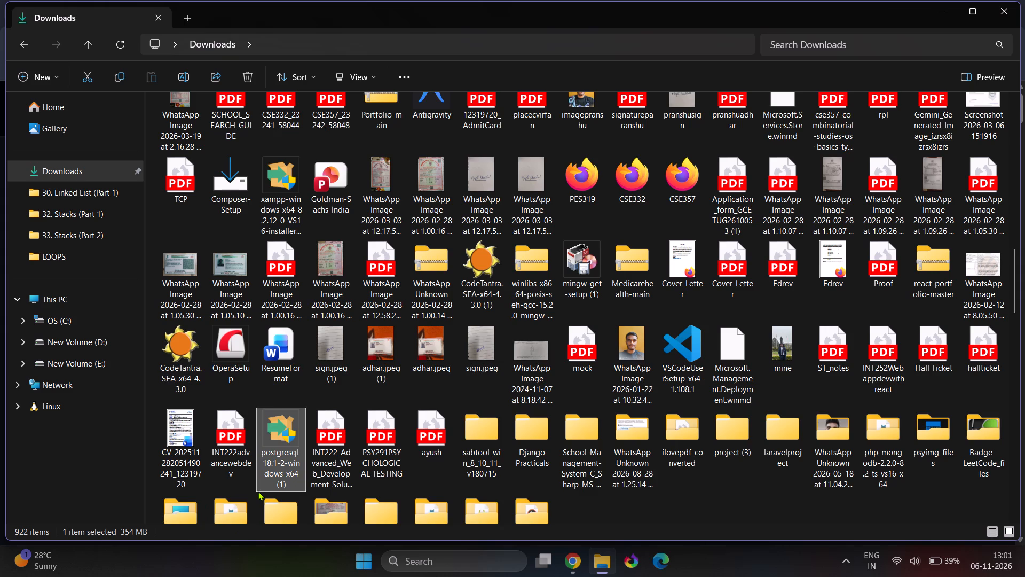
{"action": "scroll", "coordinate": [258, 491], "scroll_direction": "down", "scroll_amount": 1}
{"action": "scroll", "coordinate": [317, 452], "scroll_direction": "down", "scroll_amount": 2}
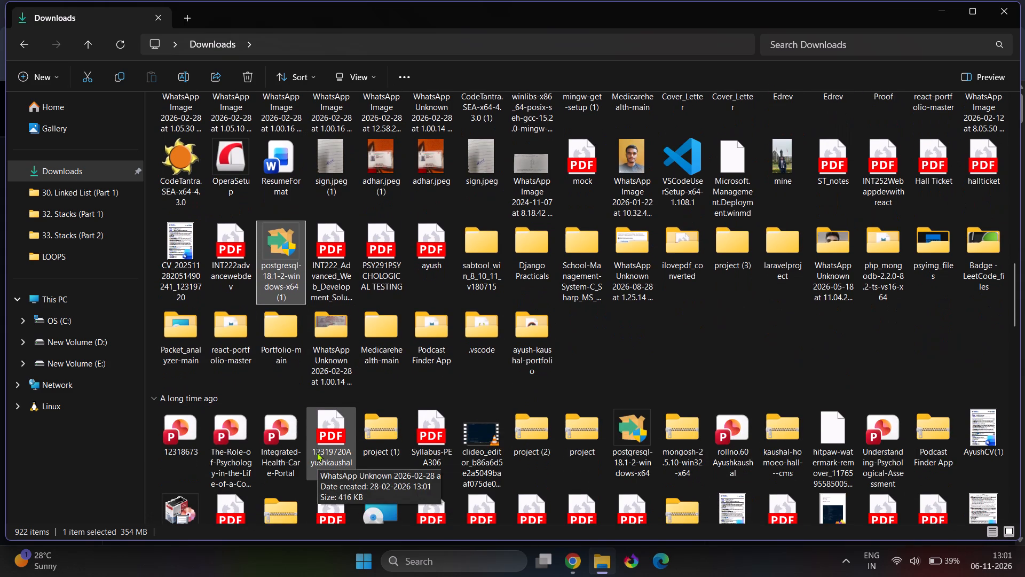
{"action": "scroll", "coordinate": [317, 452], "scroll_direction": "down", "scroll_amount": 1}
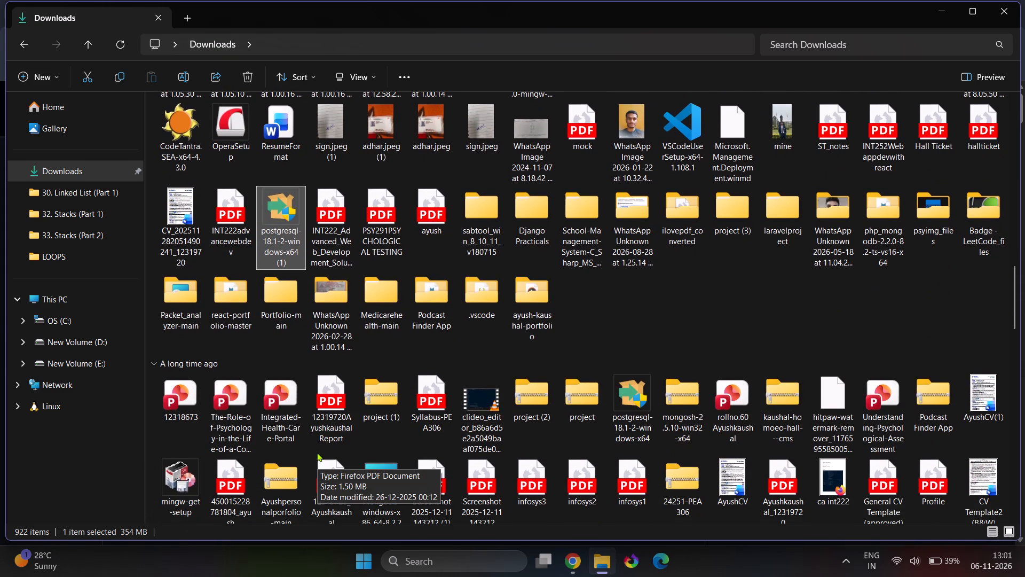
{"action": "scroll", "coordinate": [317, 452], "scroll_direction": "down", "scroll_amount": 1}
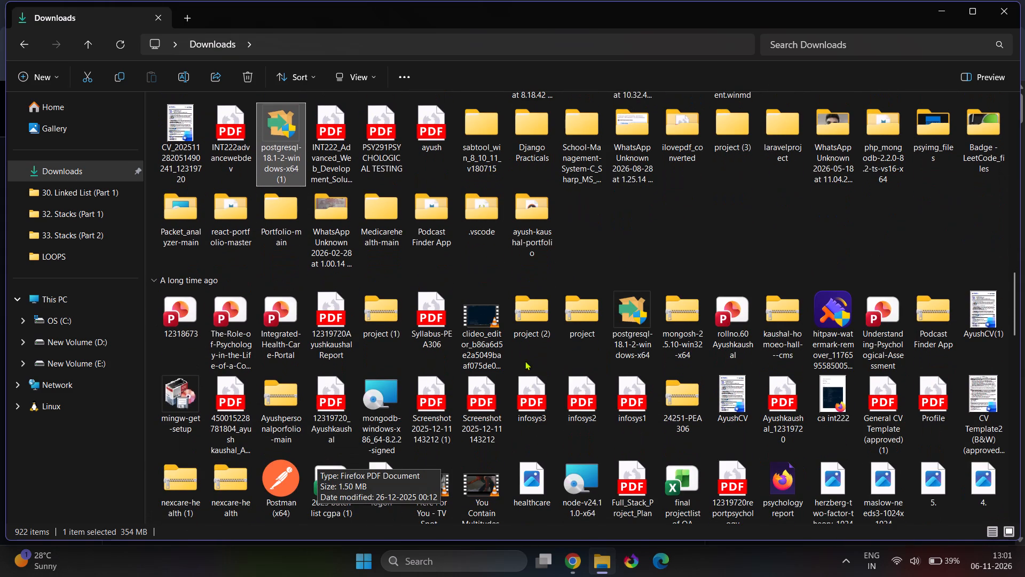
{"action": "left_click", "coordinate": [720, 401]}
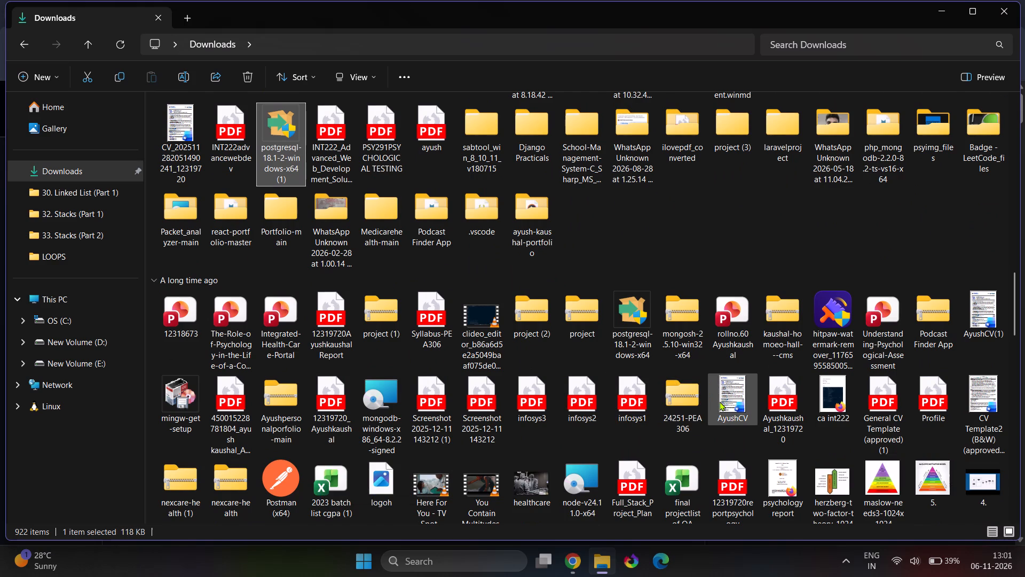
{"action": "double_click", "coordinate": [720, 401]}
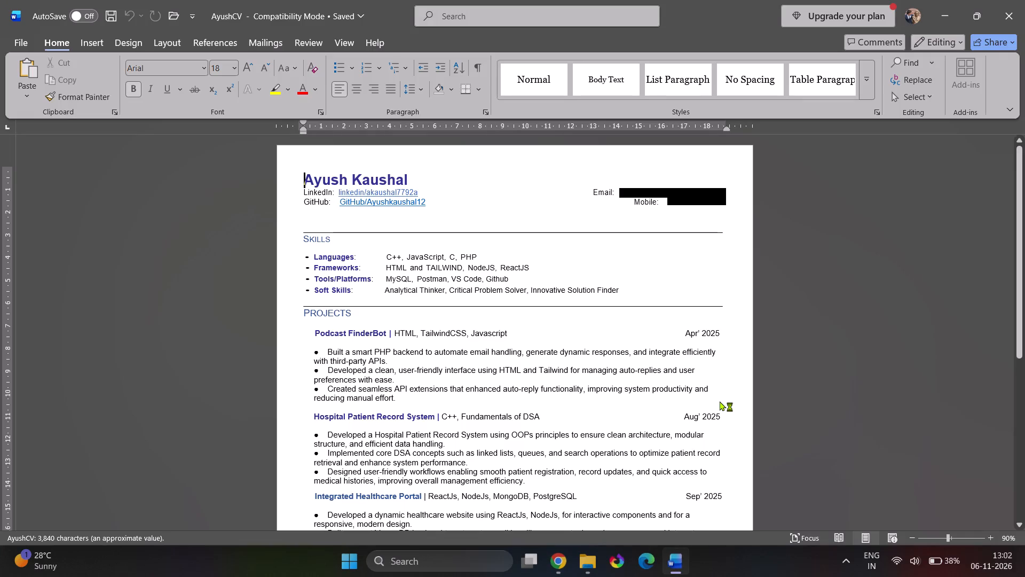
{"action": "left_click", "coordinate": [1024, 0]}
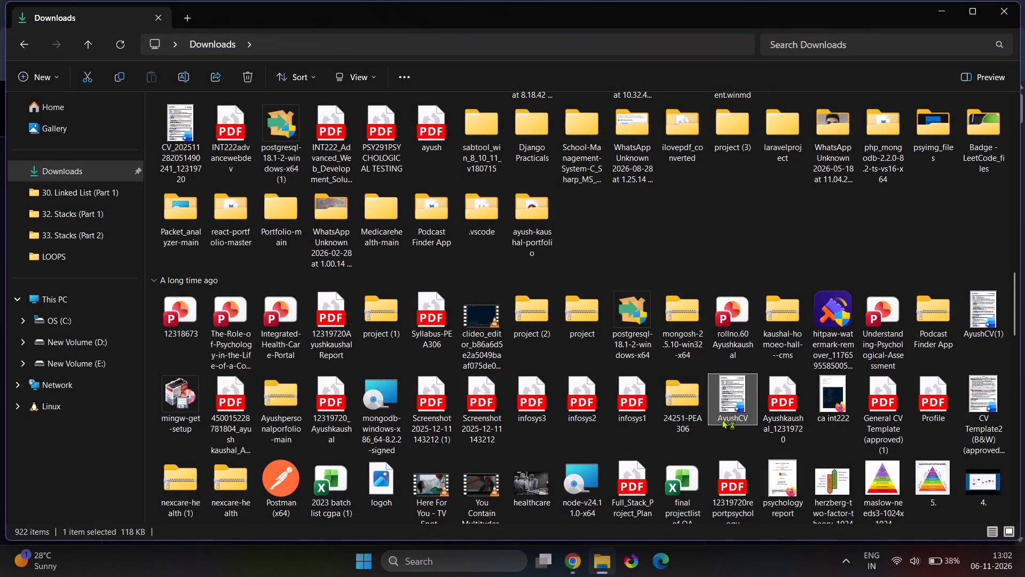
{"action": "left_click", "coordinate": [722, 419]}
{"action": "key", "text": "Delete"}
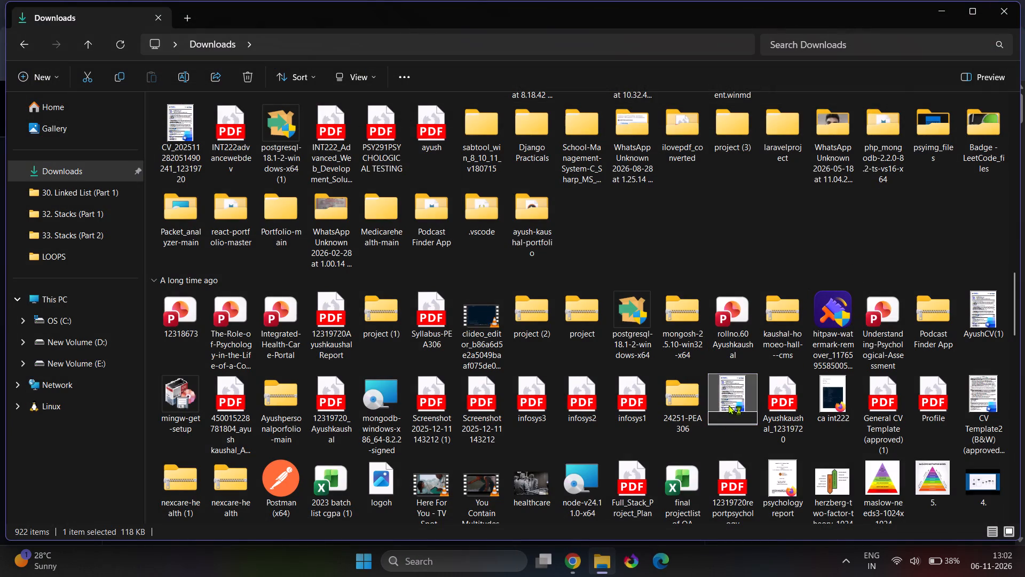
{"action": "double_click", "coordinate": [736, 397]}
{"action": "key", "text": "Delete"}
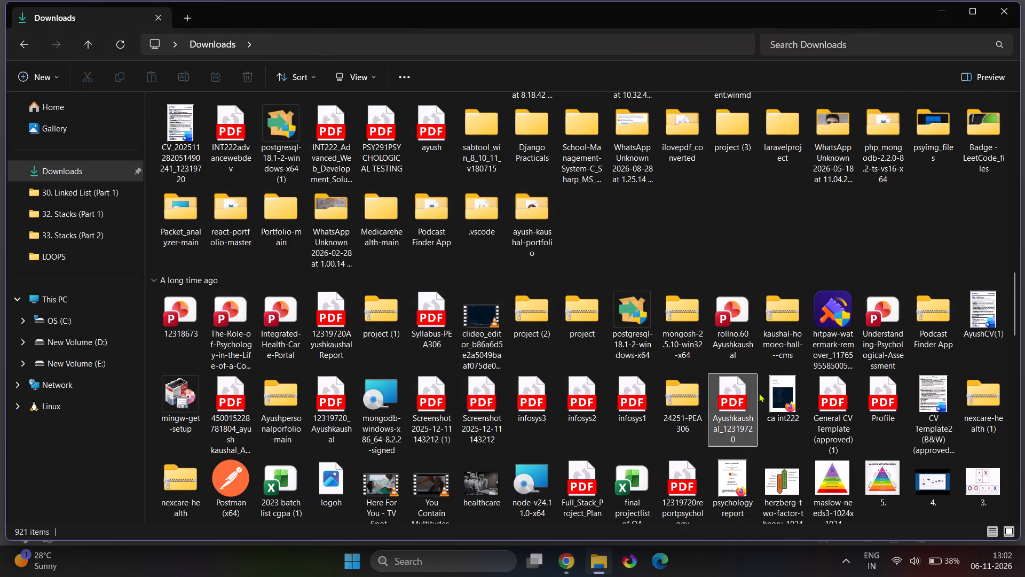
Delete the AyushCV(1) Word document beside the Podcast Finder App archive in the "A long time ago" group.
{"action": "left_click", "coordinate": [977, 343]}
{"action": "left_click", "coordinate": [976, 328]}
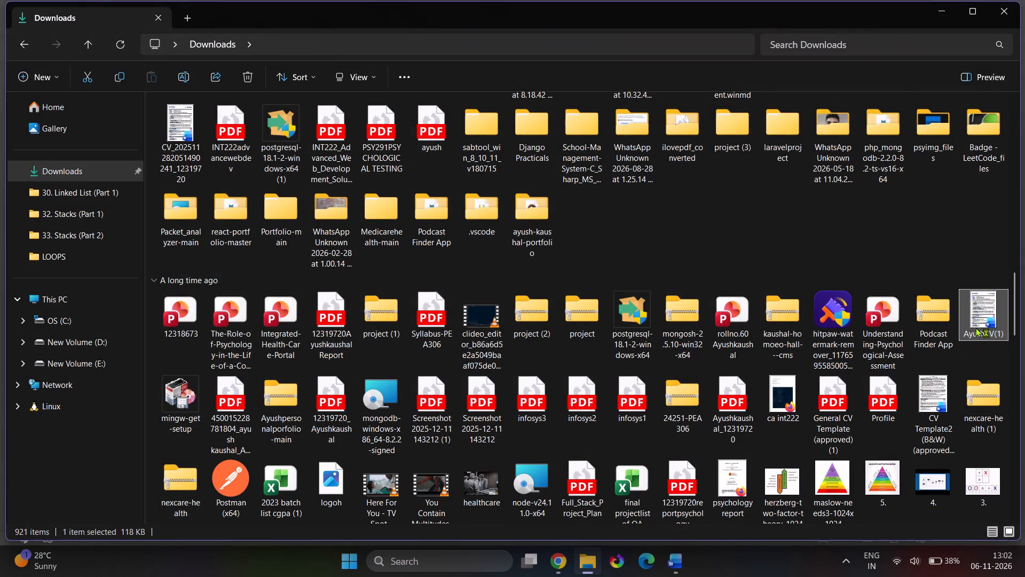
{"action": "key", "text": "Delete"}
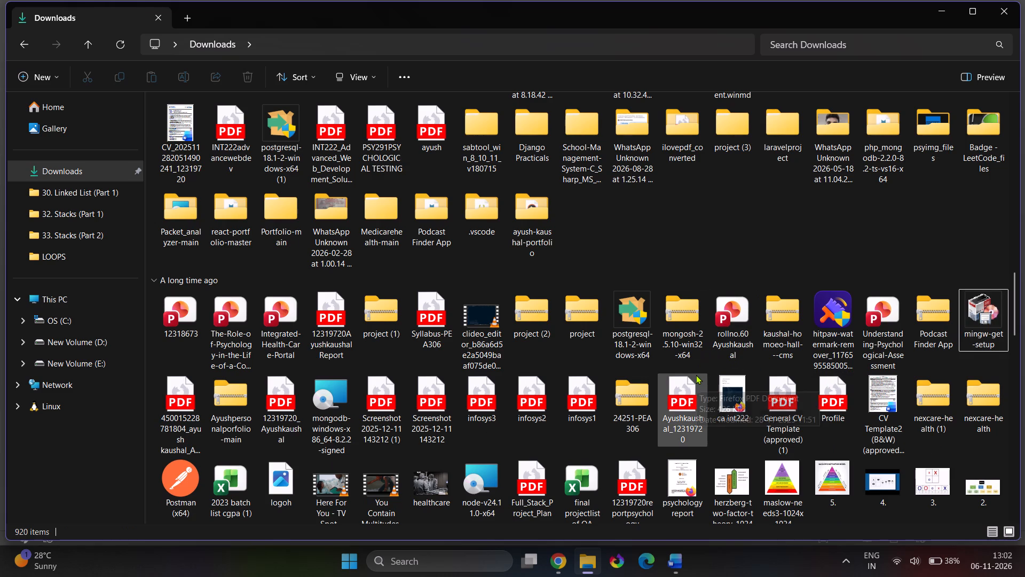
Delete the healthcare image and the "Here For You" and "You Contain Multitudes" videos together from Downloads.
{"action": "scroll", "coordinate": [696, 375], "scroll_direction": "down", "scroll_amount": 1}
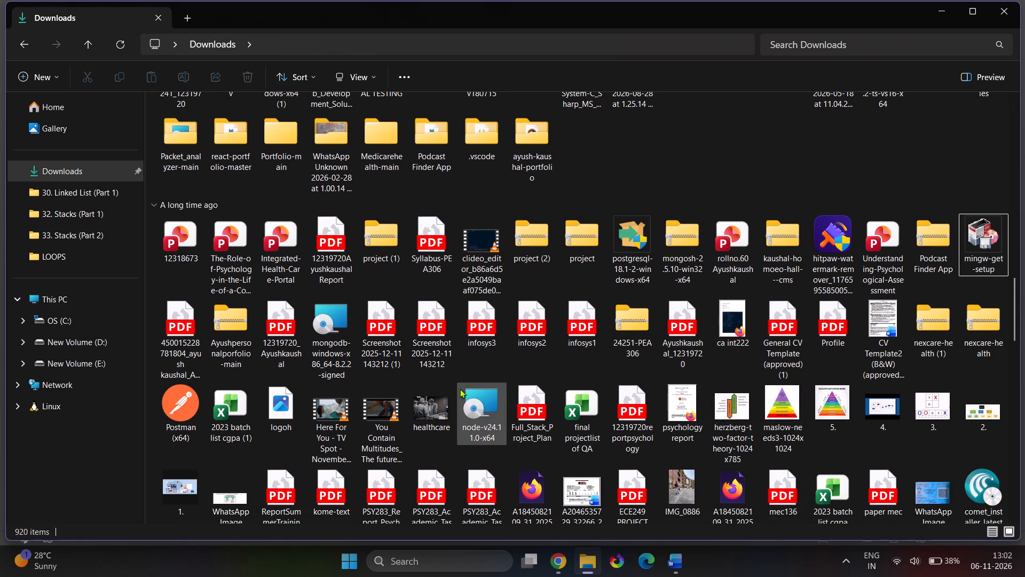
{"action": "left_click", "coordinate": [430, 410]}
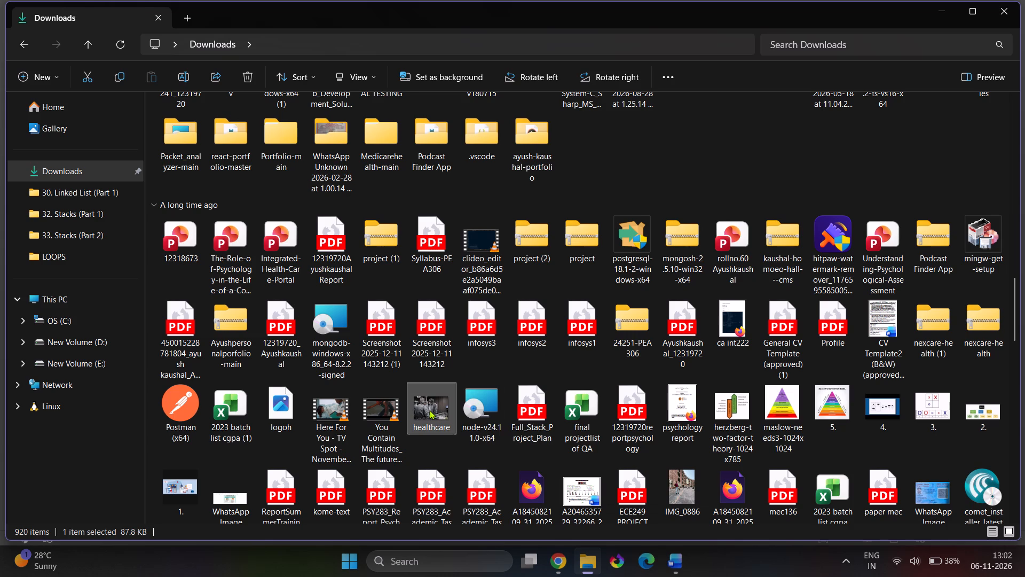
{"action": "left_click", "coordinate": [382, 414], "text": "shift"}
{"action": "left_click", "coordinate": [338, 411], "text": "shift"}
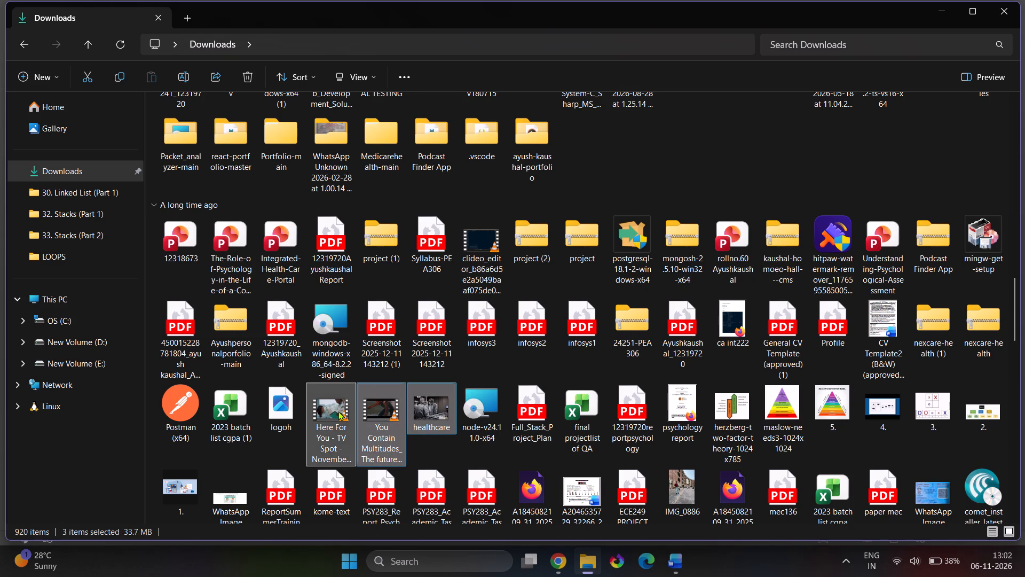
{"action": "key", "text": "Delete"}
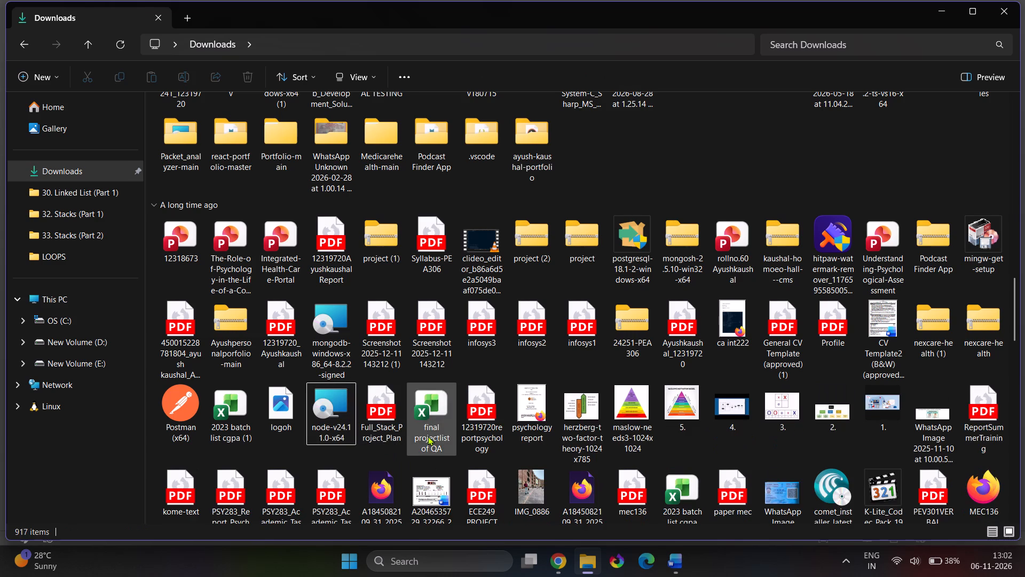
Delete the comet_installer_latest installer from Downloads.
{"action": "scroll", "coordinate": [428, 436], "scroll_direction": "down", "scroll_amount": 1}
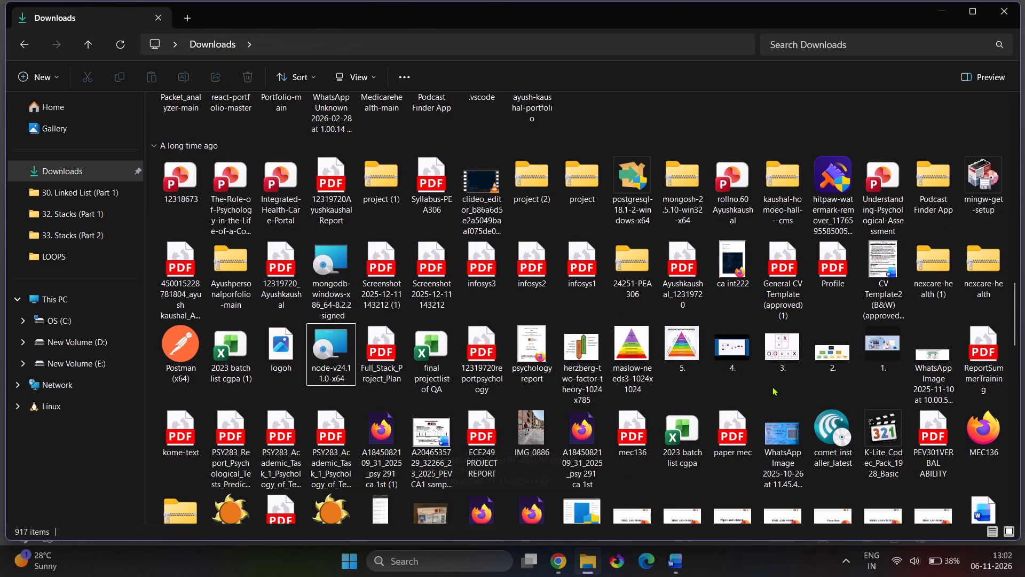
{"action": "scroll", "coordinate": [772, 386], "scroll_direction": "down", "scroll_amount": 1}
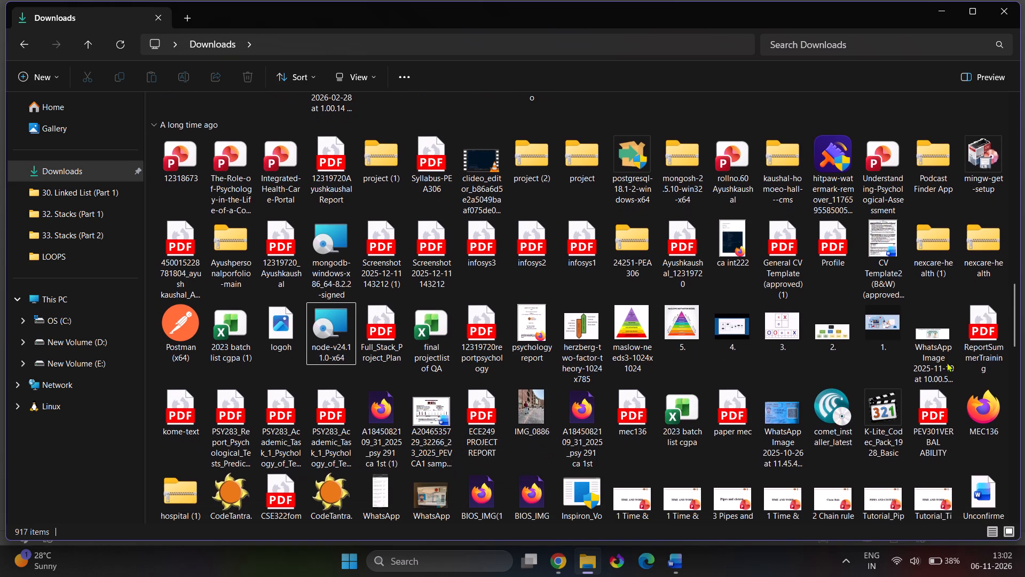
{"action": "left_click", "coordinate": [835, 418]}
{"action": "key", "text": "Insert"}
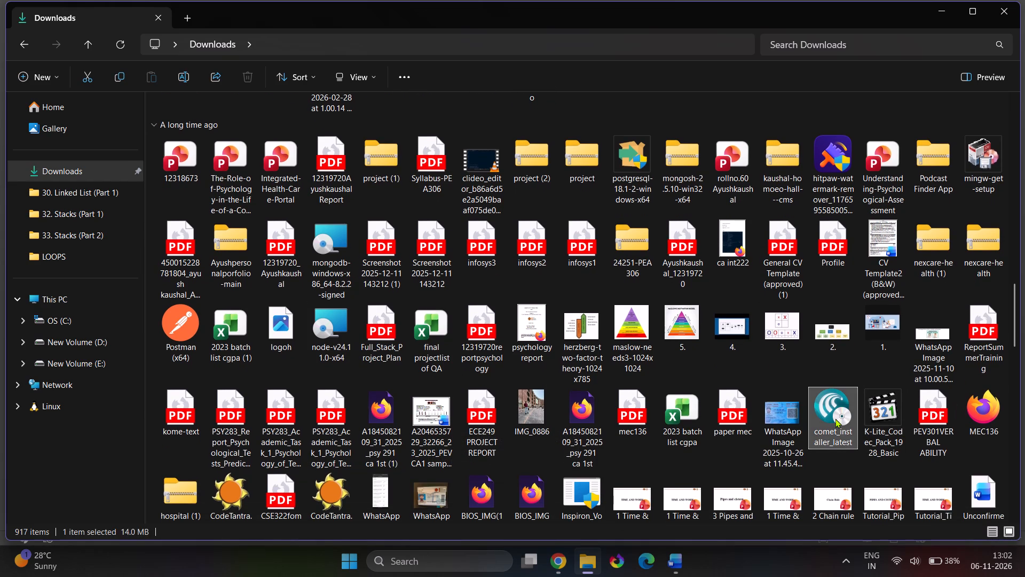
{"action": "key", "text": "Insert"}
{"action": "key", "text": "Delete"}
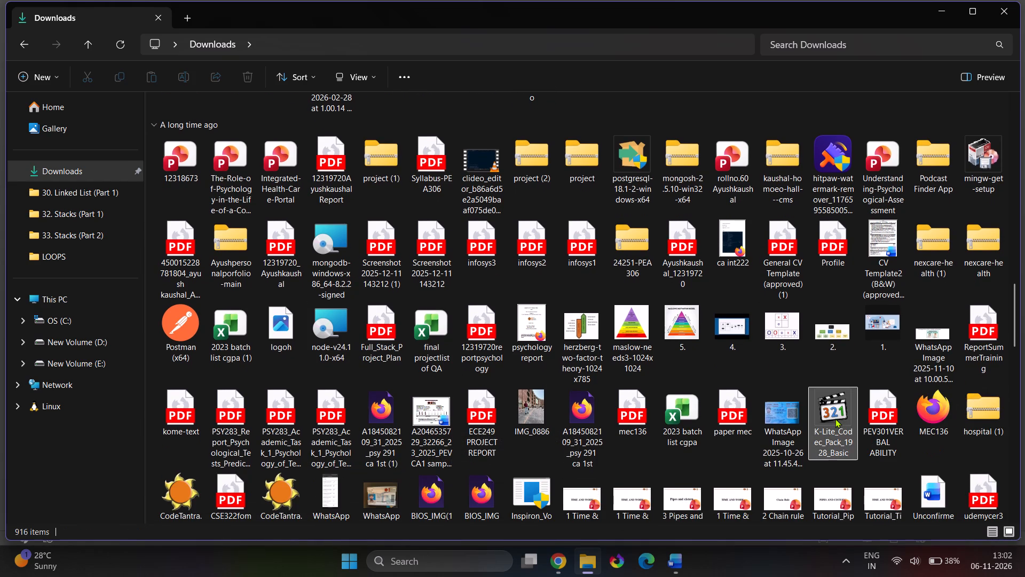
Delete the two Ayush_CV files, the two Ayush_CV (2) files and Ayush_CV (2) (1) together from Downloads.
{"action": "scroll", "coordinate": [727, 404], "scroll_direction": "down", "scroll_amount": 1}
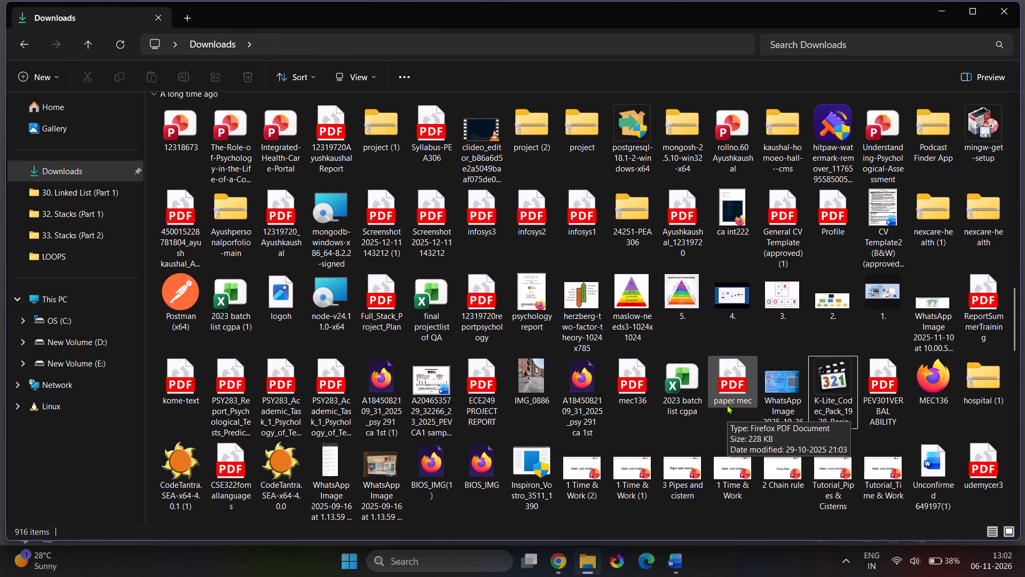
{"action": "scroll", "coordinate": [727, 404], "scroll_direction": "down", "scroll_amount": 1}
{"action": "scroll", "coordinate": [544, 395], "scroll_direction": "down", "scroll_amount": 1}
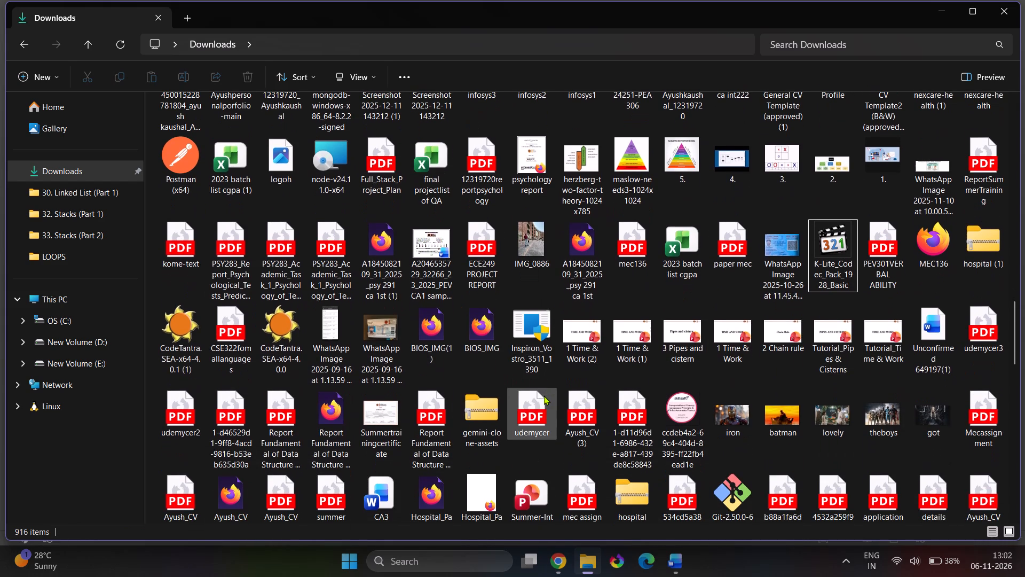
{"action": "scroll", "coordinate": [544, 395], "scroll_direction": "down", "scroll_amount": 2}
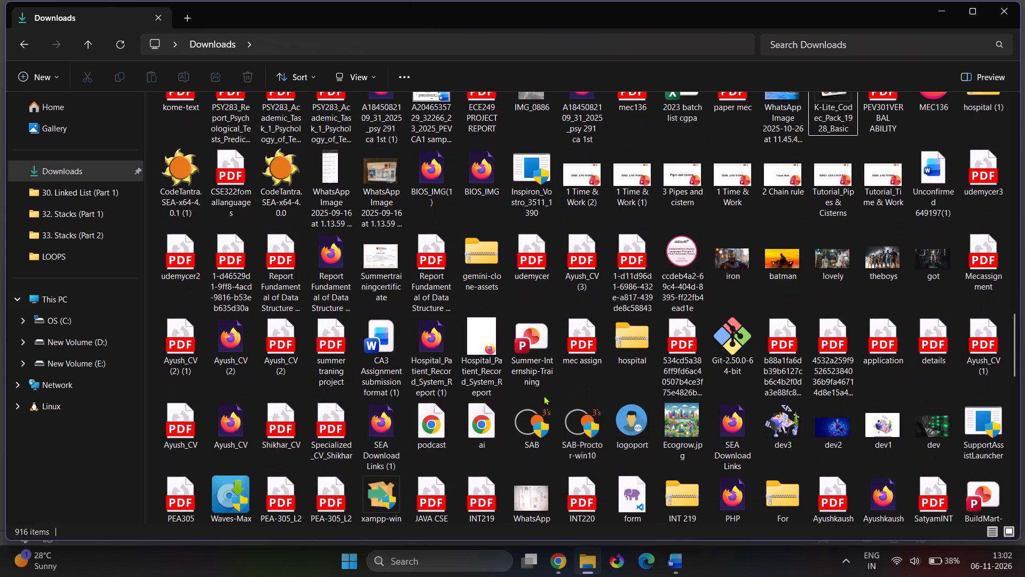
{"action": "scroll", "coordinate": [544, 395], "scroll_direction": "down", "scroll_amount": 2}
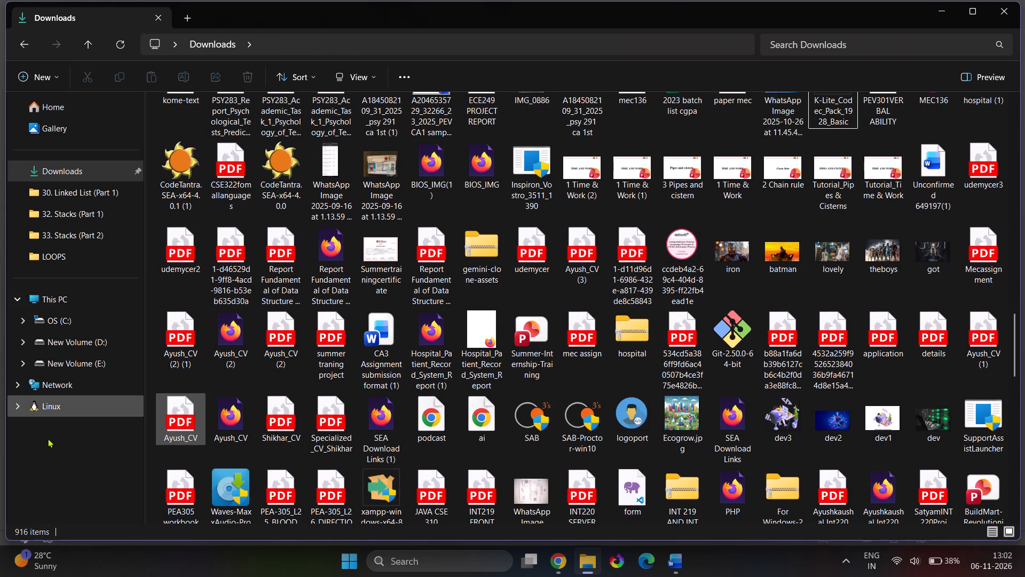
{"action": "left_click", "coordinate": [172, 415], "text": "ctrl"}
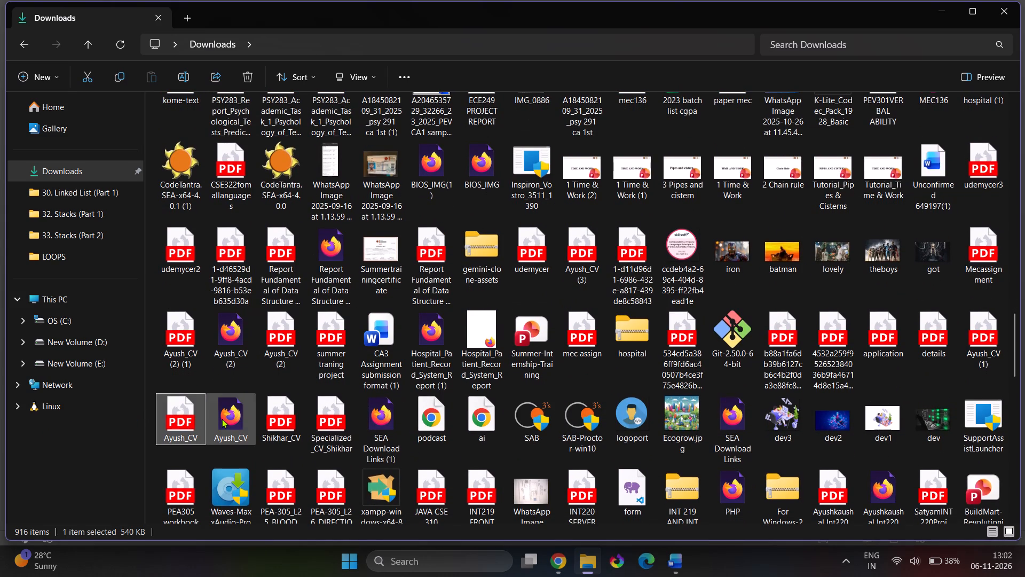
{"action": "left_click", "coordinate": [222, 418], "text": "ctrl"}
{"action": "left_click", "coordinate": [223, 349], "text": "ctrl"}
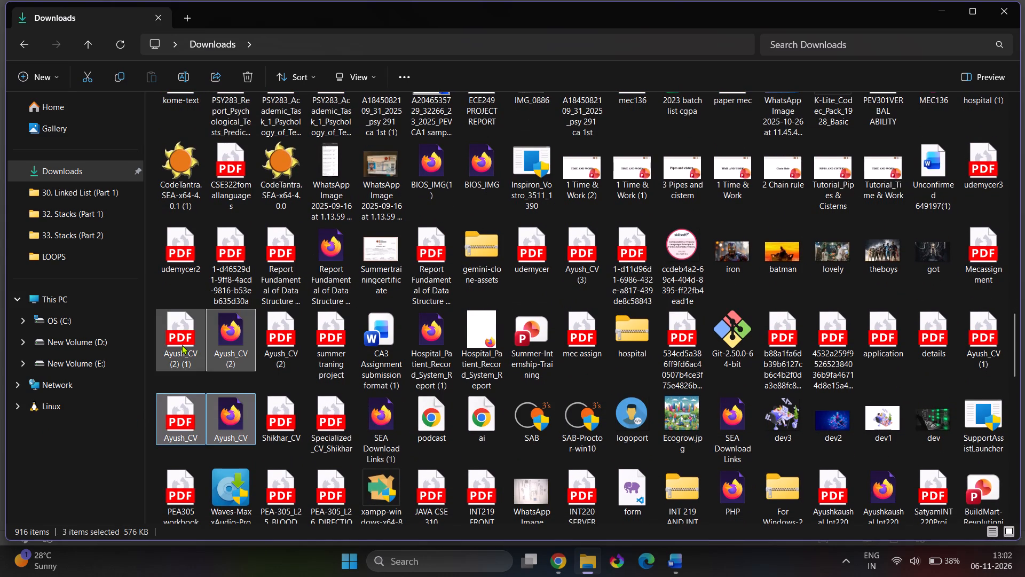
{"action": "left_click", "coordinate": [182, 345], "text": "ctrl"}
{"action": "left_click", "coordinate": [299, 329], "text": "ctrl"}
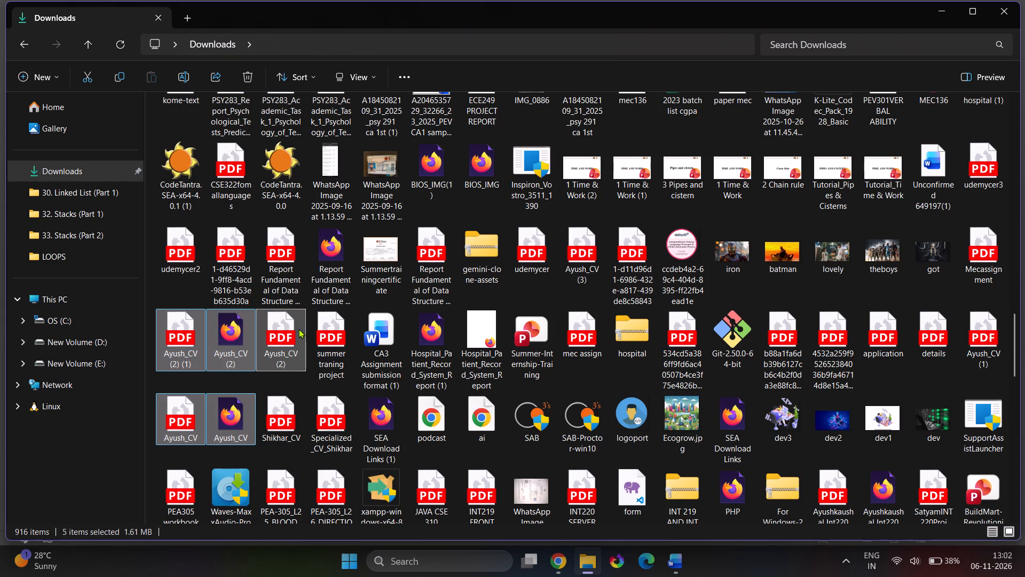
{"action": "key", "text": "Delete"}
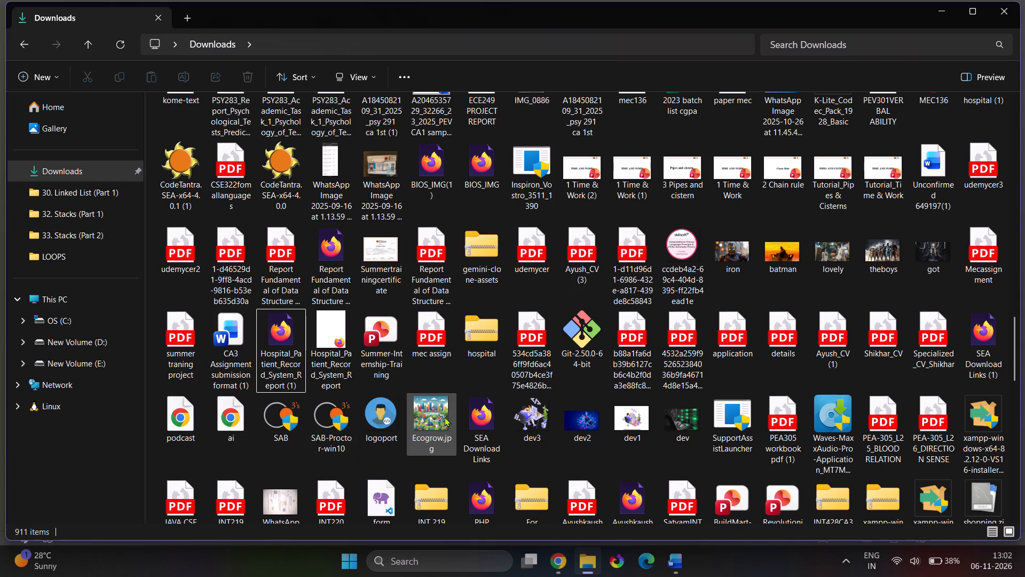
Open the Shikhar_CV PDF from Downloads, review its content from skills to education, close it and return to the folder.
{"action": "scroll", "coordinate": [445, 417], "scroll_direction": "down", "scroll_amount": 1}
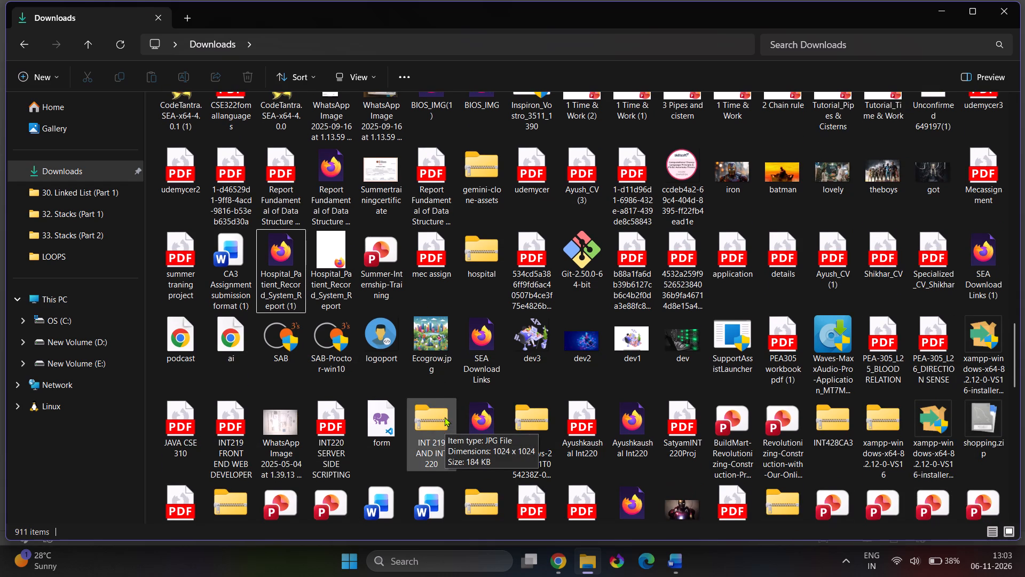
{"action": "scroll", "coordinate": [445, 417], "scroll_direction": "up", "scroll_amount": 2}
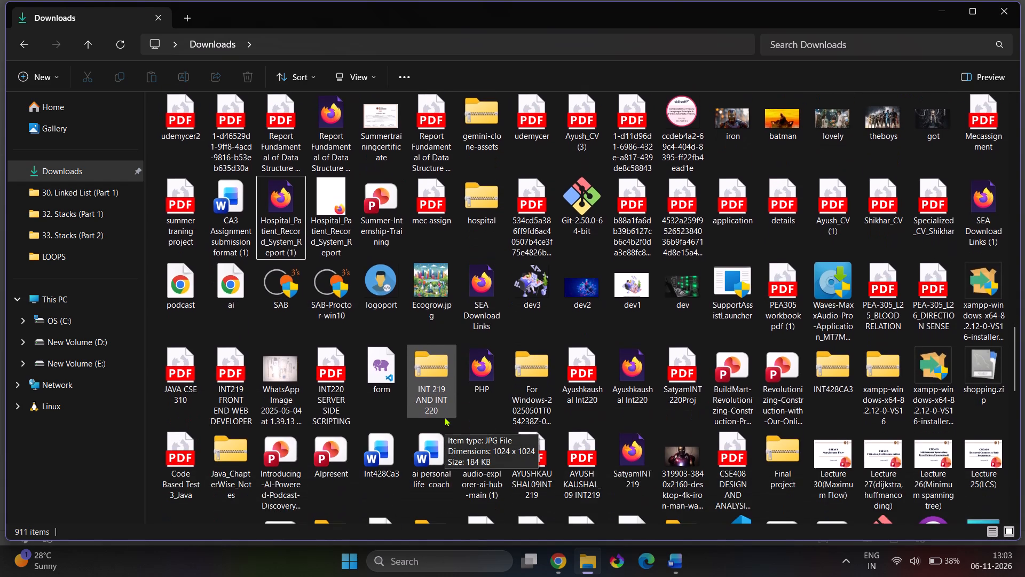
{"action": "scroll", "coordinate": [445, 417], "scroll_direction": "up", "scroll_amount": 1}
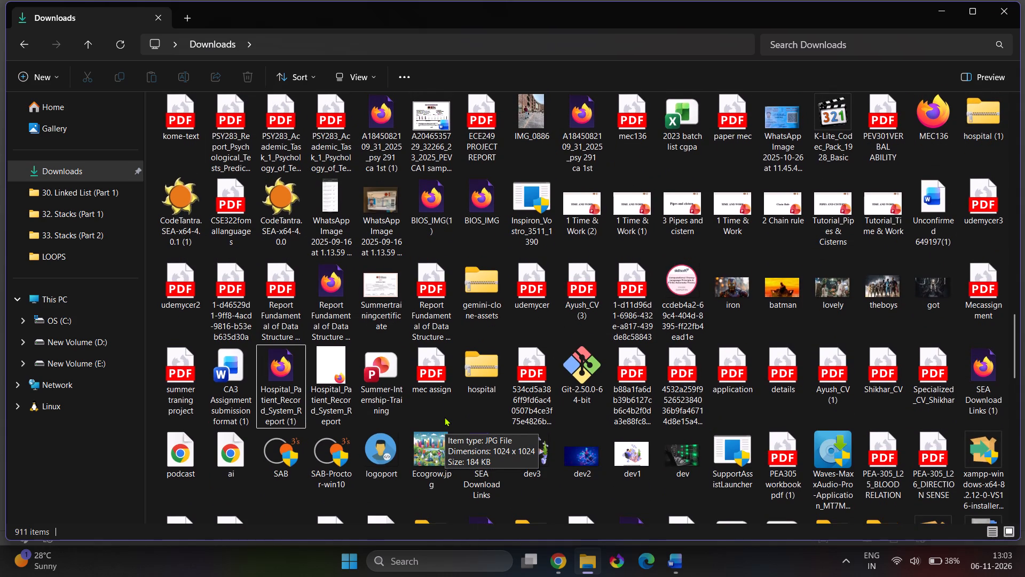
{"action": "double_click", "coordinate": [865, 353]}
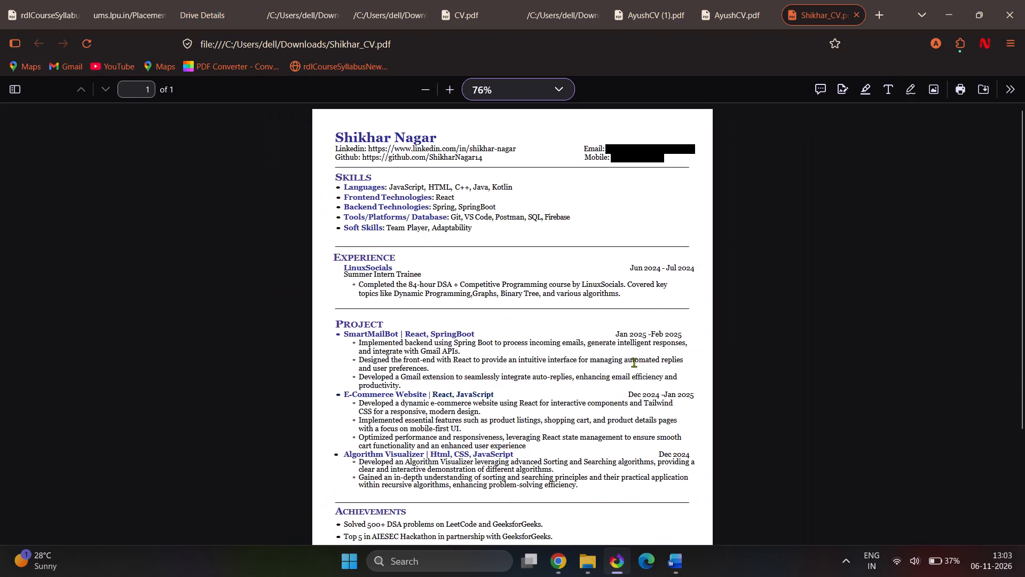
{"action": "scroll", "coordinate": [634, 362], "scroll_direction": "down", "scroll_amount": 1}
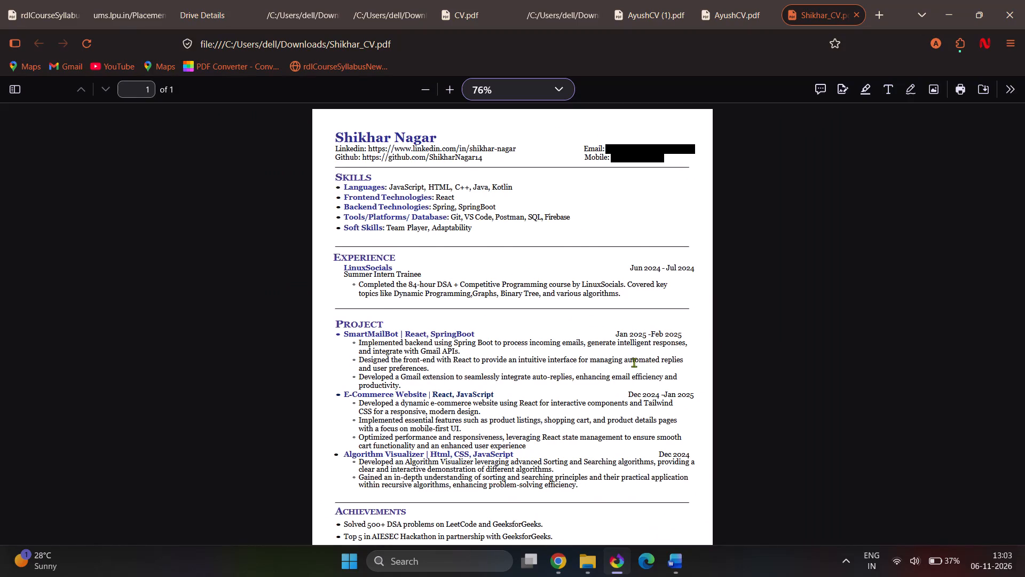
{"action": "scroll", "coordinate": [634, 362], "scroll_direction": "down", "scroll_amount": 3}
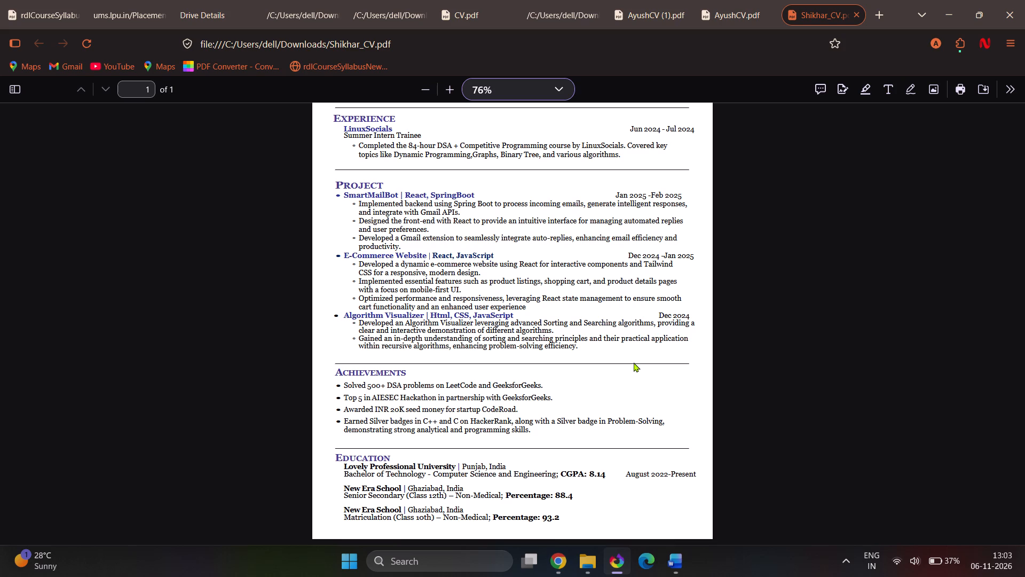
{"action": "scroll", "coordinate": [634, 362], "scroll_direction": "up", "scroll_amount": 2}
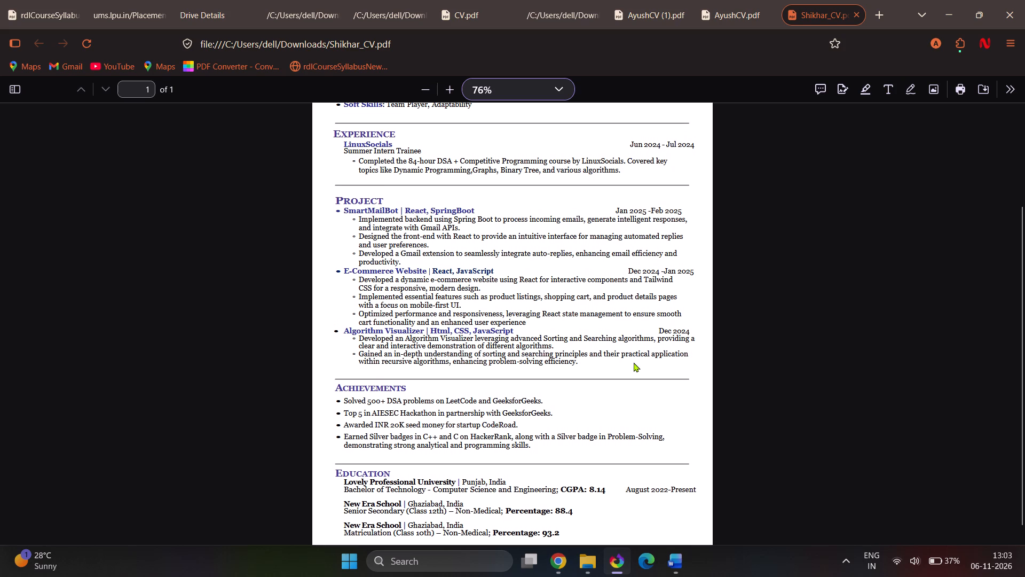
{"action": "scroll", "coordinate": [634, 362], "scroll_direction": "up", "scroll_amount": 3}
{"action": "left_click", "coordinate": [854, 18]}
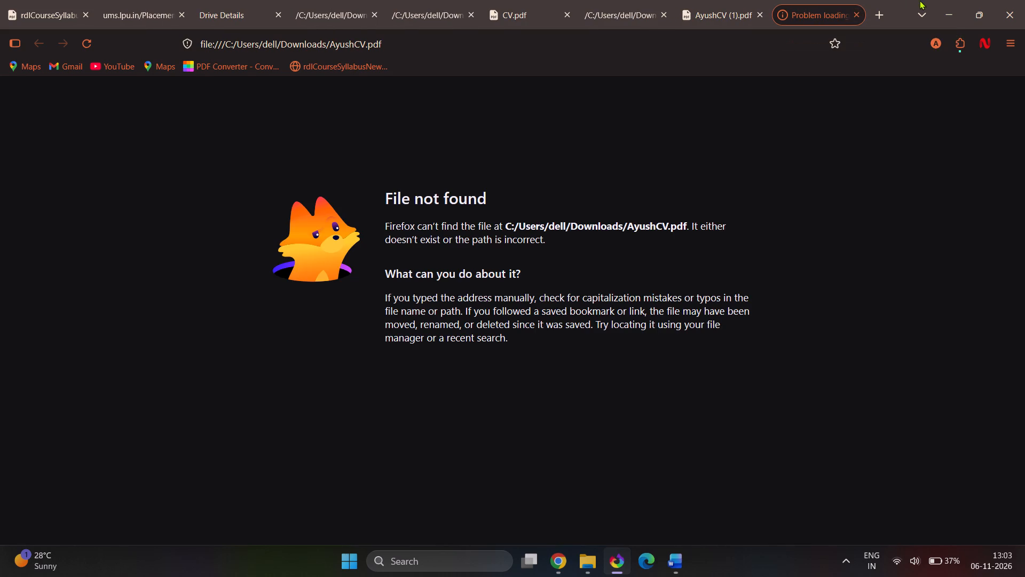
{"action": "left_click", "coordinate": [941, 0]}
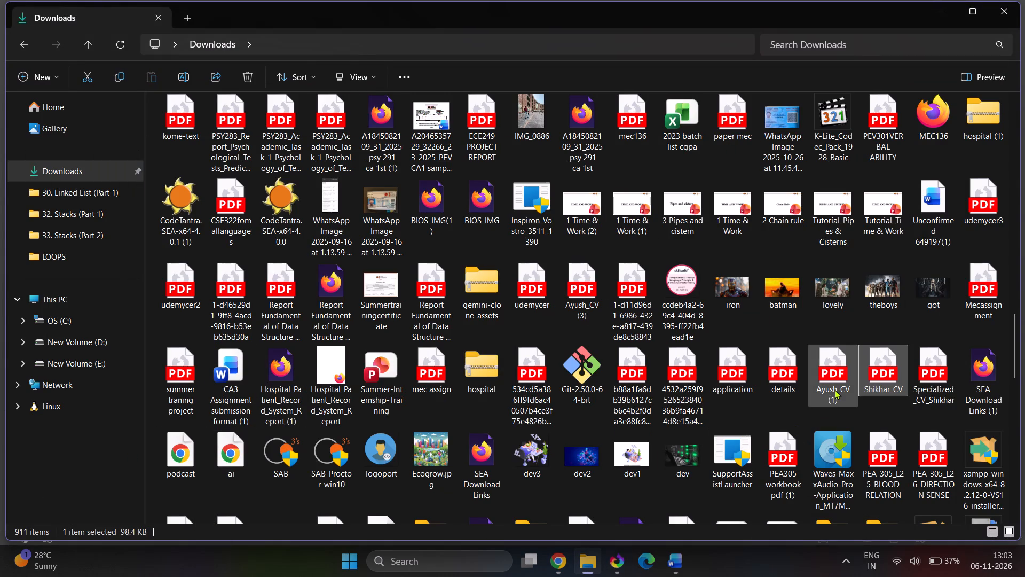
Open the Specialized_CV_Shikhar PDF, read its experience, projects, technical skills, accomplishments and education sections, and return to Downloads.
{"action": "double_click", "coordinate": [953, 362]}
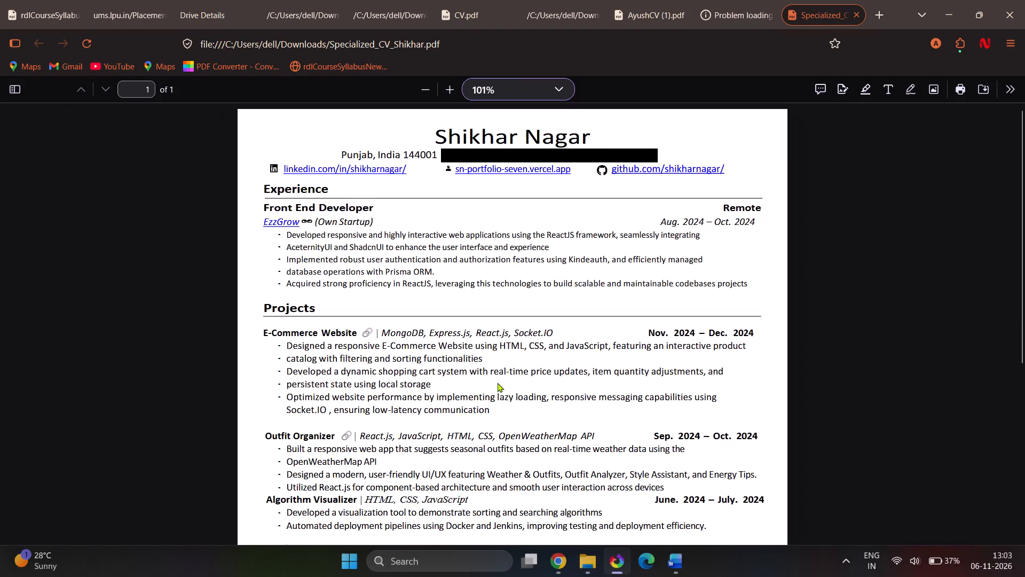
{"action": "scroll", "coordinate": [498, 383], "scroll_direction": "down", "scroll_amount": 5}
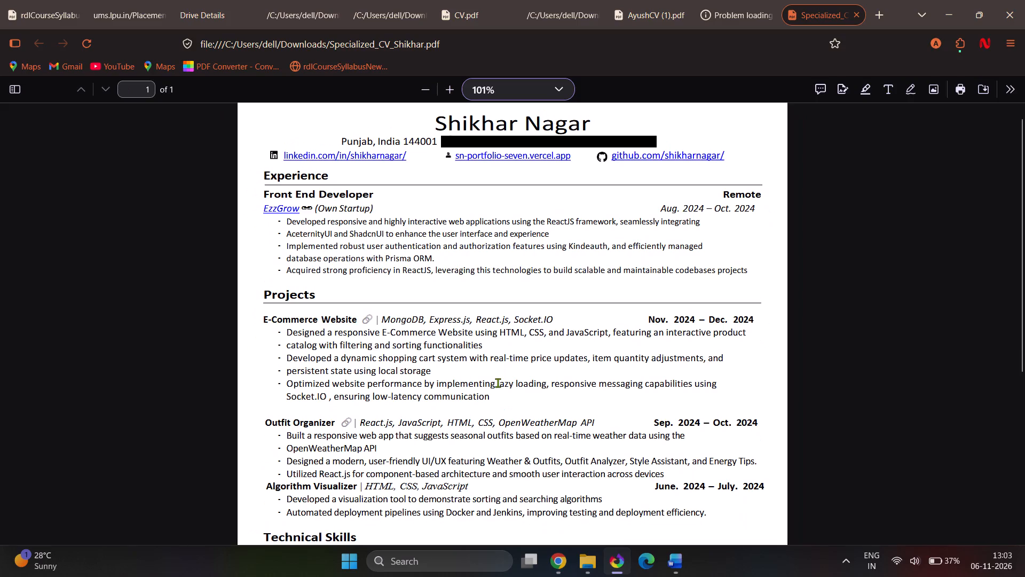
{"action": "scroll", "coordinate": [498, 383], "scroll_direction": "down", "scroll_amount": 3}
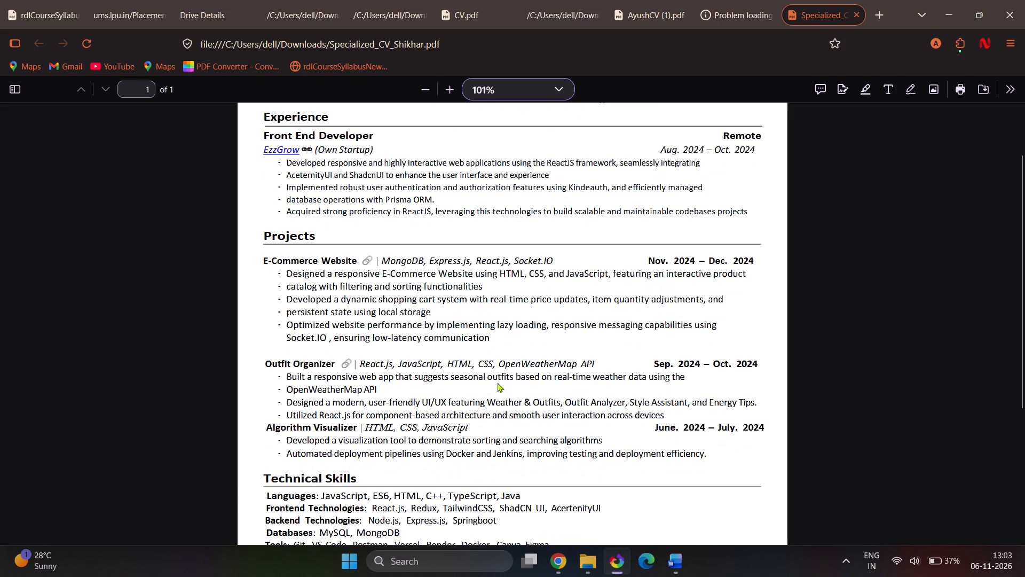
{"action": "scroll", "coordinate": [498, 383], "scroll_direction": "down", "scroll_amount": 1}
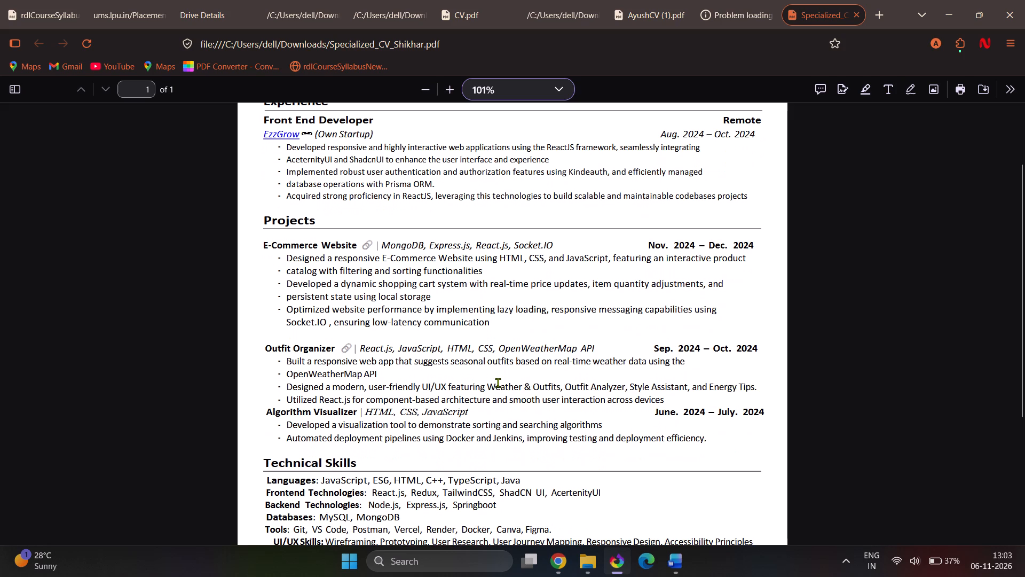
{"action": "scroll", "coordinate": [498, 383], "scroll_direction": "down", "scroll_amount": 1}
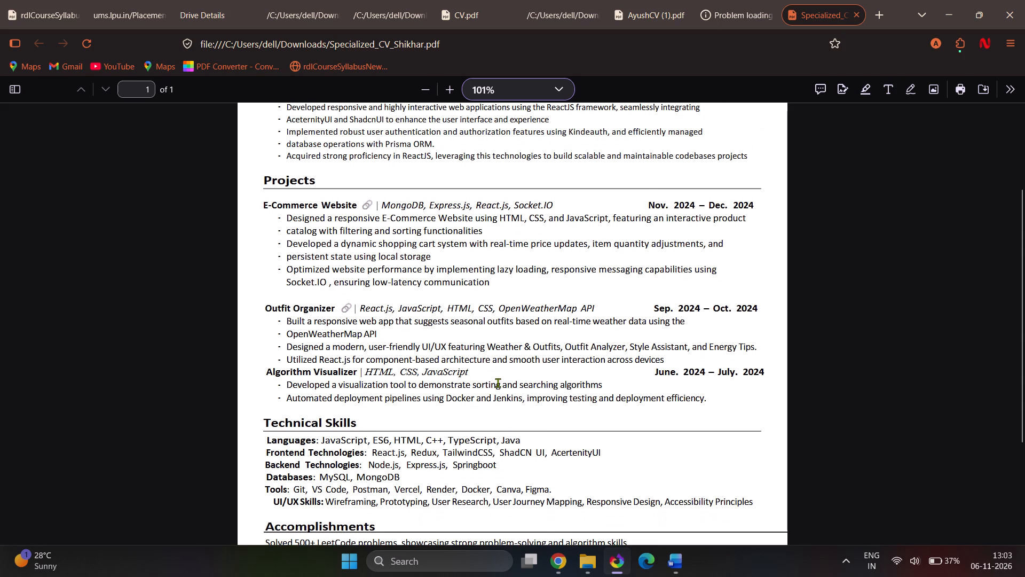
{"action": "scroll", "coordinate": [498, 383], "scroll_direction": "down", "scroll_amount": 1}
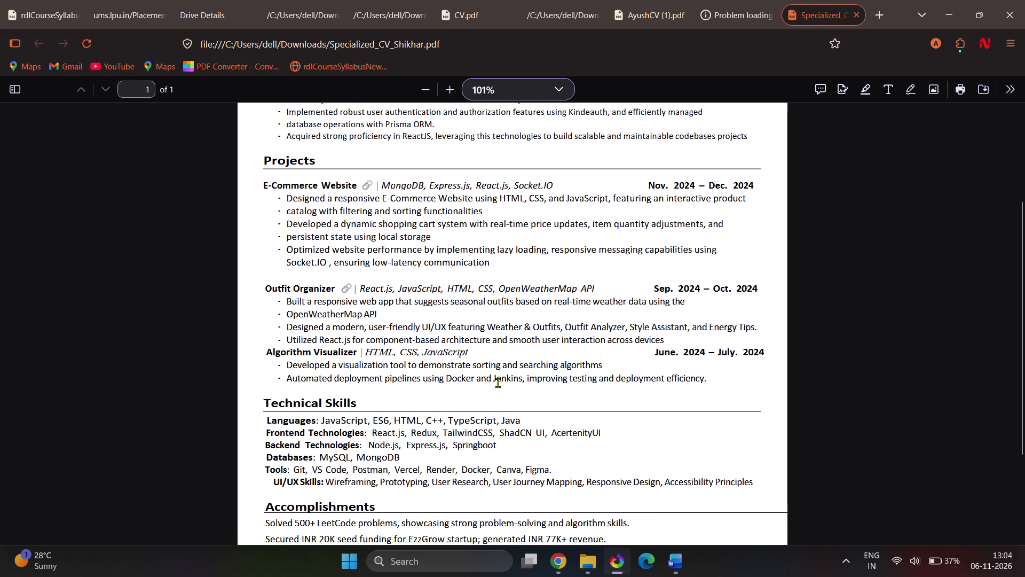
{"action": "scroll", "coordinate": [498, 383], "scroll_direction": "down", "scroll_amount": 3}
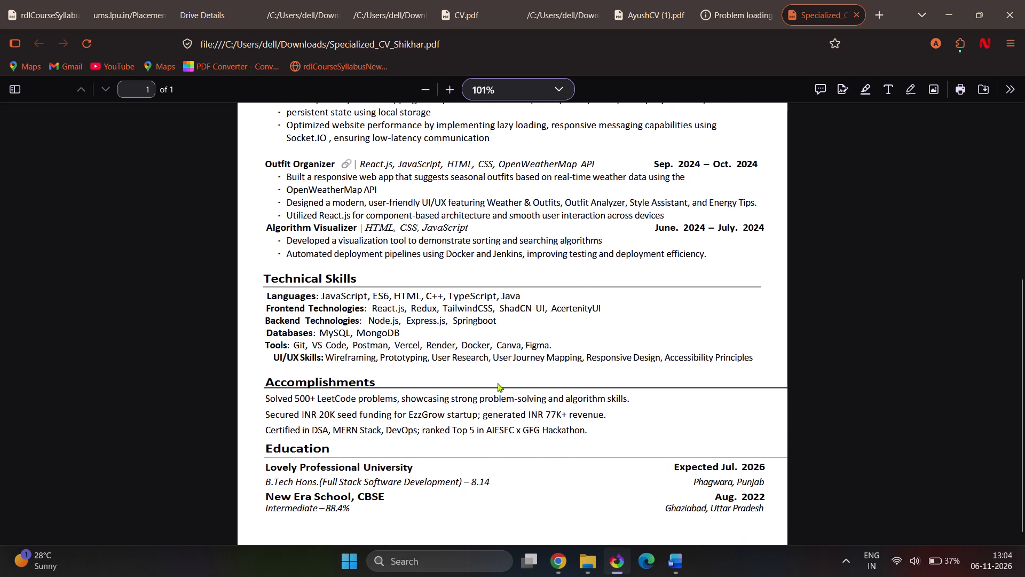
{"action": "scroll", "coordinate": [498, 383], "scroll_direction": "down", "scroll_amount": 2}
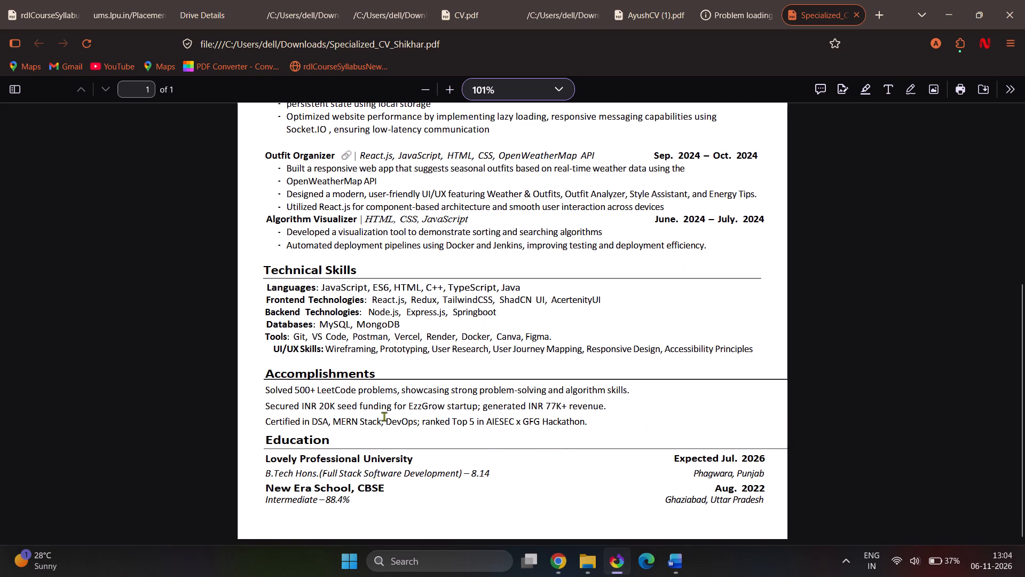
{"action": "scroll", "coordinate": [421, 442], "scroll_direction": "down", "scroll_amount": 1}
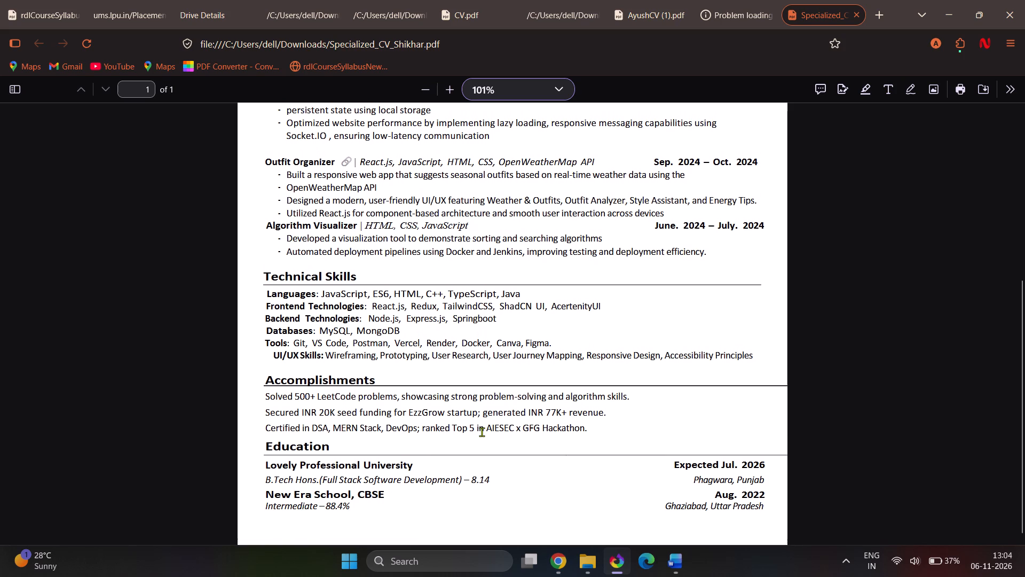
{"action": "scroll", "coordinate": [456, 412], "scroll_direction": "up", "scroll_amount": 1}
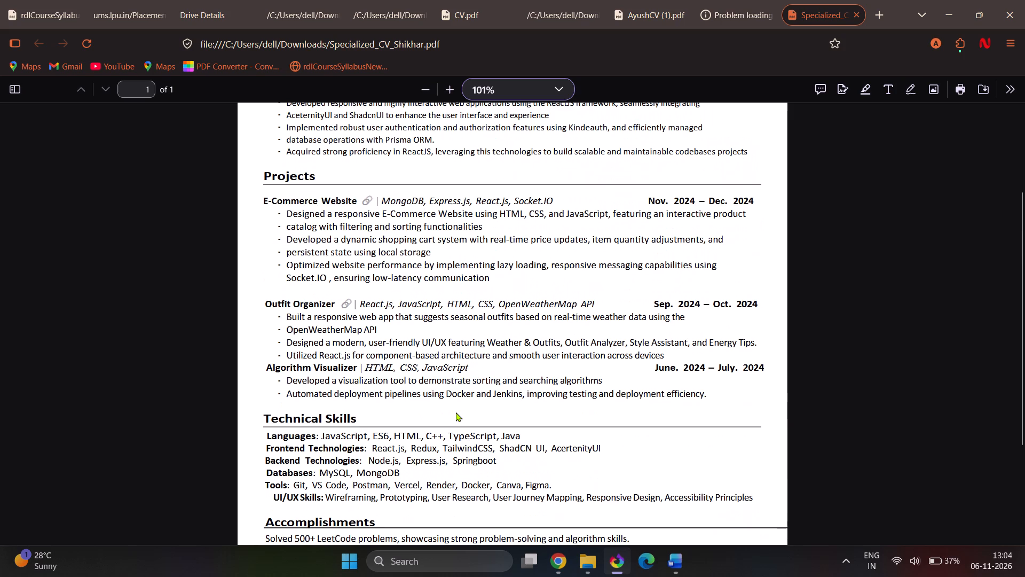
{"action": "scroll", "coordinate": [456, 412], "scroll_direction": "up", "scroll_amount": 1}
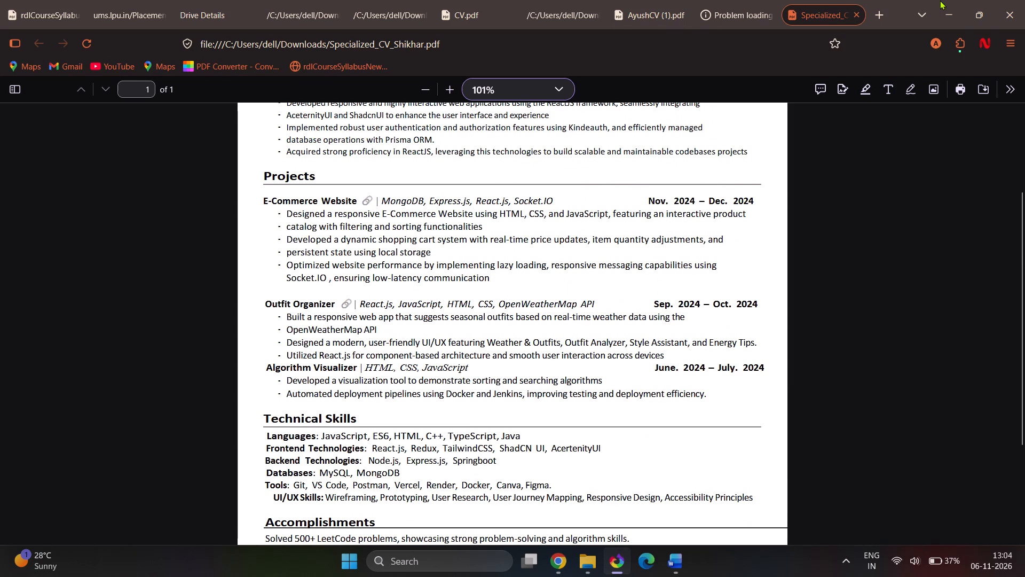
{"action": "left_click", "coordinate": [940, 0]}
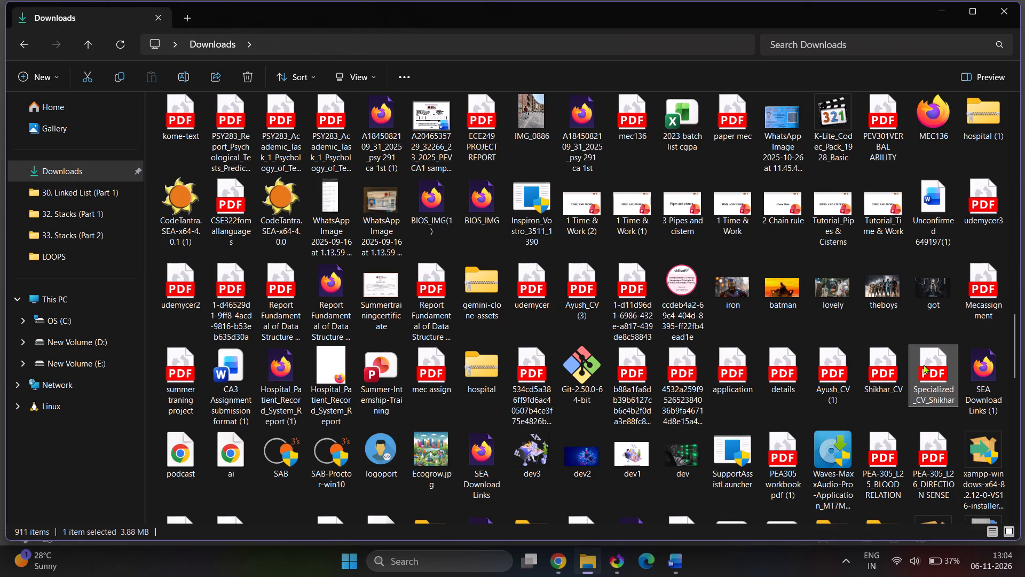
Delete the Specialized_CV_Shikhar PDF from Downloads.
{"action": "left_click", "coordinate": [924, 370]}
{"action": "key", "text": "Delete"}
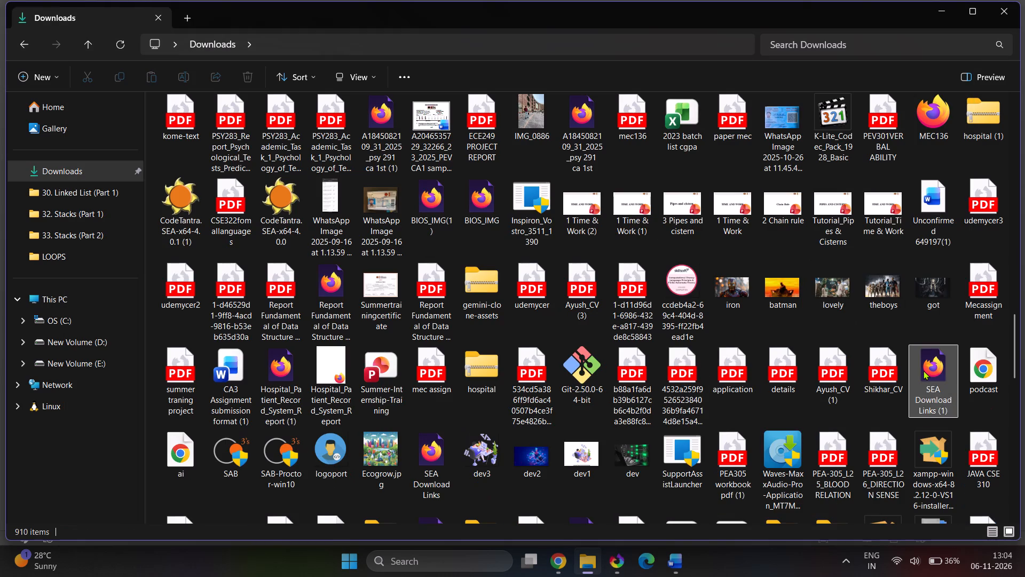
Delete the Shikhar_CV and Ayush_CV (1) PDF files together from Downloads.
{"action": "left_click", "coordinate": [899, 385]}
{"action": "left_click", "coordinate": [899, 385], "text": "ctrl"}
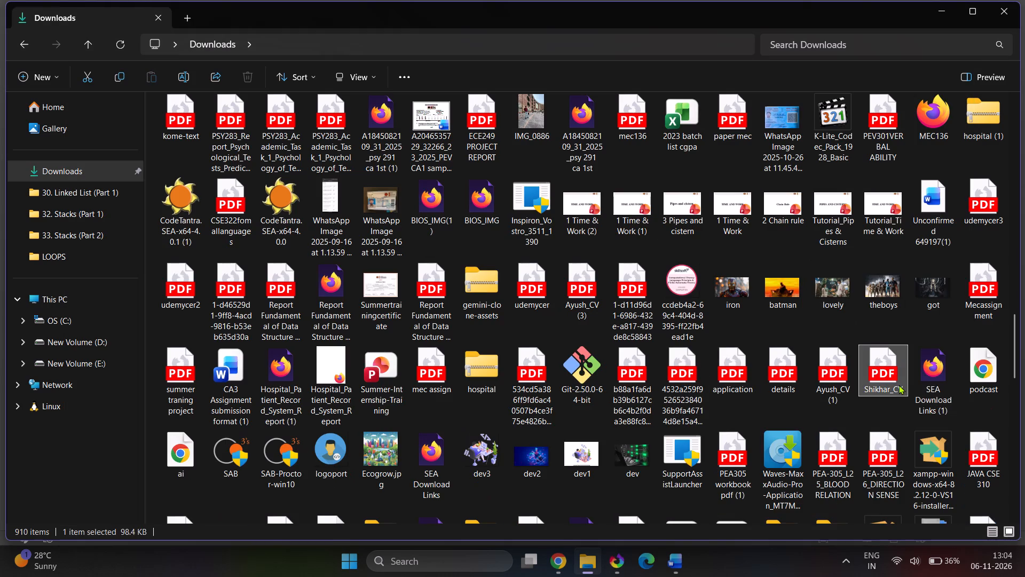
{"action": "left_click", "coordinate": [842, 374], "text": "ctrl"}
{"action": "left_click", "coordinate": [869, 369], "text": "ctrl"}
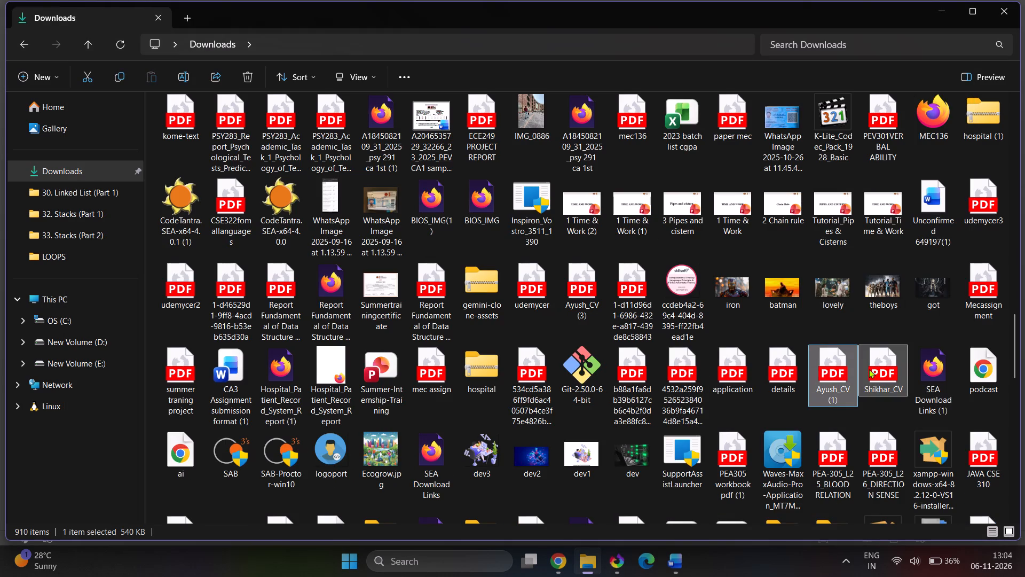
{"action": "key", "text": "Delete"}
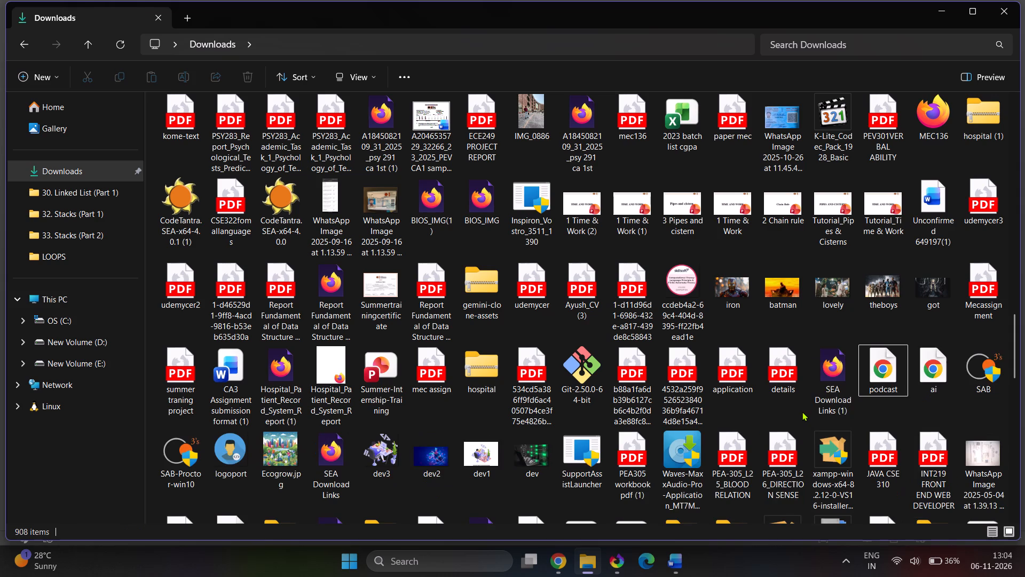
Delete the SAB-Proctor-win10 installer and the SEA Download Links file without a number suffix from Downloads.
{"action": "left_click", "coordinate": [176, 446]}
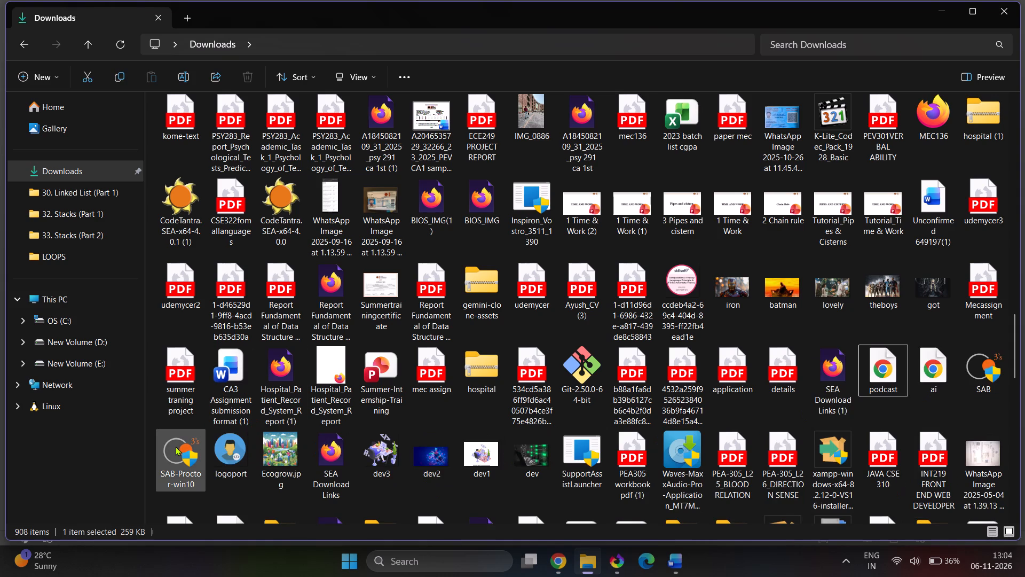
{"action": "key", "text": "Delete"}
{"action": "scroll", "coordinate": [324, 482], "scroll_direction": "down", "scroll_amount": 1}
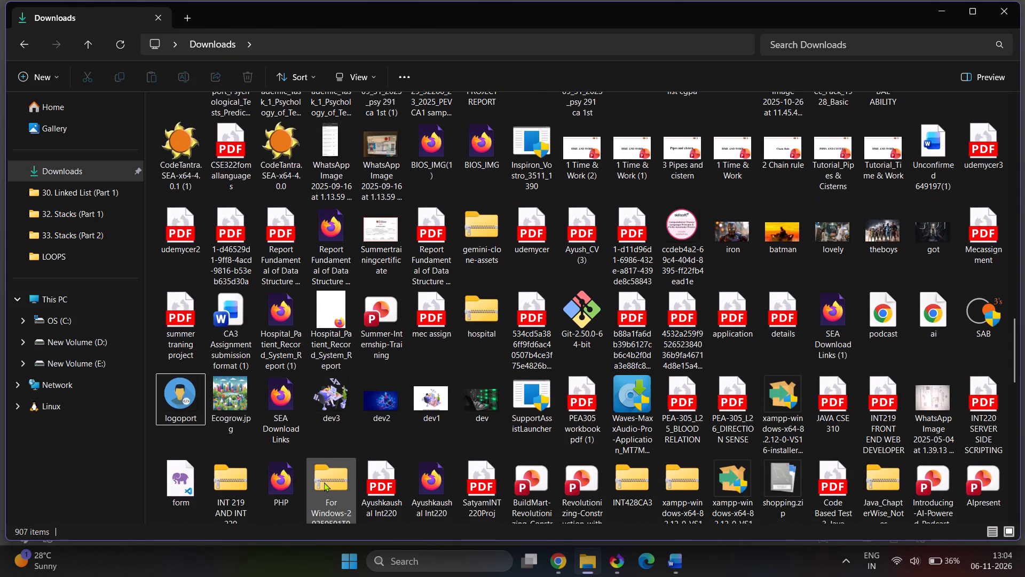
{"action": "left_click", "coordinate": [297, 423]}
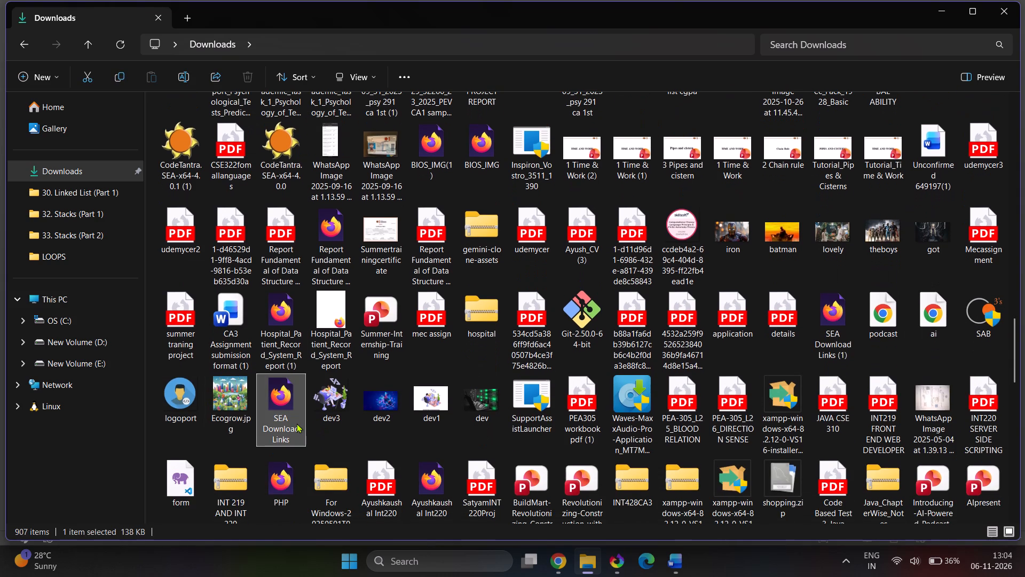
{"action": "key", "text": "Delete"}
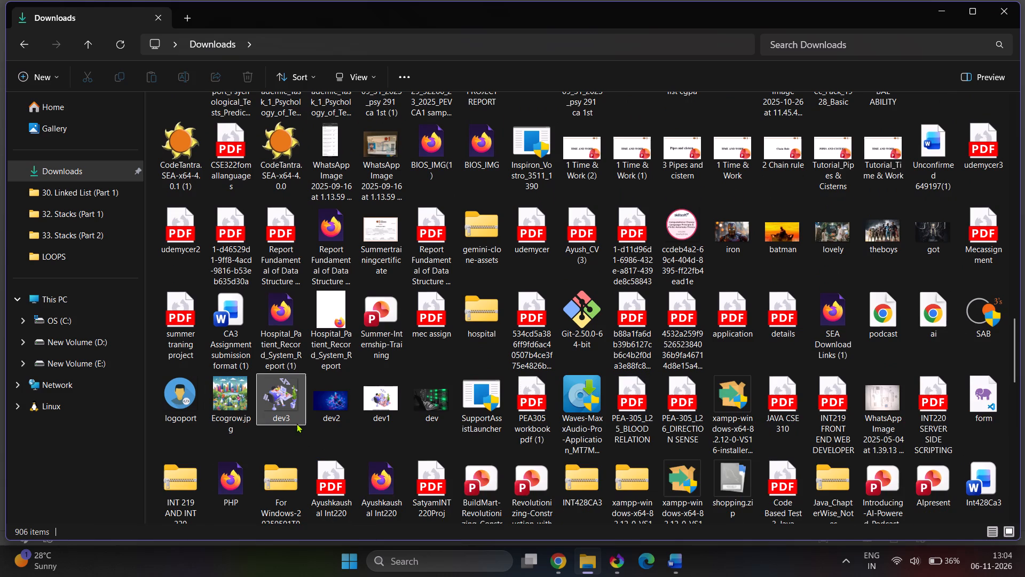
Delete the HackerRank-latest-setup installer from the Last month group of Downloads.
{"action": "scroll", "coordinate": [247, 483], "scroll_direction": "down", "scroll_amount": 1}
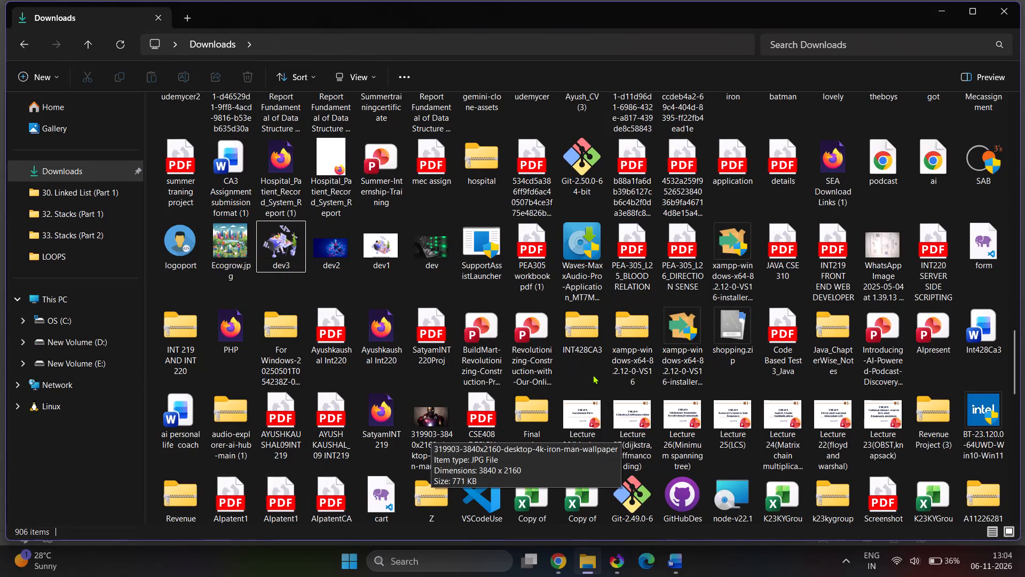
{"action": "scroll", "coordinate": [661, 353], "scroll_direction": "down", "scroll_amount": 1}
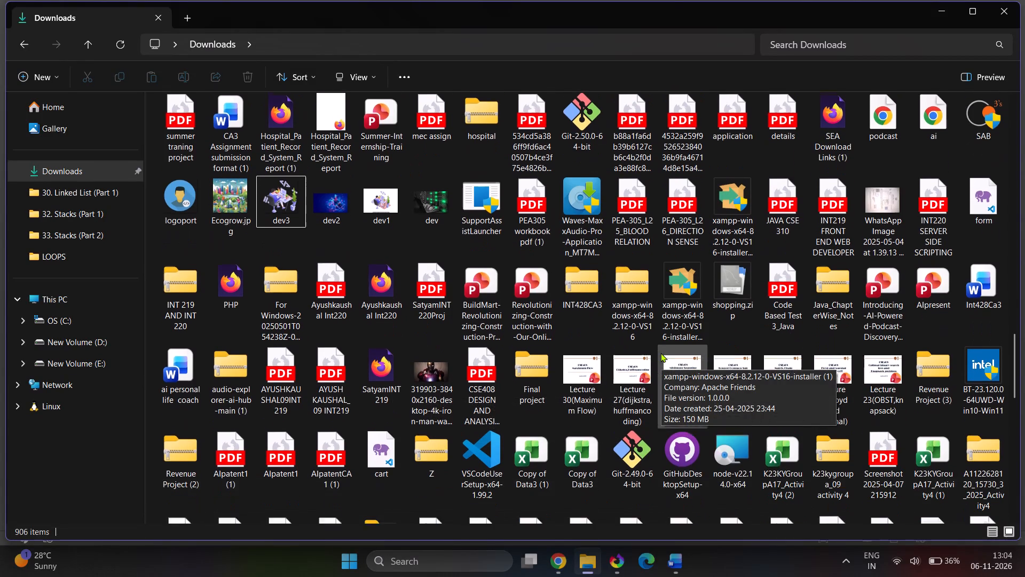
{"action": "scroll", "coordinate": [661, 353], "scroll_direction": "down", "scroll_amount": 1}
{"action": "scroll", "coordinate": [661, 353], "scroll_direction": "up", "scroll_amount": 6}
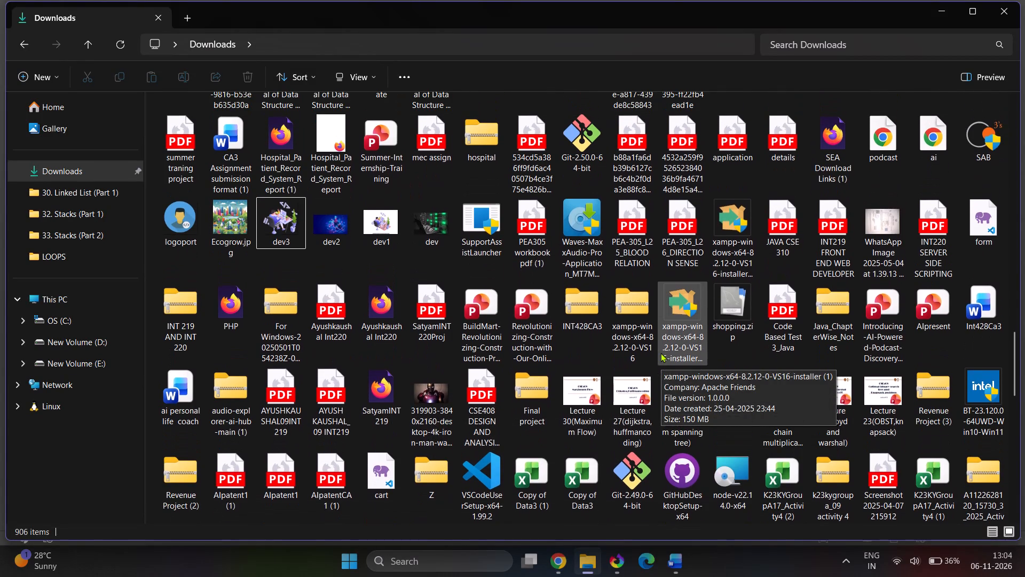
{"action": "scroll", "coordinate": [661, 353], "scroll_direction": "up", "scroll_amount": 11}
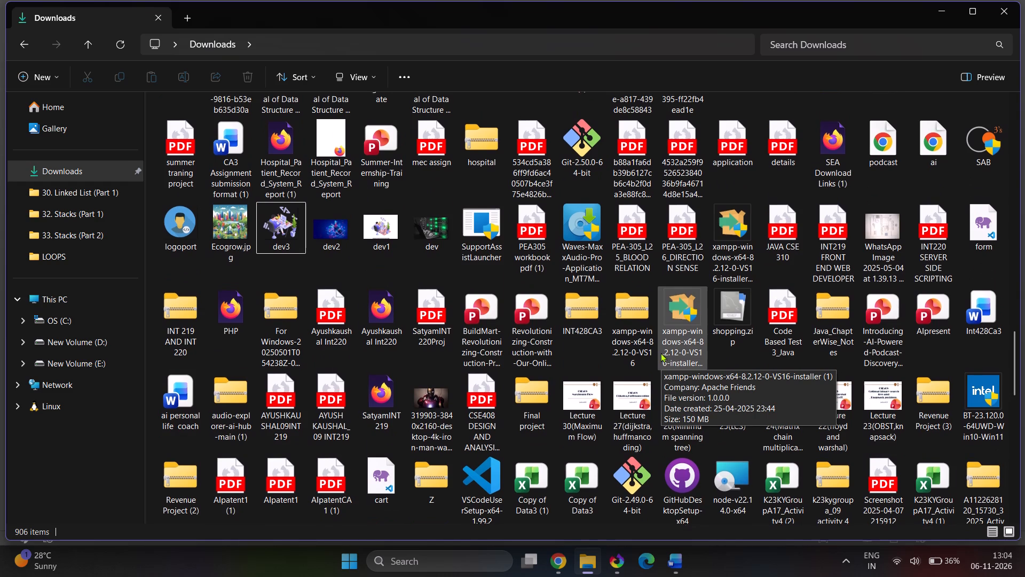
{"action": "scroll", "coordinate": [661, 353], "scroll_direction": "up", "scroll_amount": 20}
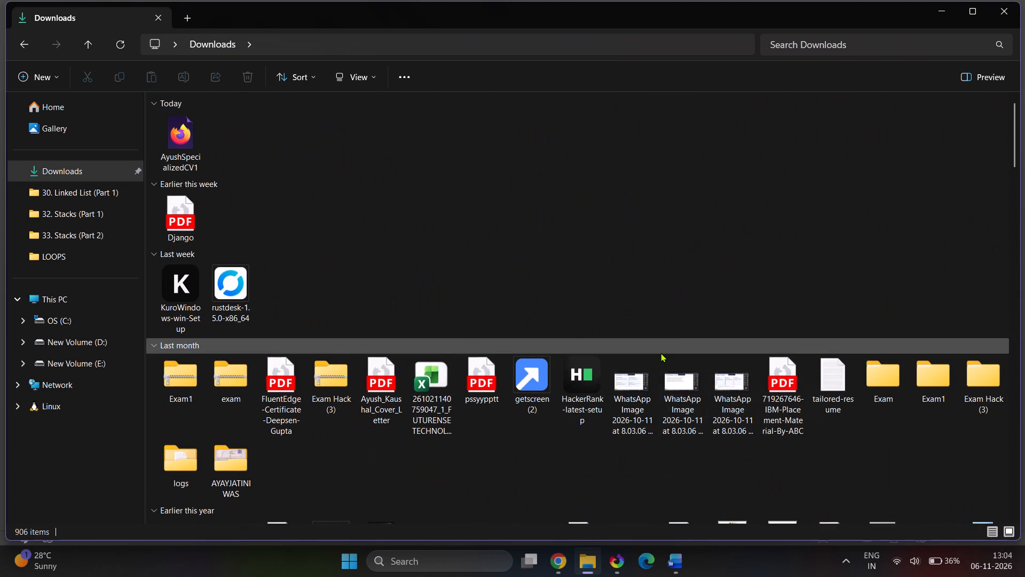
{"action": "scroll", "coordinate": [661, 353], "scroll_direction": "down", "scroll_amount": 2}
{"action": "left_click", "coordinate": [595, 358]}
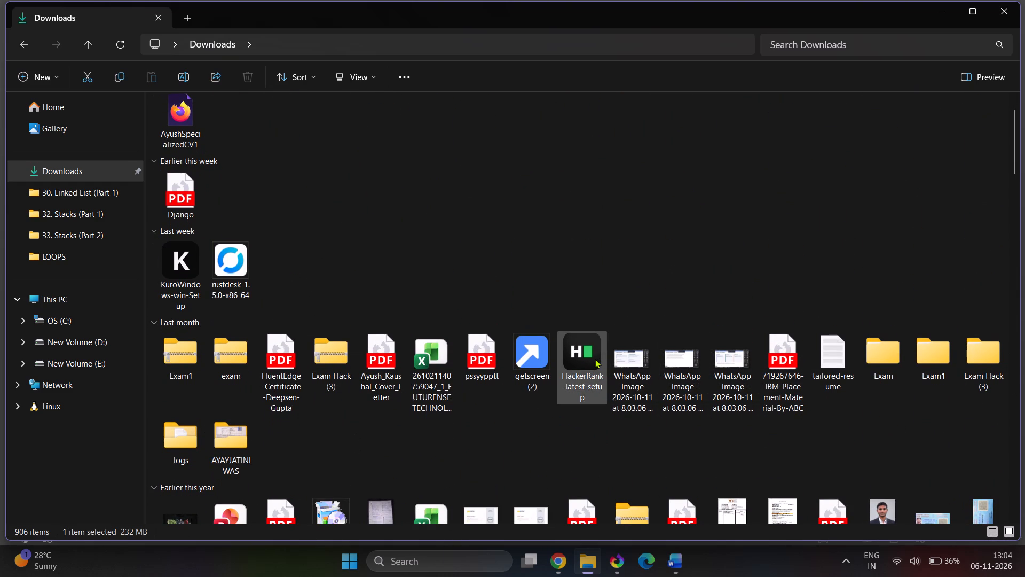
{"action": "key", "text": "Delete"}
Look through the recent files in Downloads, covering the Last month and Earlier this year groups.
{"action": "scroll", "coordinate": [632, 413], "scroll_direction": "down", "scroll_amount": 1}
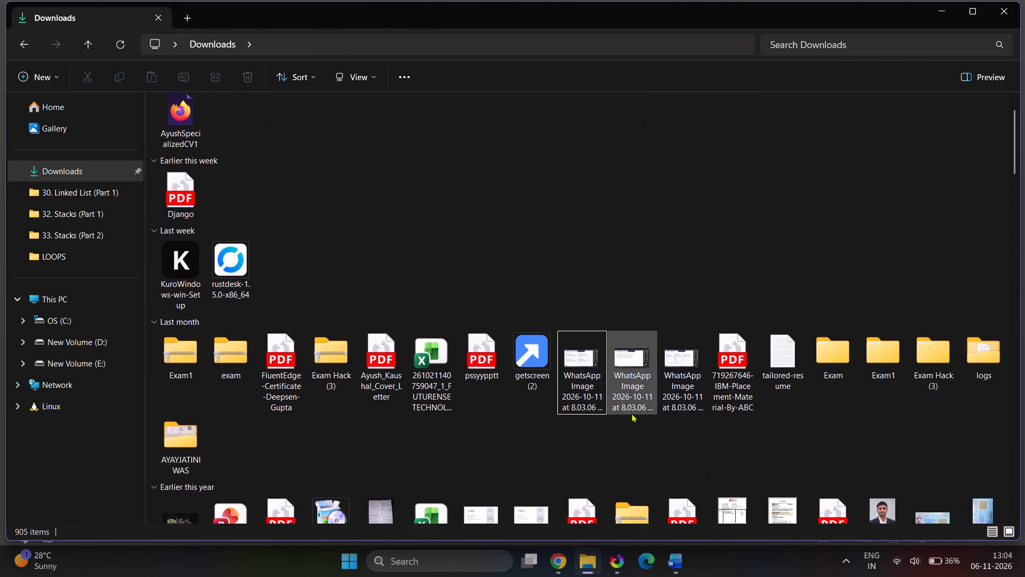
{"action": "scroll", "coordinate": [632, 413], "scroll_direction": "down", "scroll_amount": 2}
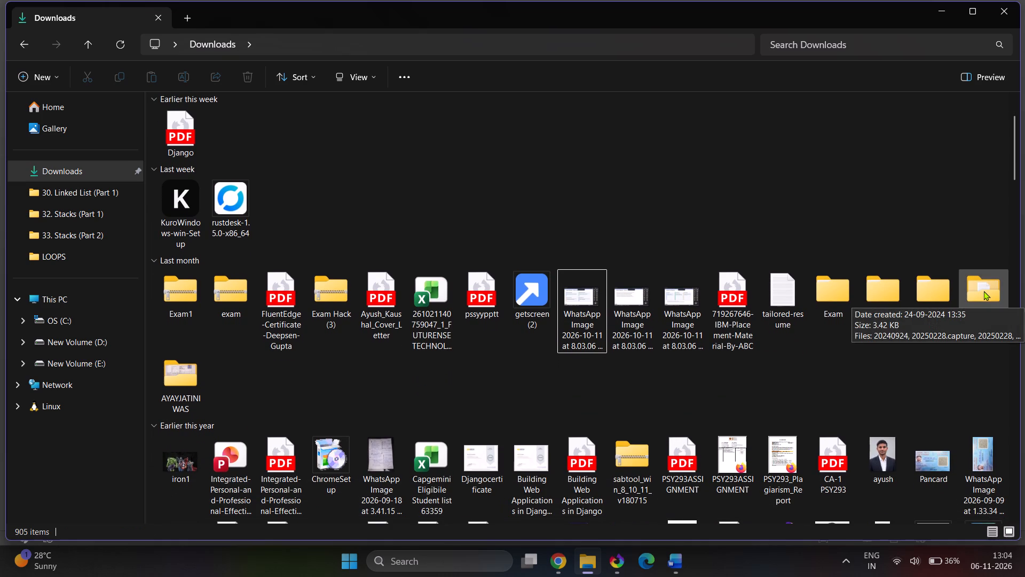
{"action": "scroll", "coordinate": [683, 243], "scroll_direction": "up", "scroll_amount": 7}
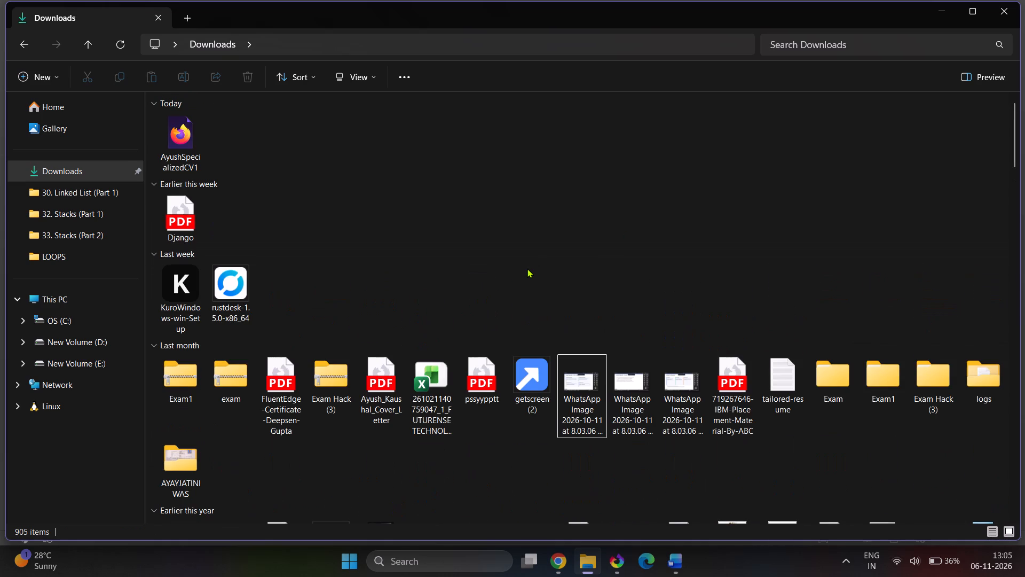
{"action": "scroll", "coordinate": [634, 334], "scroll_direction": "down", "scroll_amount": 2}
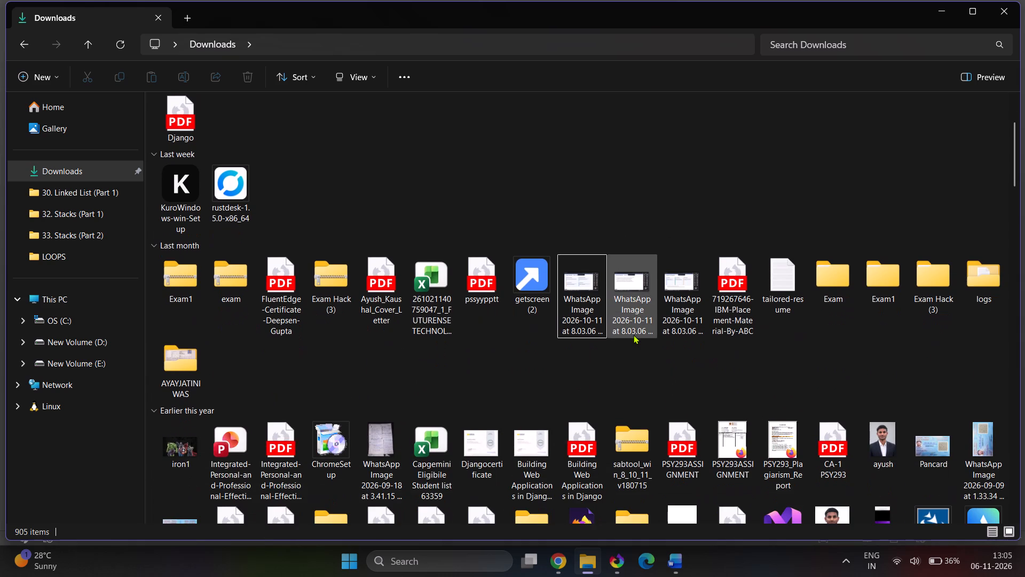
{"action": "scroll", "coordinate": [634, 334], "scroll_direction": "down", "scroll_amount": 2}
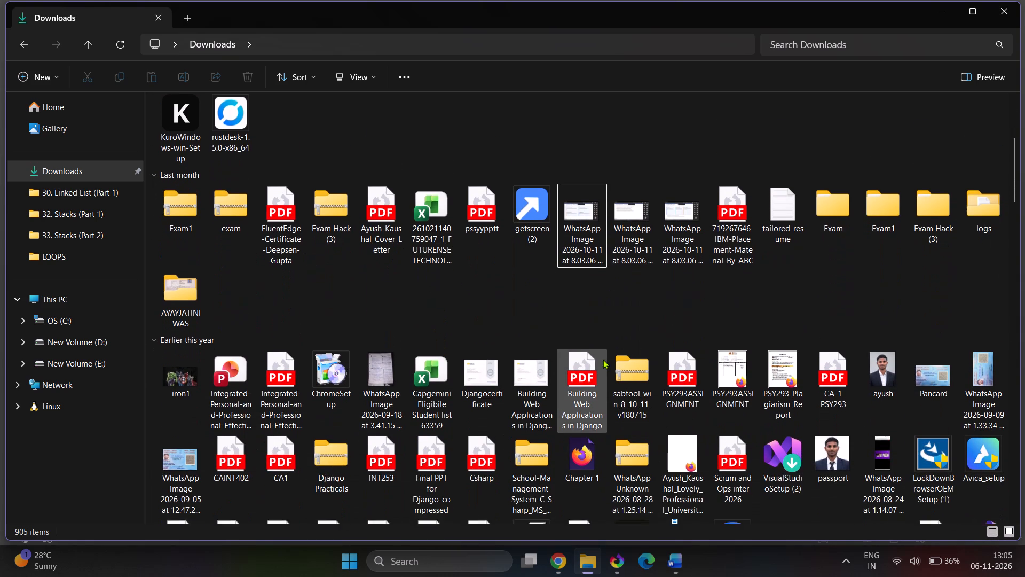
{"action": "scroll", "coordinate": [603, 359], "scroll_direction": "down", "scroll_amount": 2}
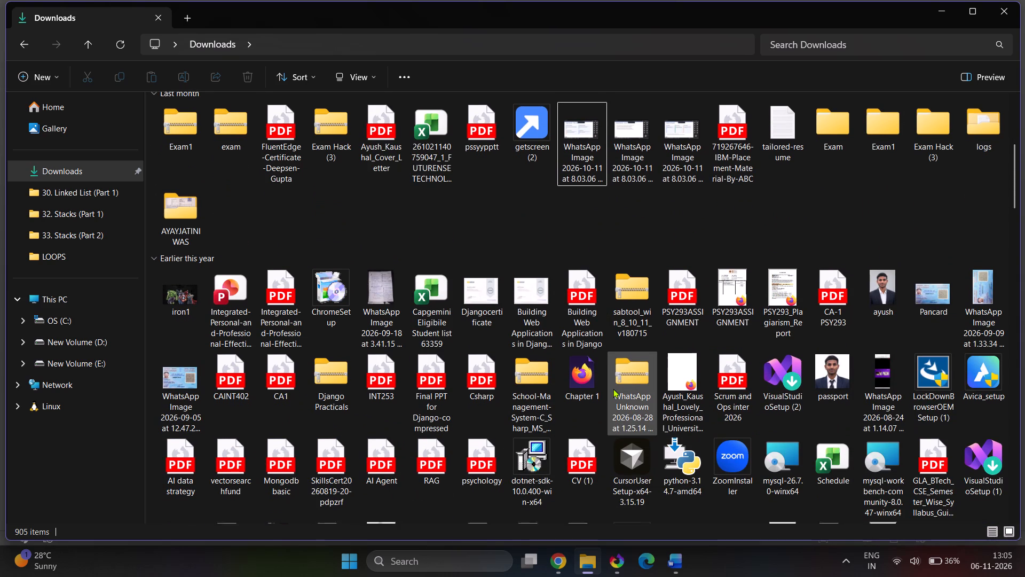
{"action": "scroll", "coordinate": [613, 388], "scroll_direction": "down", "scroll_amount": 2}
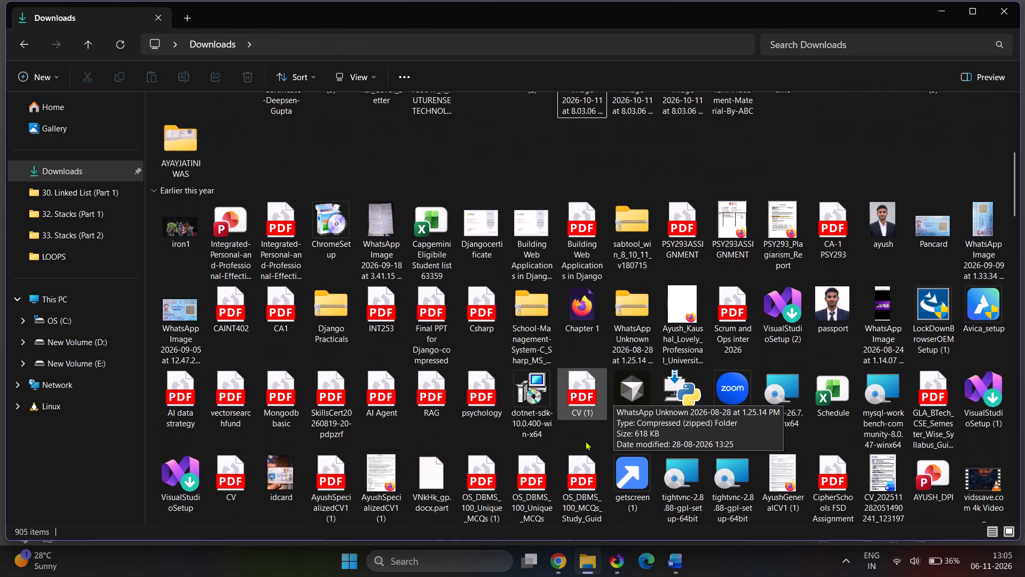
Switch to Chrome, search "pdf to word convert pdf to word online for free" in a new tab and open iLovePDF's PDF to Word converter.
{"action": "left_click", "coordinate": [551, 574]}
{"action": "left_click", "coordinate": [682, 2]}
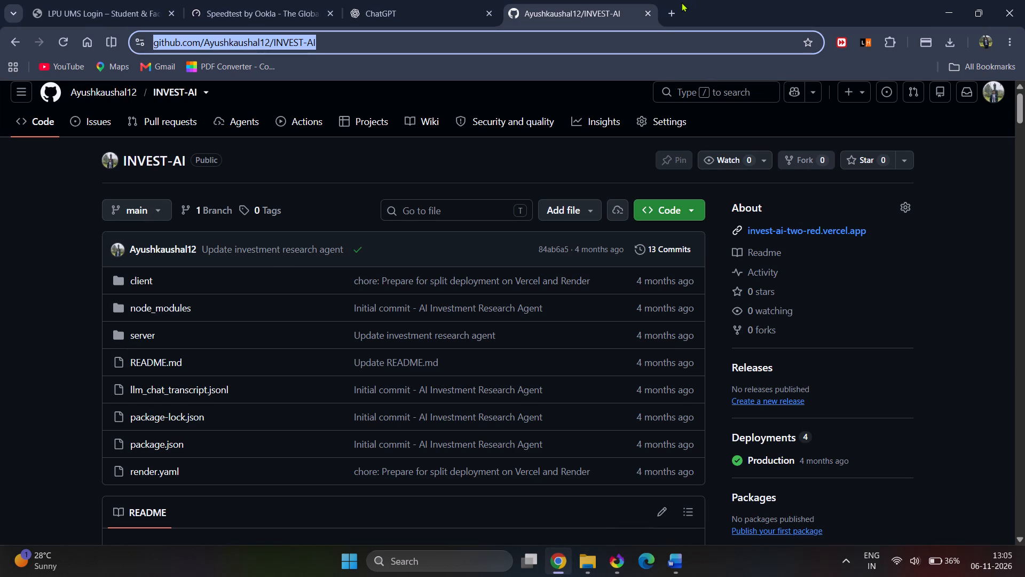
{"action": "left_click", "coordinate": [676, 3]}
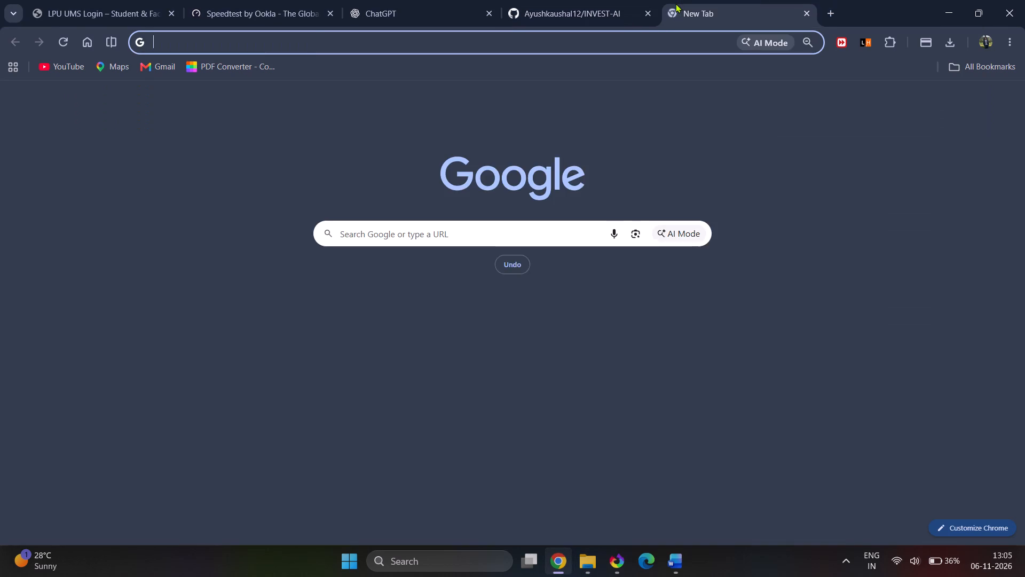
{"action": "type", "text": "pdf to word"}
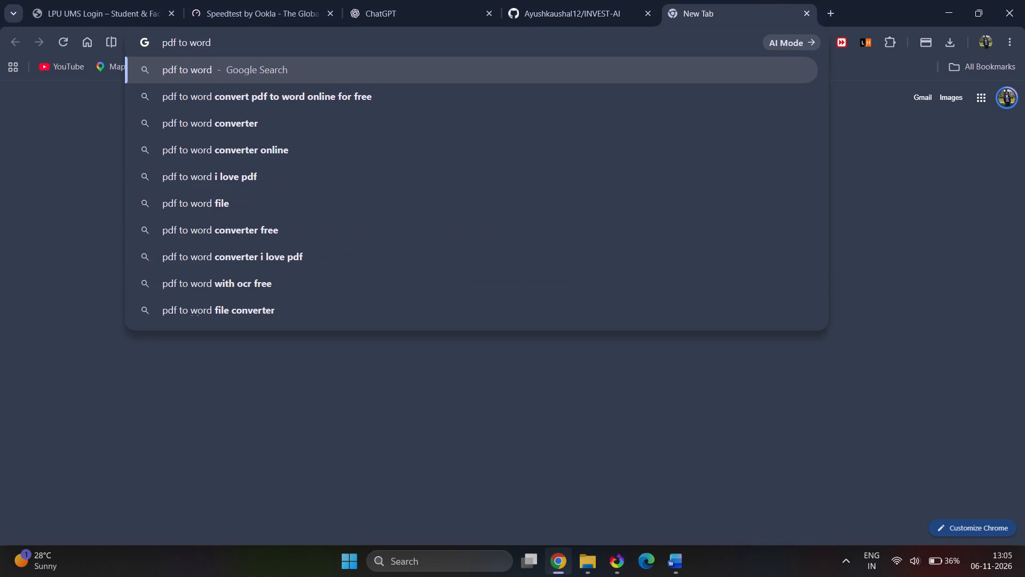
{"action": "left_click", "coordinate": [396, 90]}
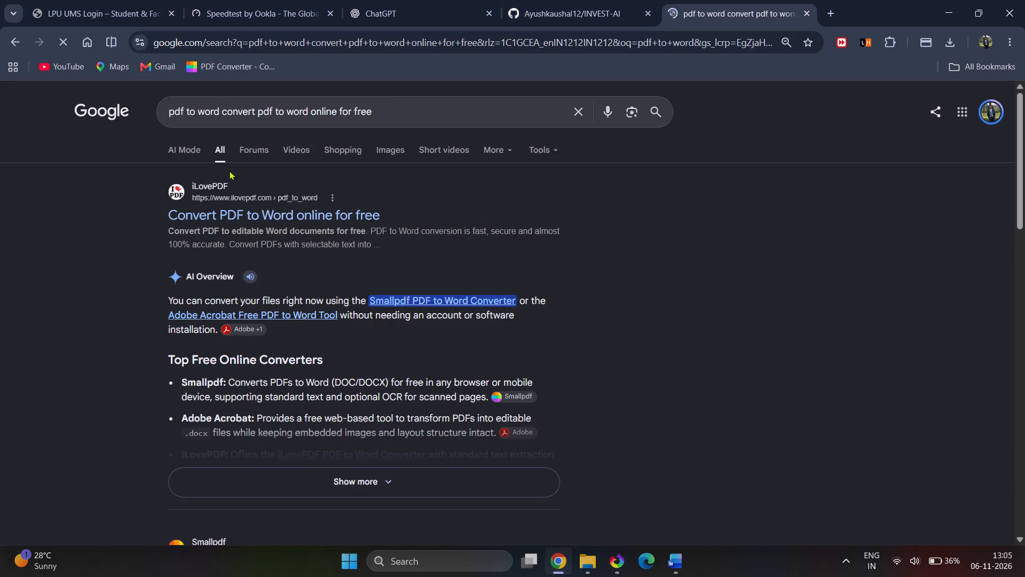
{"action": "left_click", "coordinate": [235, 210]}
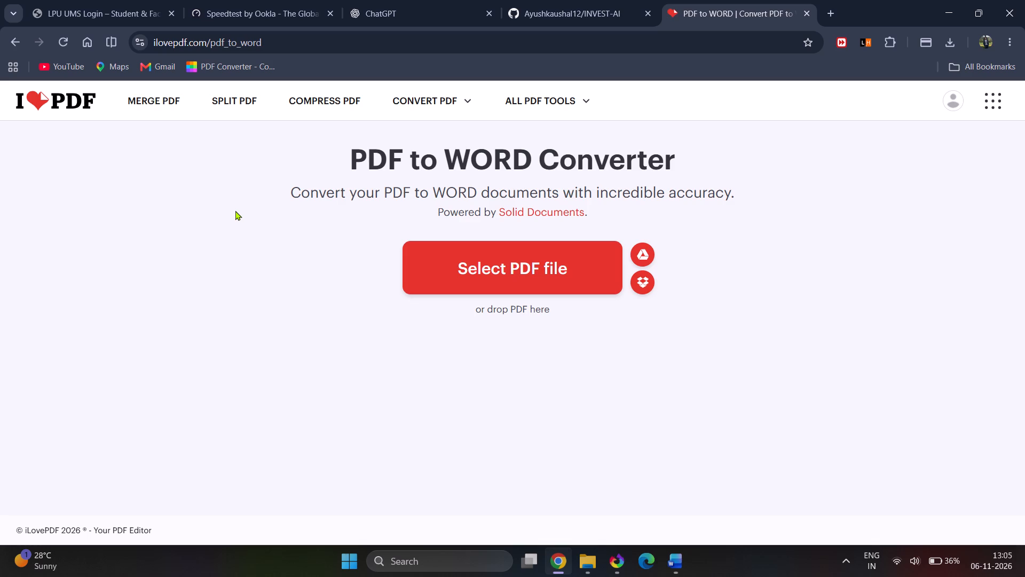
Upload the CV (1) PDF from the Downloads folder to the converter.
{"action": "left_click", "coordinate": [517, 270]}
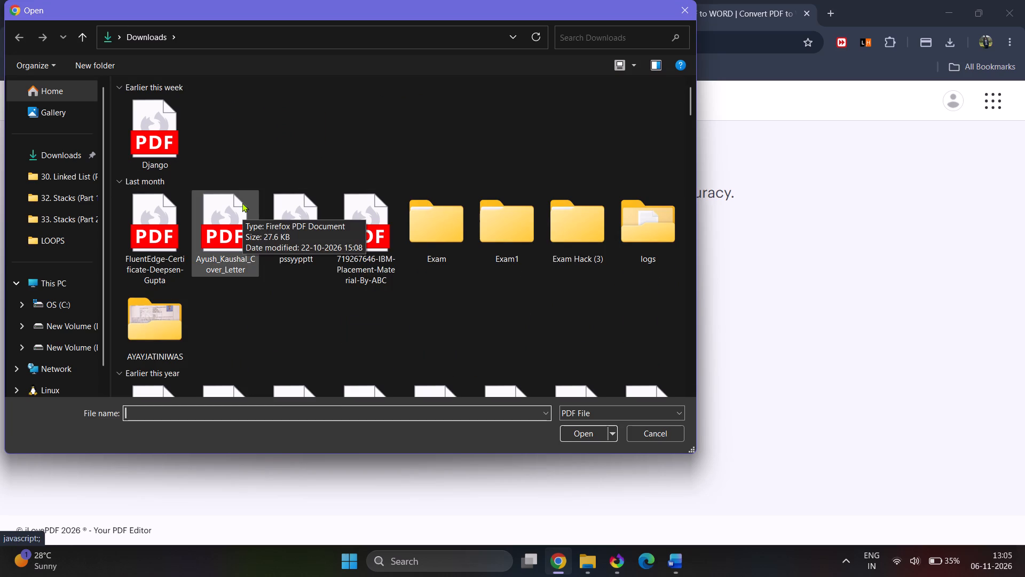
{"action": "scroll", "coordinate": [471, 286], "scroll_direction": "down", "scroll_amount": 1}
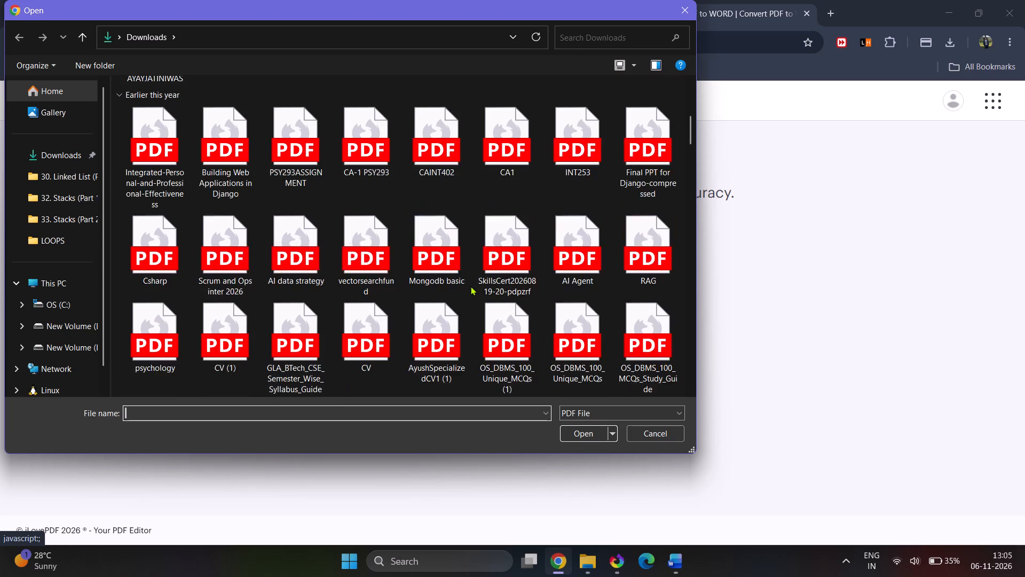
{"action": "scroll", "coordinate": [471, 286], "scroll_direction": "down", "scroll_amount": 1}
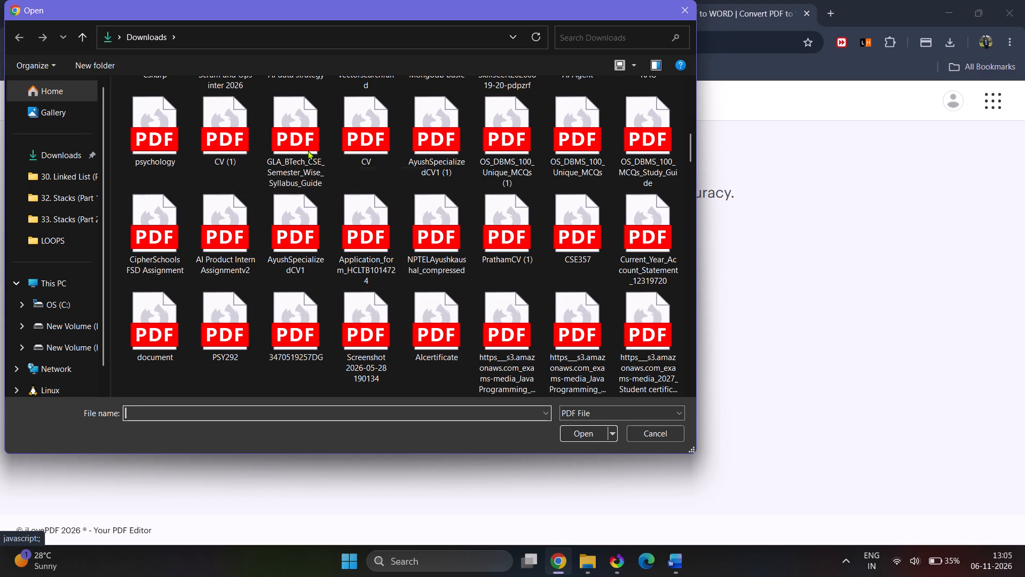
{"action": "left_click", "coordinate": [346, 145]}
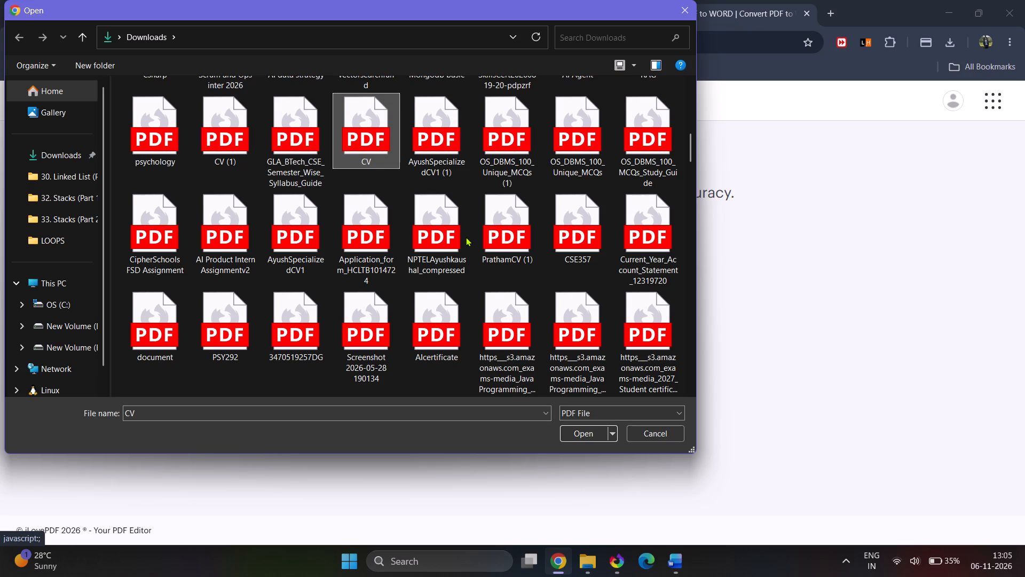
{"action": "scroll", "coordinate": [466, 237], "scroll_direction": "up", "scroll_amount": 1}
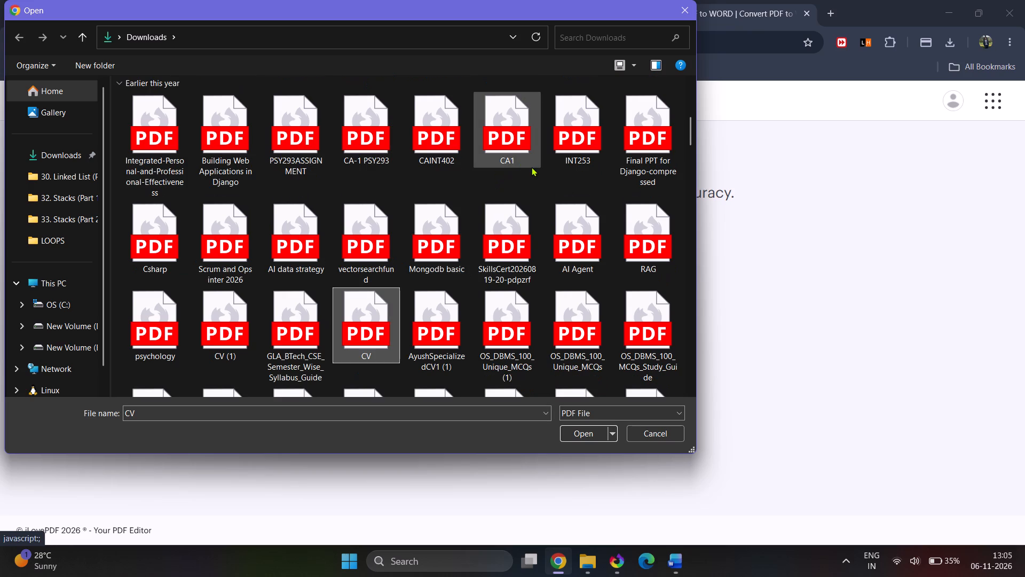
{"action": "left_click", "coordinate": [199, 337]}
{"action": "left_click", "coordinate": [571, 440]}
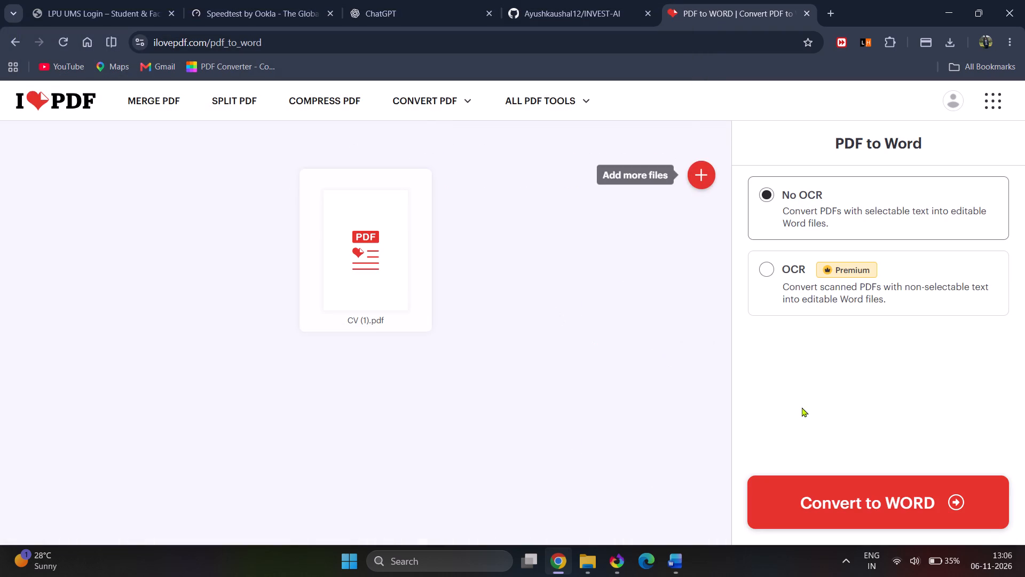
Convert the uploaded CV (1) PDF to Word with No OCR and download the resulting document.
{"action": "left_click", "coordinate": [832, 500]}
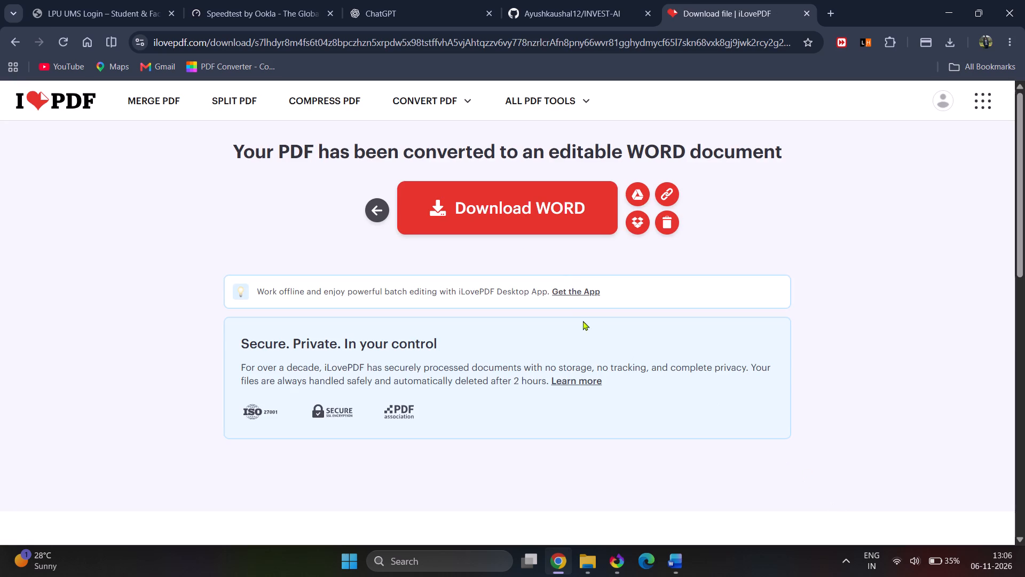
{"action": "left_click", "coordinate": [571, 212]}
Switch to File Explorer and open the converted CV (1).docx from the Downloads folder.
{"action": "left_click", "coordinate": [592, 564]}
{"action": "scroll", "coordinate": [351, 307], "scroll_direction": "up", "scroll_amount": 14}
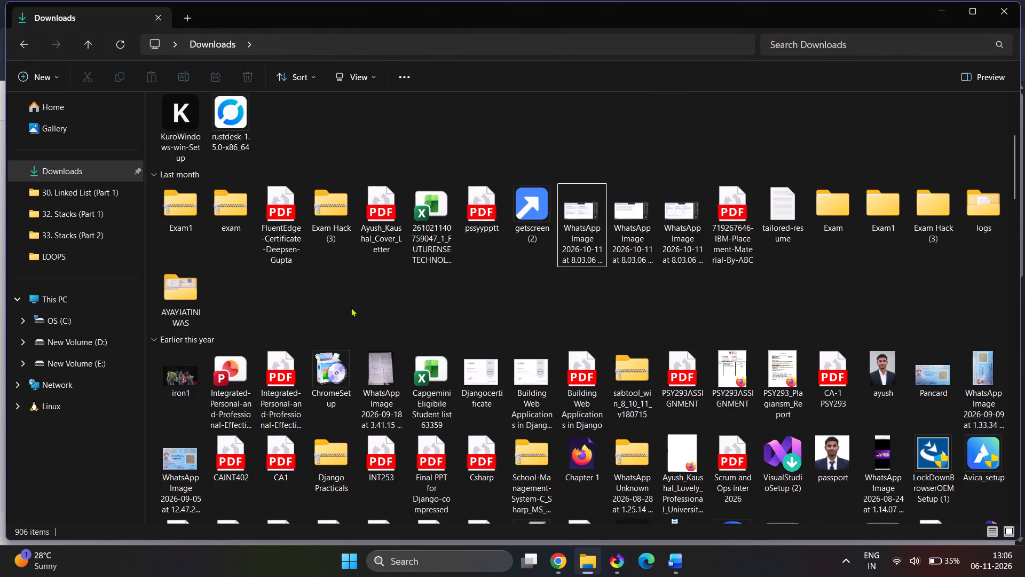
{"action": "scroll", "coordinate": [351, 307], "scroll_direction": "up", "scroll_amount": 3}
{"action": "double_click", "coordinate": [232, 147]}
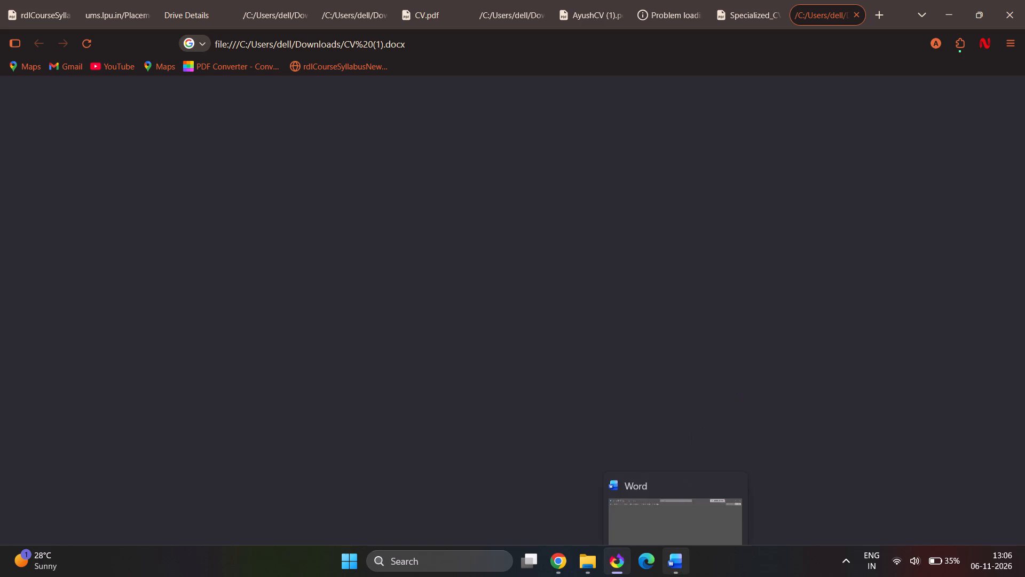
Switch to the Word window with the converted CV (1) document and enable editing.
{"action": "left_click", "coordinate": [672, 488]}
{"action": "left_click", "coordinate": [593, 314]}
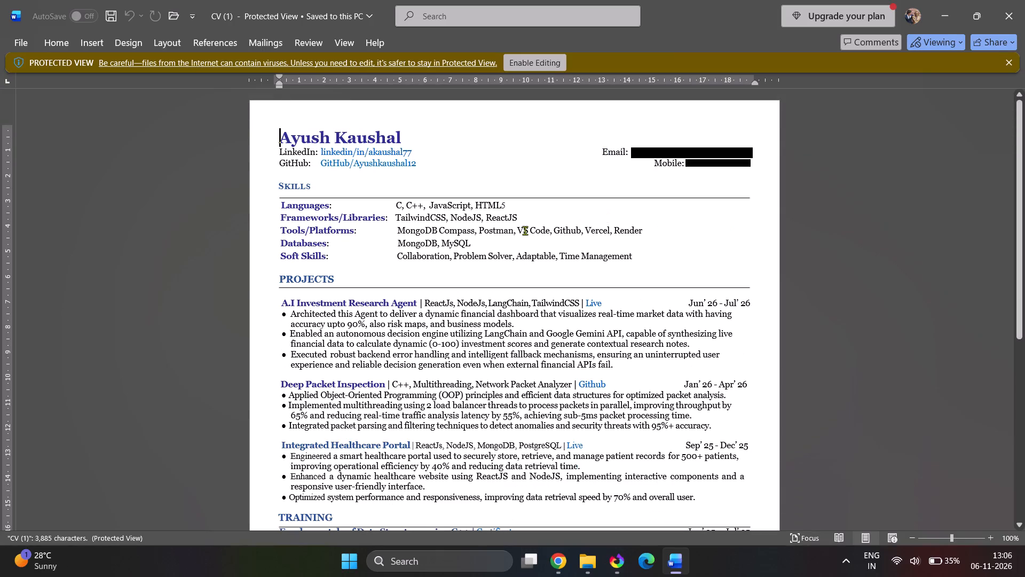
{"action": "scroll", "coordinate": [525, 230], "scroll_direction": "down", "scroll_amount": 1}
{"action": "left_click_drag", "start_coordinate": [542, 45], "coordinate": [541, 72]}
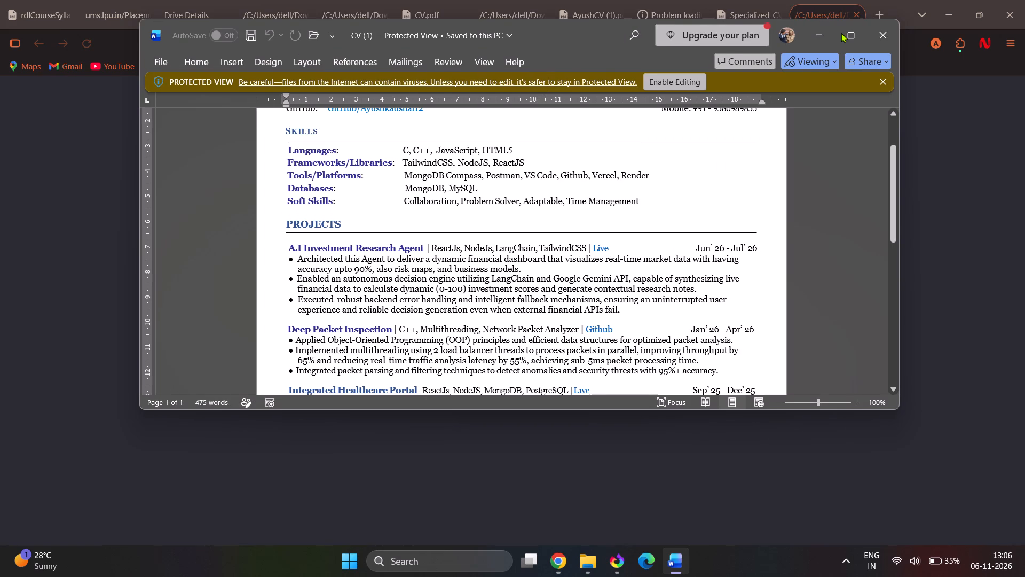
{"action": "left_click", "coordinate": [841, 33]}
{"action": "left_click", "coordinate": [543, 68]}
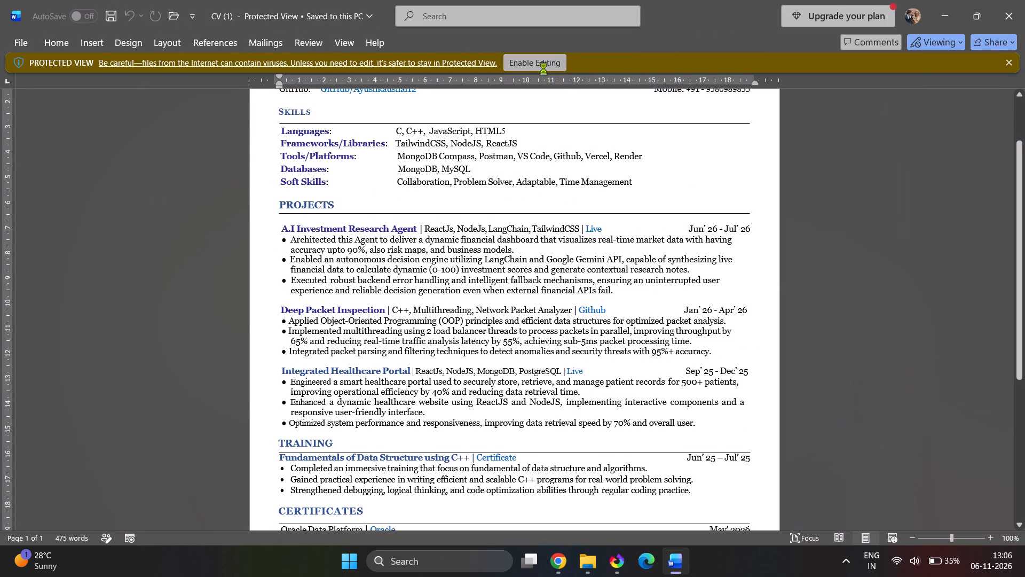
Change the CGPA in the Lovely Professional University entry under Education to 7.41.
{"action": "scroll", "coordinate": [527, 239], "scroll_direction": "down", "scroll_amount": 1}
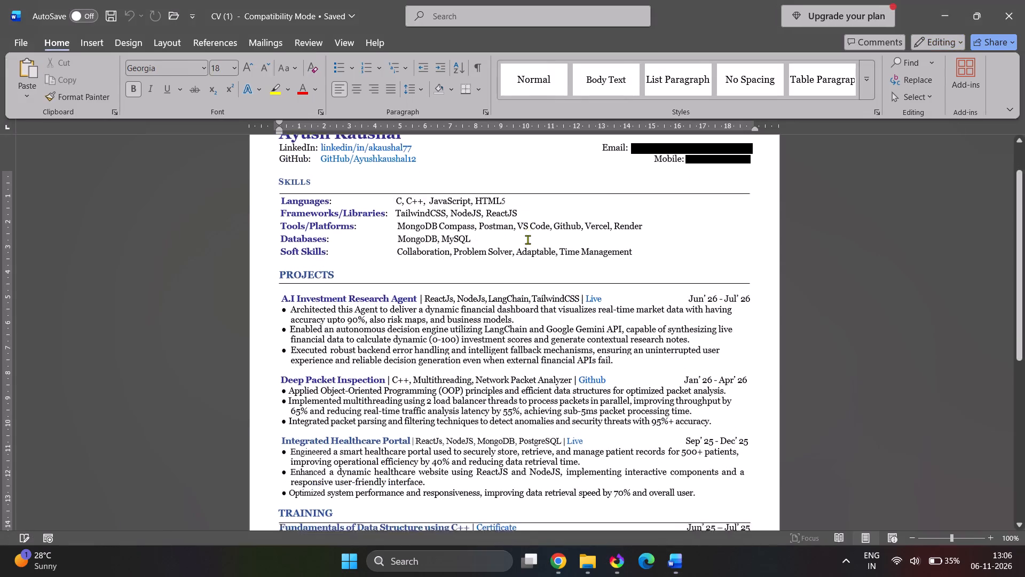
{"action": "scroll", "coordinate": [527, 239], "scroll_direction": "down", "scroll_amount": 4}
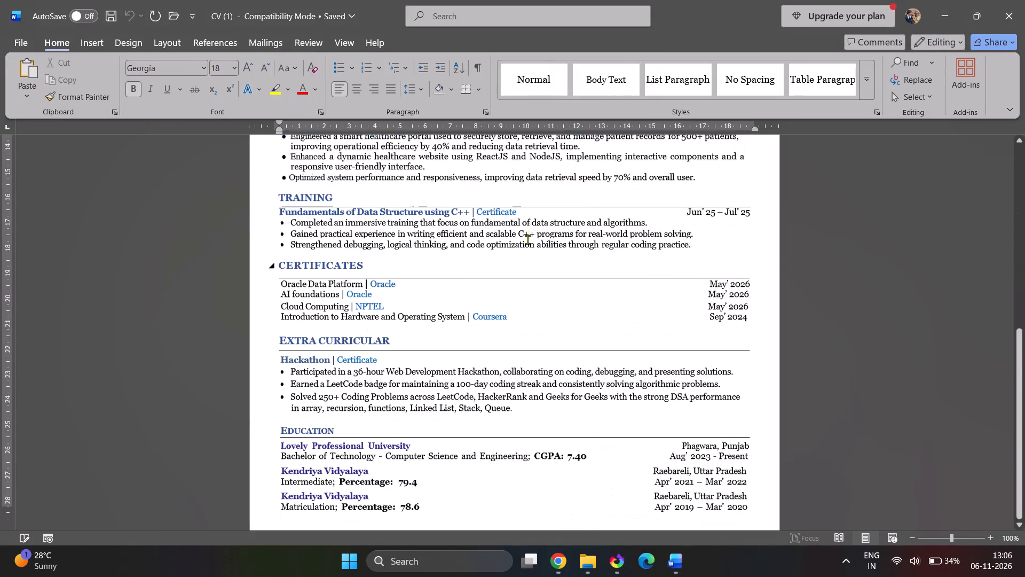
{"action": "scroll", "coordinate": [527, 239], "scroll_direction": "down", "scroll_amount": 1}
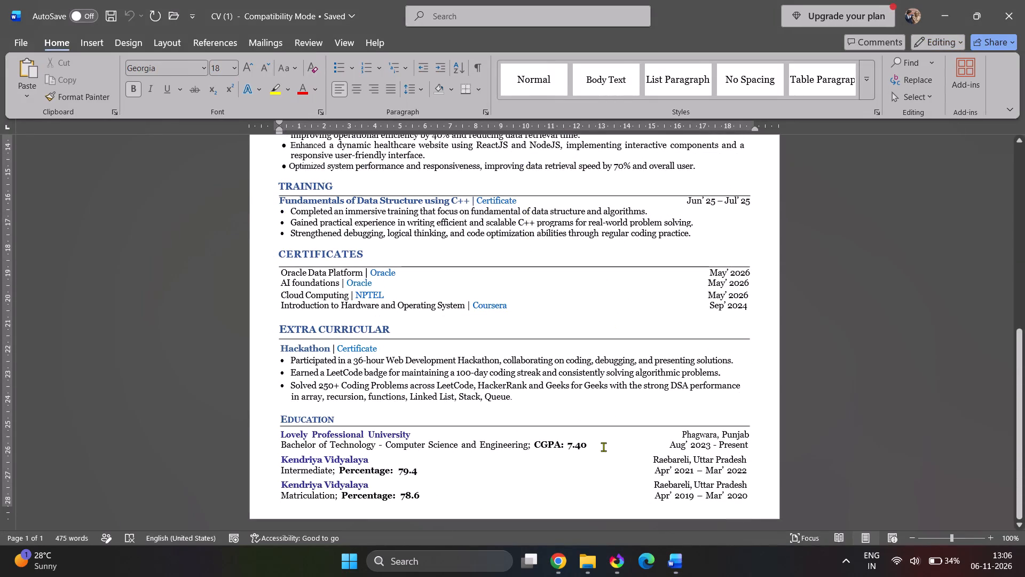
{"action": "left_click", "coordinate": [596, 443]}
{"action": "key", "text": "BackSpace"}
{"action": "key", "text": "1"}
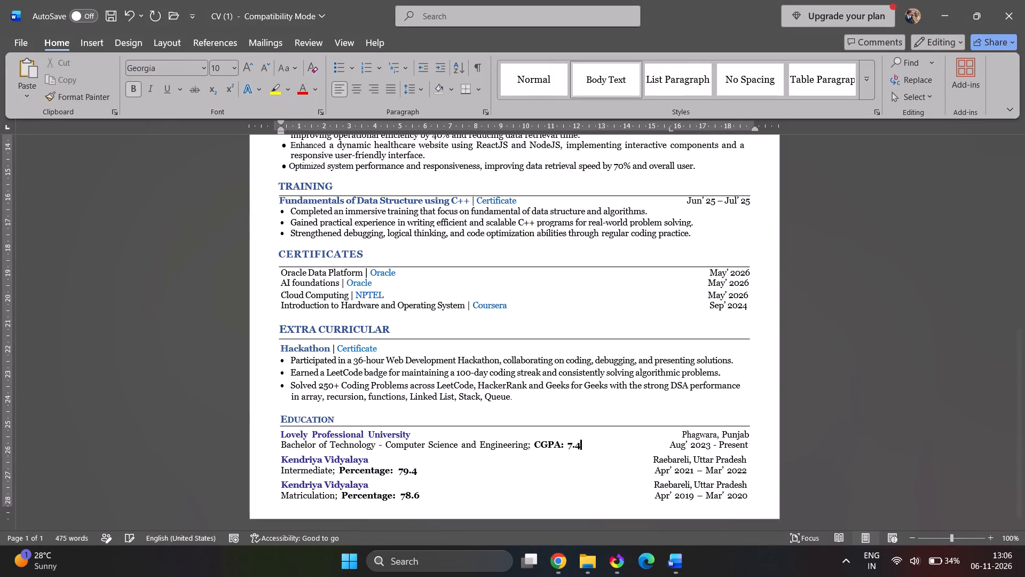
{"action": "left_click", "coordinate": [644, 454]}
Add the flagged word "Vercel" in the Tools/Platforms line of the Skills section to the dictionary.
{"action": "scroll", "coordinate": [510, 408], "scroll_direction": "up", "scroll_amount": 1}
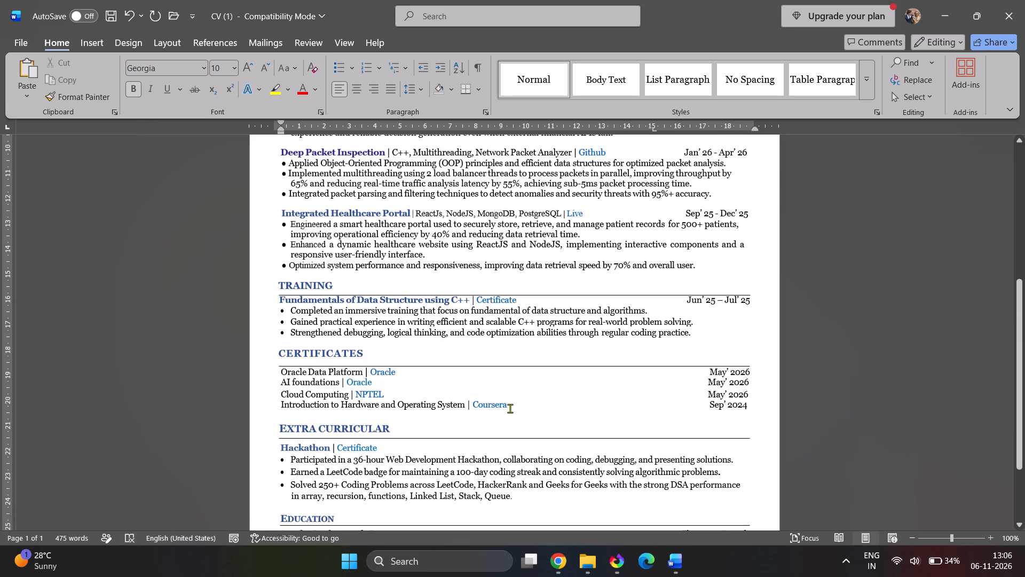
{"action": "scroll", "coordinate": [510, 408], "scroll_direction": "up", "scroll_amount": 1}
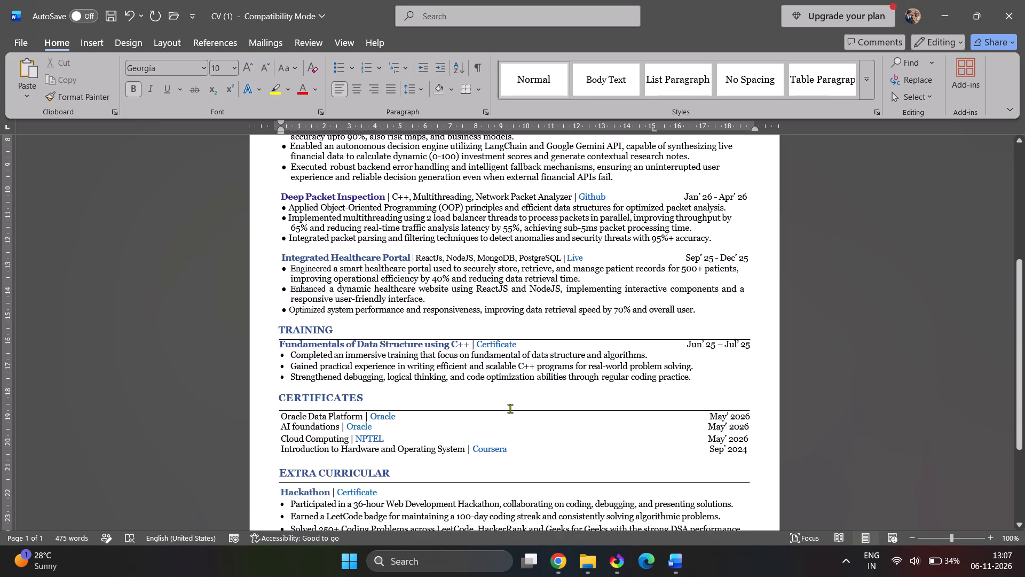
{"action": "scroll", "coordinate": [510, 408], "scroll_direction": "up", "scroll_amount": 1}
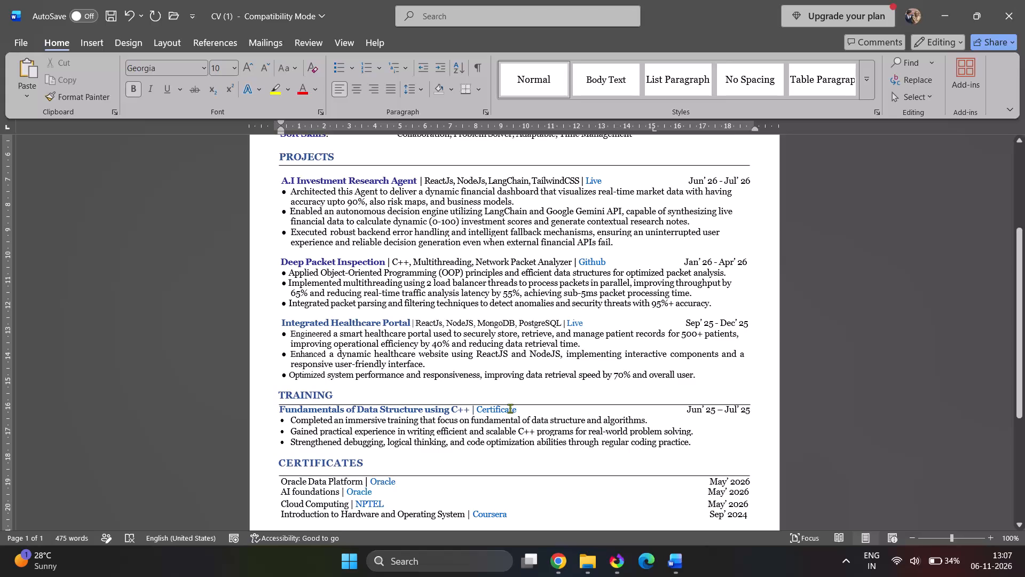
{"action": "scroll", "coordinate": [405, 231], "scroll_direction": "up", "scroll_amount": 1}
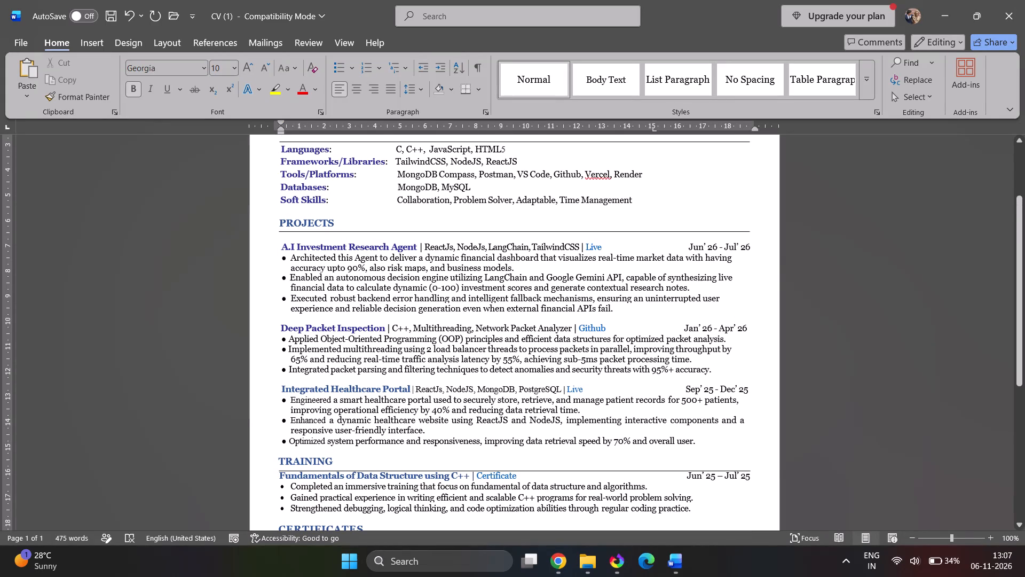
{"action": "left_click", "coordinate": [314, 204]}
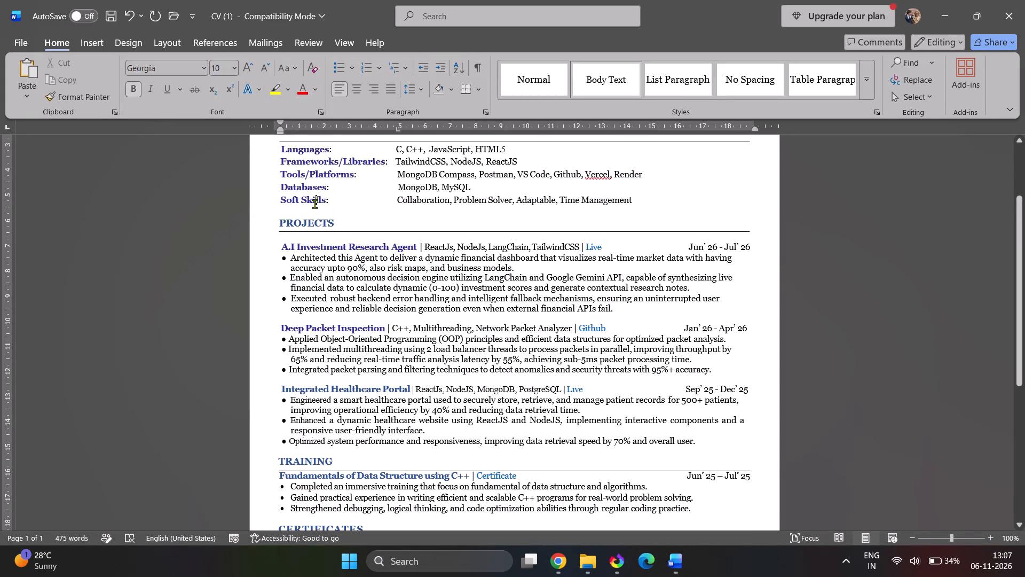
{"action": "left_click", "coordinate": [304, 205]}
{"action": "right_click", "coordinate": [599, 178]}
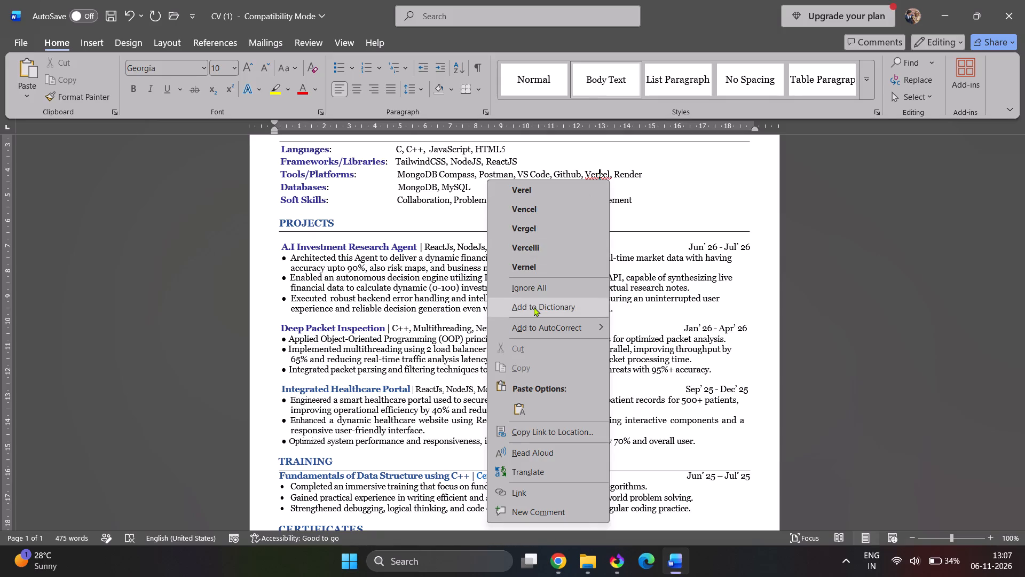
{"action": "left_click", "coordinate": [534, 307]}
Replace the gap before the Mobile label in the CV header with 28 spaces to align it under the Email label.
{"action": "scroll", "coordinate": [628, 181], "scroll_direction": "up", "scroll_amount": 1}
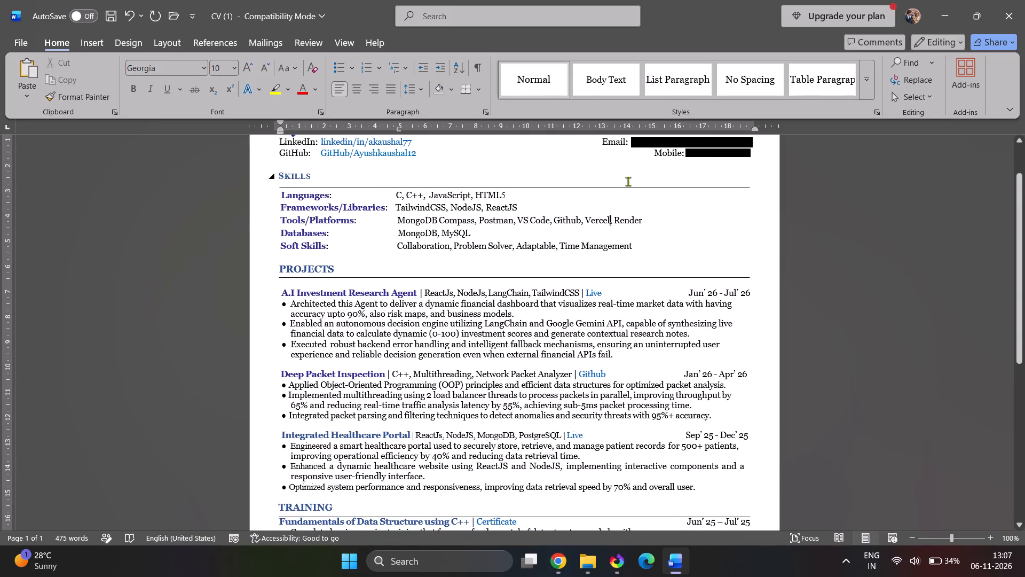
{"action": "scroll", "coordinate": [629, 233], "scroll_direction": "up", "scroll_amount": 2}
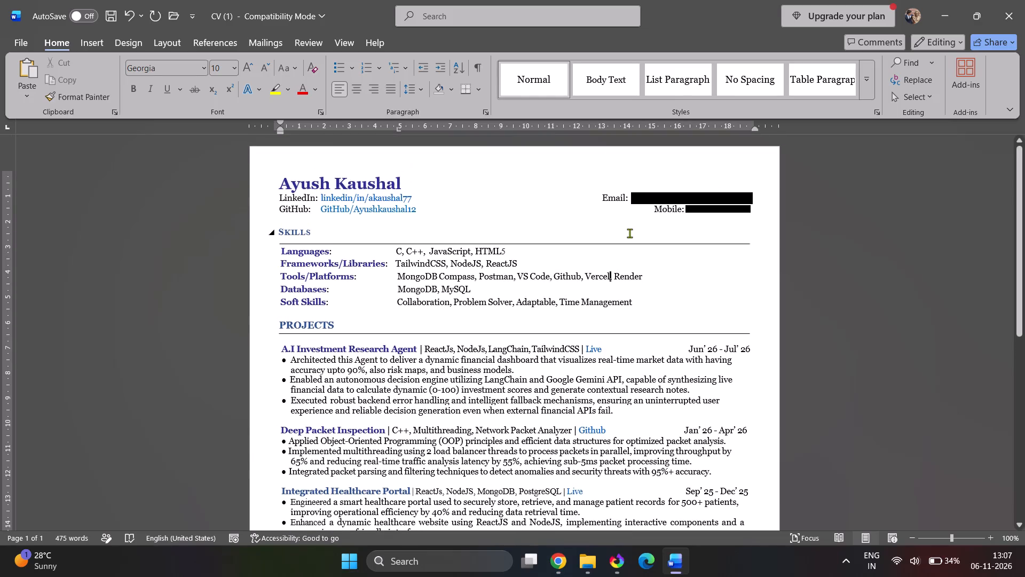
{"action": "scroll", "coordinate": [555, 362], "scroll_direction": "down", "scroll_amount": 1}
{"action": "scroll", "coordinate": [582, 212], "scroll_direction": "up", "scroll_amount": 1}
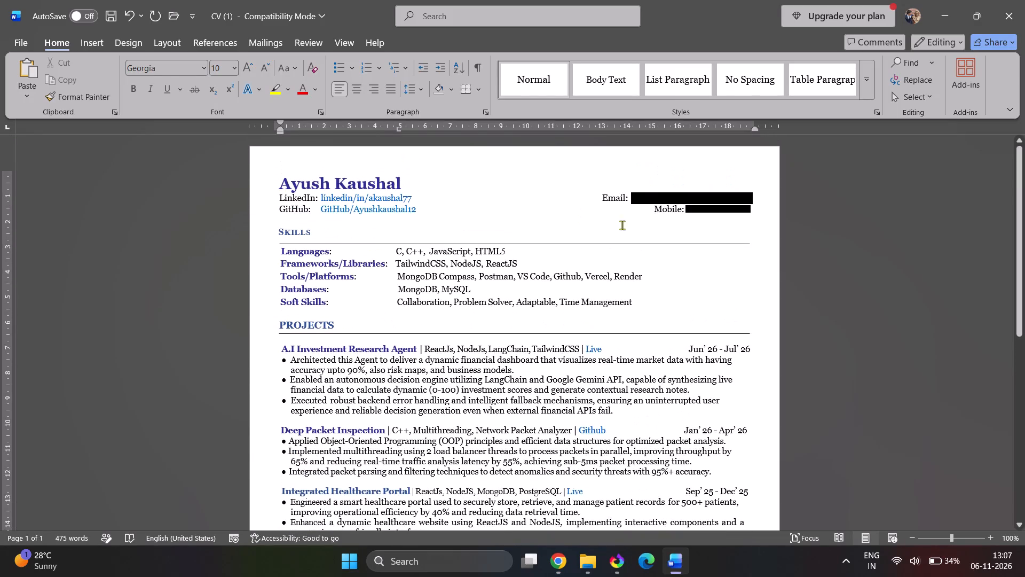
{"action": "left_click", "coordinate": [653, 206]}
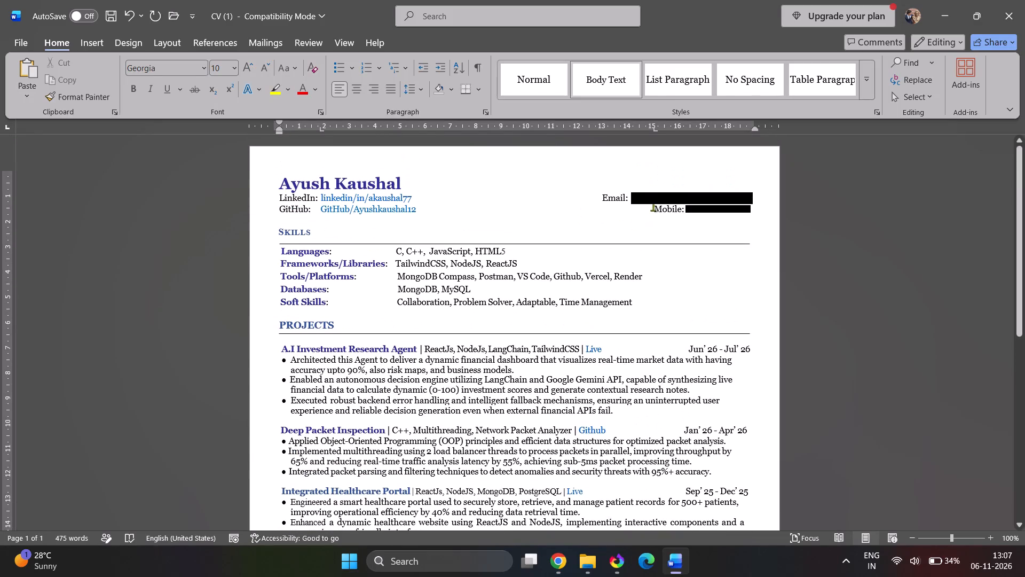
{"action": "key", "text": "BackSpace"}
{"action": "key", "text": "space"}
{"action": "key", "text": "space"}
{"action": "key", "text": "space"}
{"action": "key", "text": "space"}
{"action": "key", "text": "space"}
{"action": "key", "text": "space"}
{"action": "key", "text": "space"}
{"action": "key", "text": "space"}
{"action": "key", "text": "space"}
{"action": "key", "text": "space"}
{"action": "key", "text": "space"}
{"action": "key", "text": "space"}
{"action": "key", "text": "space"}
{"action": "key", "text": "space"}
{"action": "key", "text": "space"}
{"action": "key", "text": "space"}
{"action": "key", "text": "space"}
{"action": "key", "text": "space"}
{"action": "key", "text": "space"}
{"action": "key", "text": "space"}
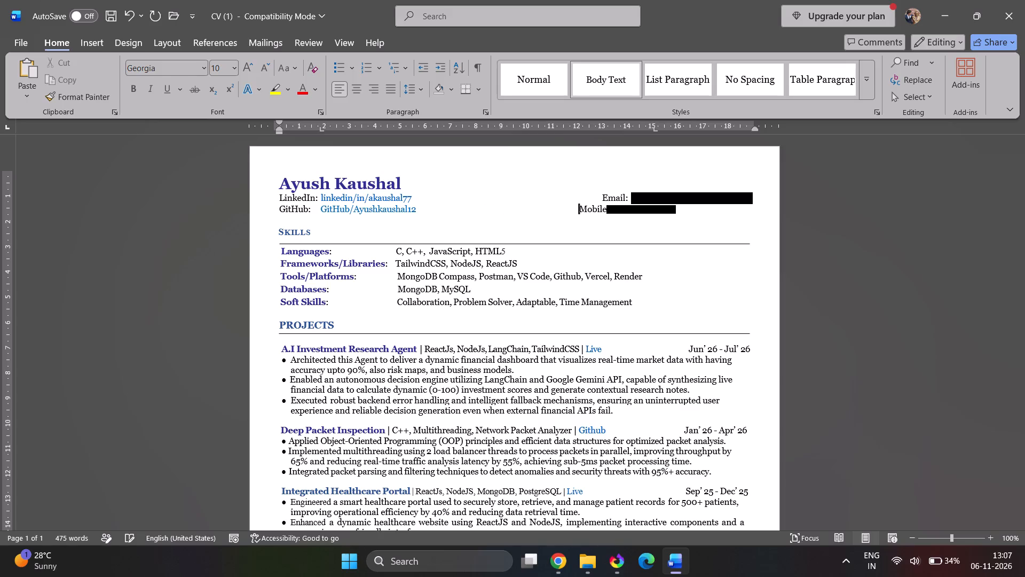
{"action": "key", "text": "space"}
{"action": "key", "text": "space"}
{"action": "key", "text": "space"}
{"action": "key", "text": "space"}
{"action": "key", "text": "space"}
{"action": "key", "text": "space"}
{"action": "key", "text": "space"}
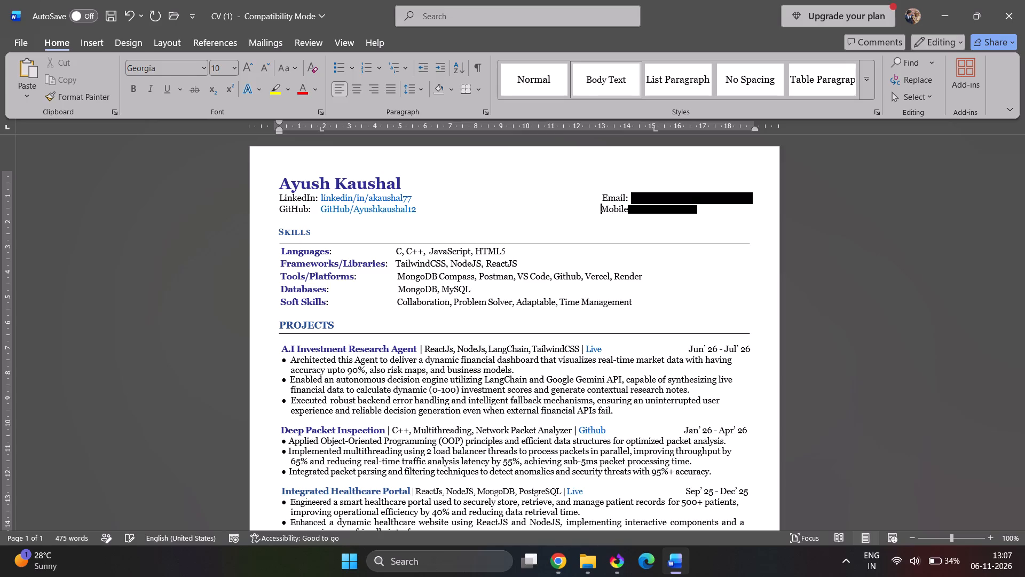
{"action": "key", "text": "space"}
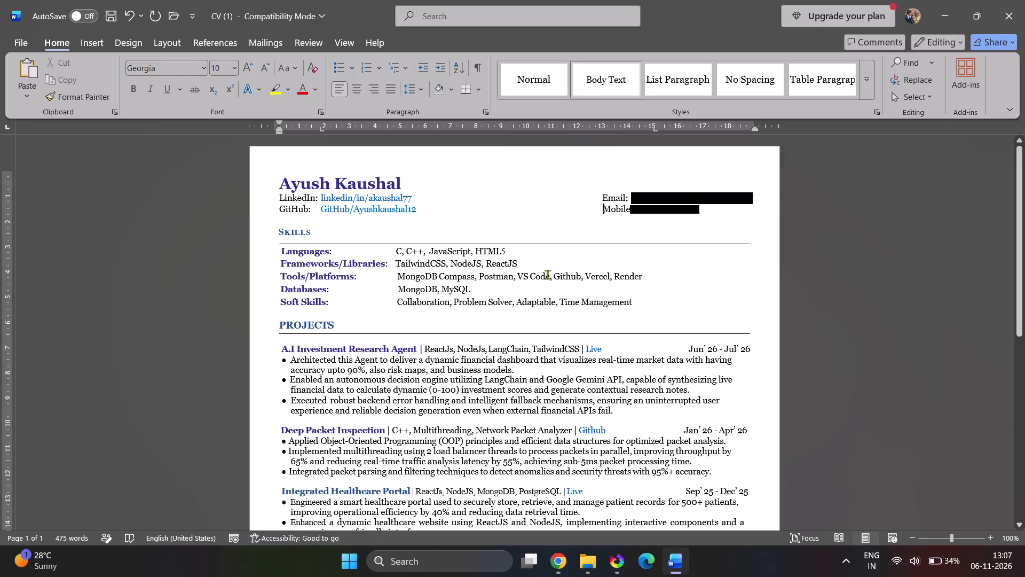
Recolour the "Deep Packet Inspection" project title with the second-darkest shade of the theme's accent blue.
{"action": "scroll", "coordinate": [547, 274], "scroll_direction": "down", "scroll_amount": 1}
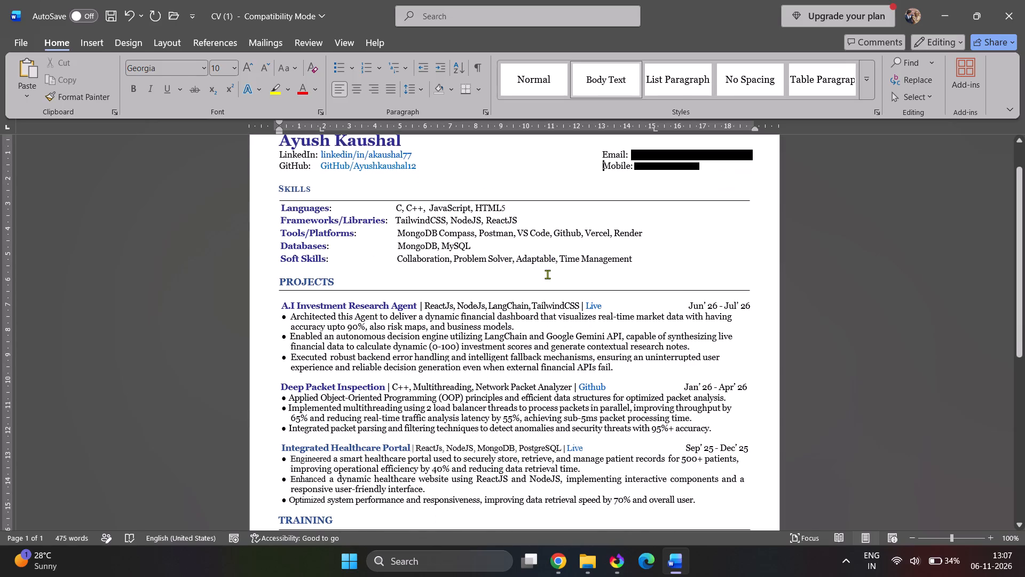
{"action": "scroll", "coordinate": [445, 338], "scroll_direction": "down", "scroll_amount": 2}
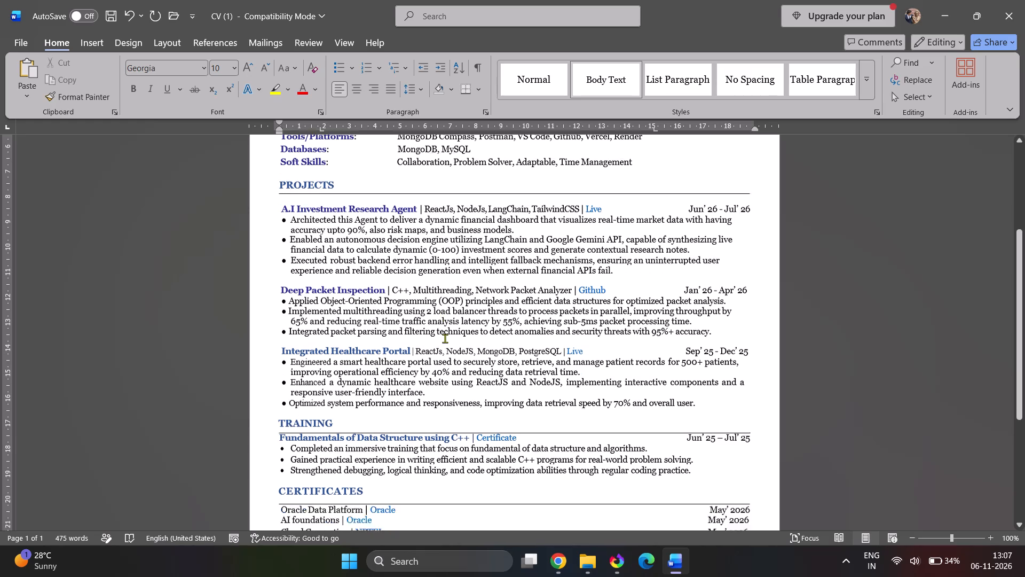
{"action": "scroll", "coordinate": [445, 338], "scroll_direction": "down", "scroll_amount": 1}
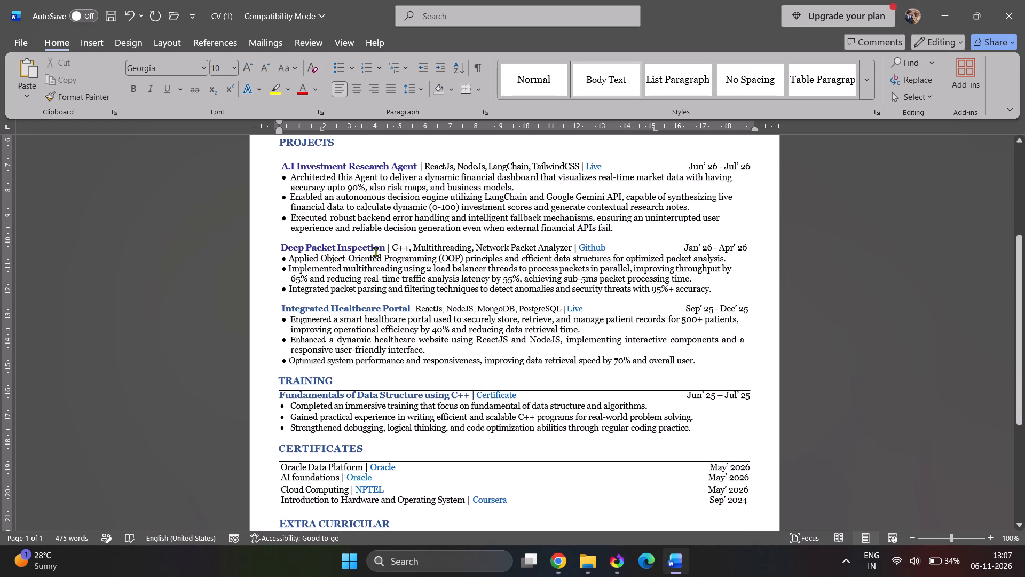
{"action": "double_click", "coordinate": [346, 307]}
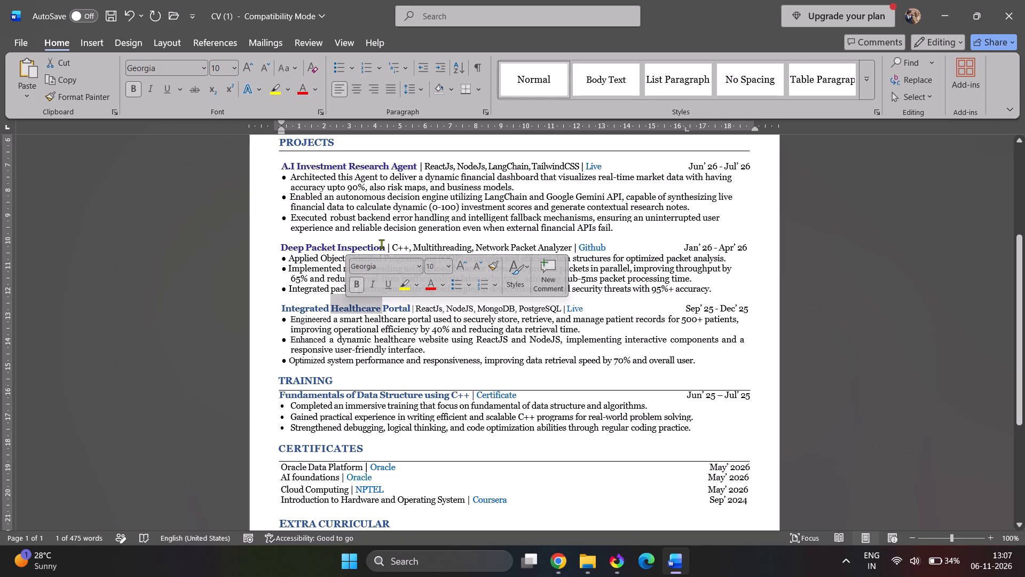
{"action": "left_click_drag", "start_coordinate": [384, 247], "coordinate": [281, 241]}
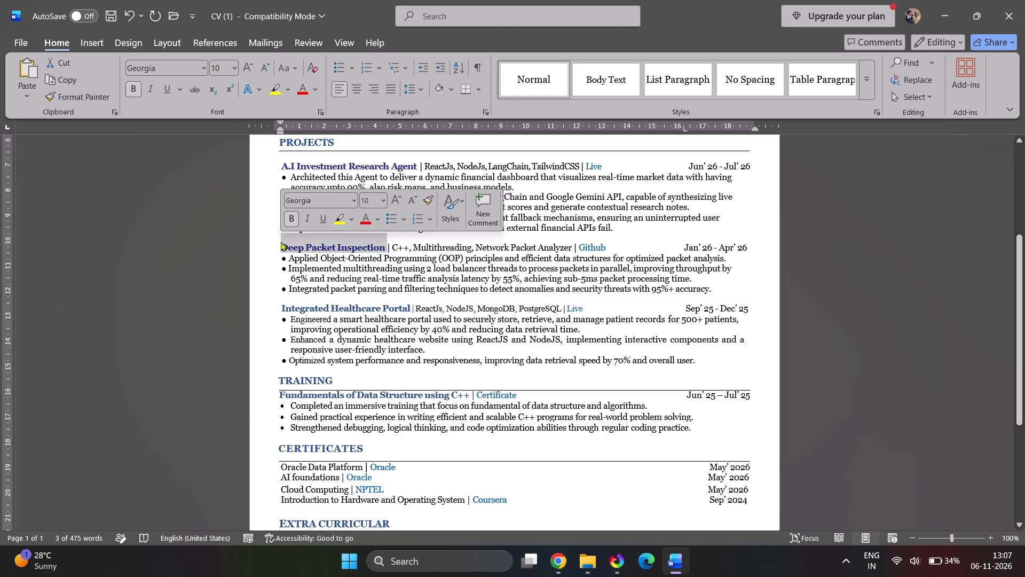
{"action": "left_click", "coordinate": [380, 218]}
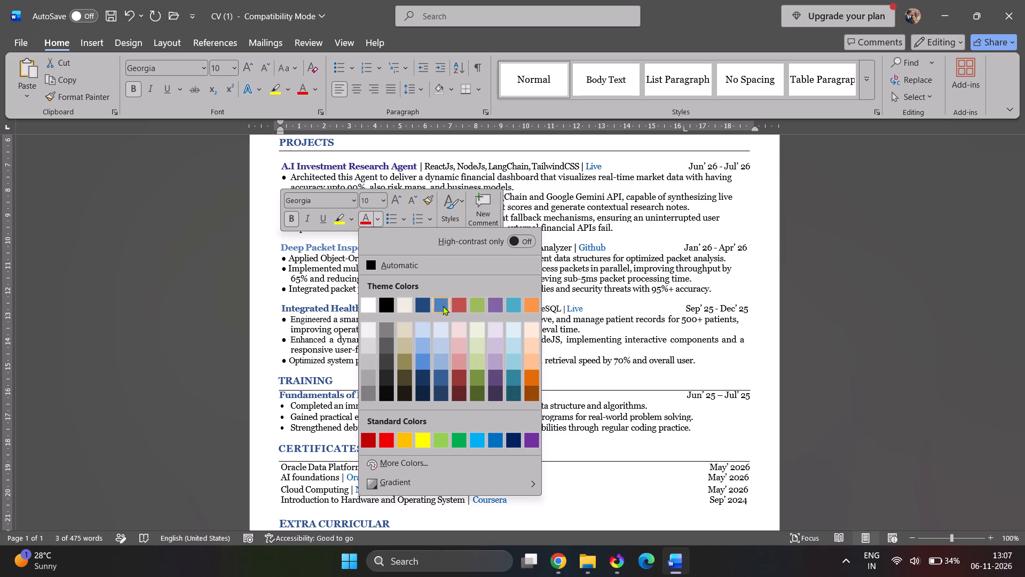
{"action": "left_click", "coordinate": [443, 371]}
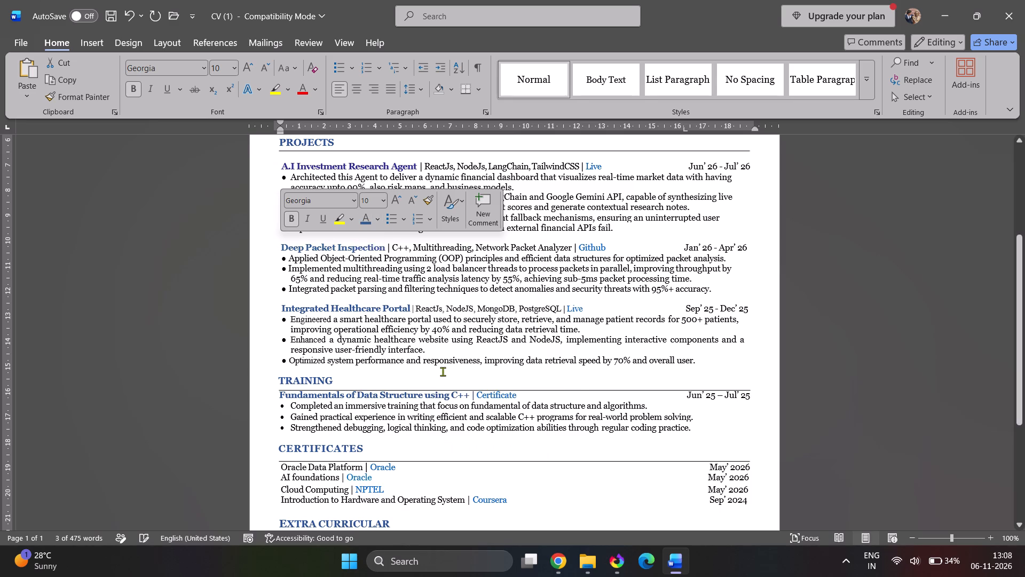
{"action": "left_click", "coordinate": [222, 299]}
{"action": "left_click", "coordinate": [393, 344]}
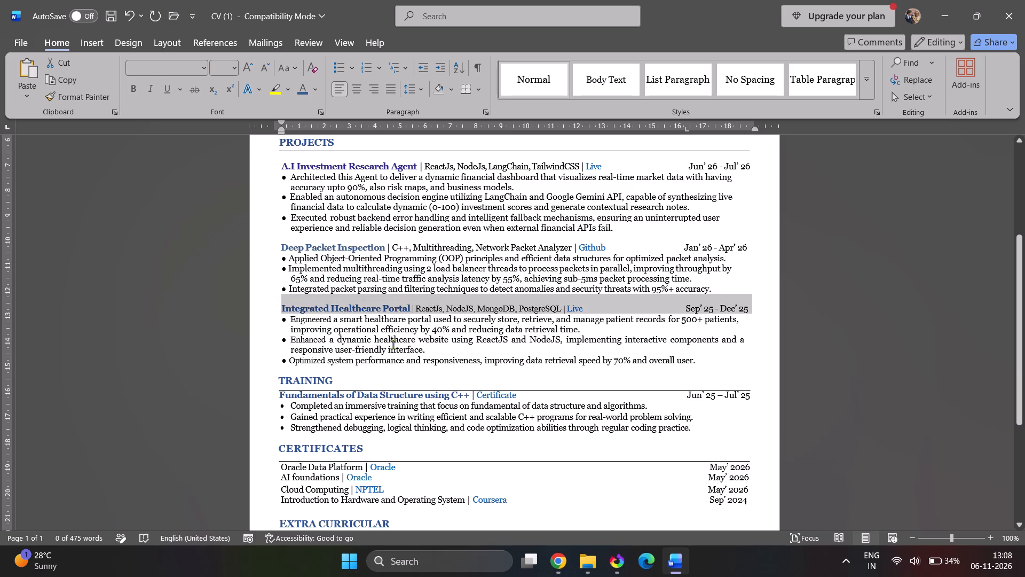
Recolour the "A.I Investment Research Agent" project title with the same second-darkest accent blue theme shade.
{"action": "scroll", "coordinate": [419, 255], "scroll_direction": "up", "scroll_amount": 1}
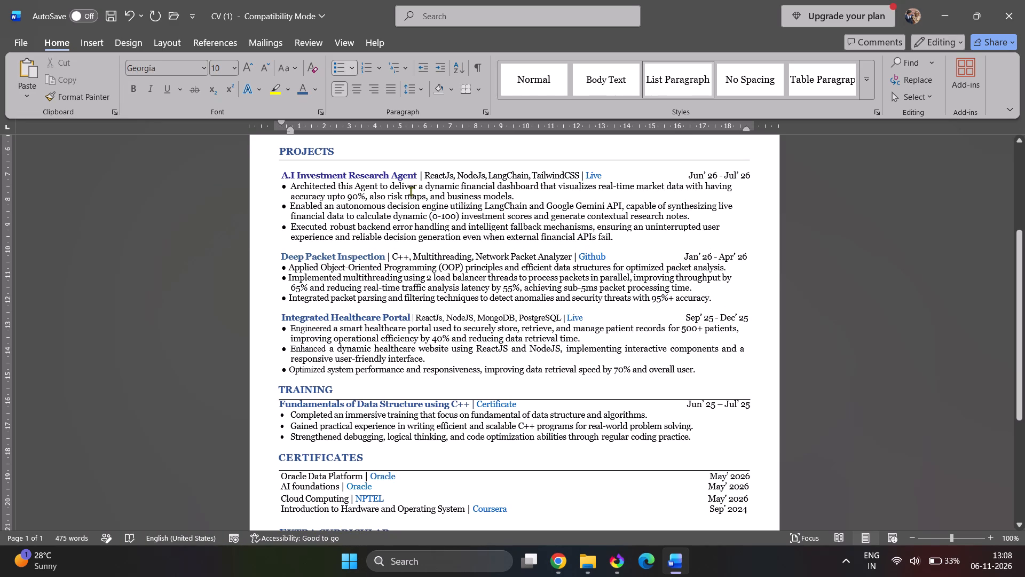
{"action": "left_click_drag", "start_coordinate": [416, 177], "coordinate": [306, 173]}
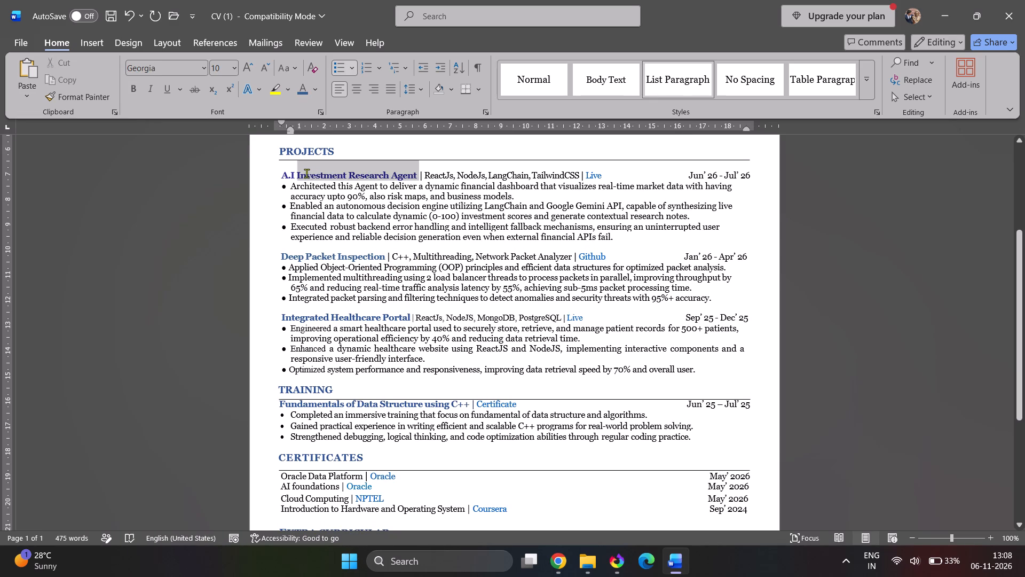
{"action": "left_click_drag", "start_coordinate": [306, 173], "coordinate": [283, 173]}
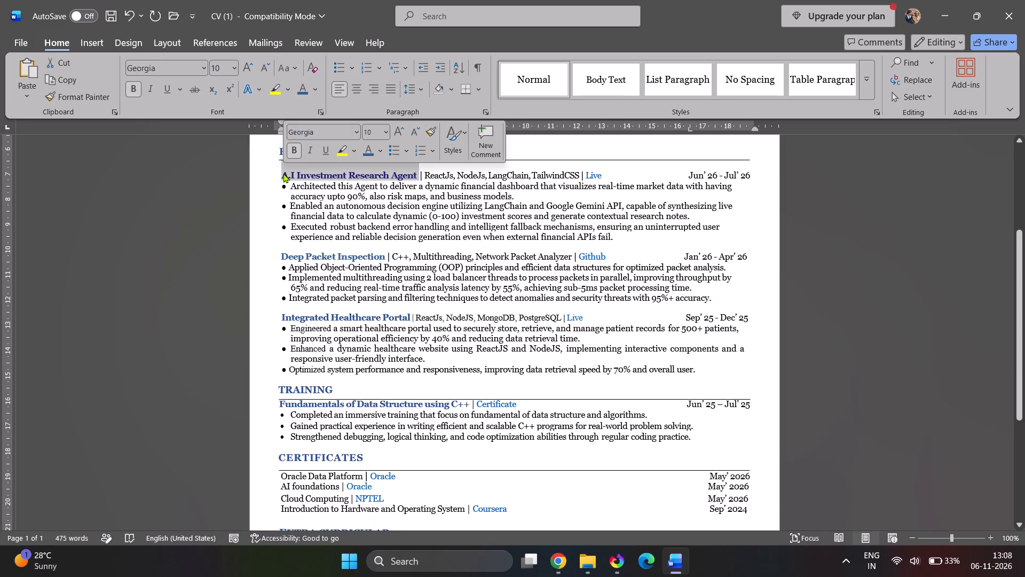
{"action": "left_click", "coordinate": [379, 155]}
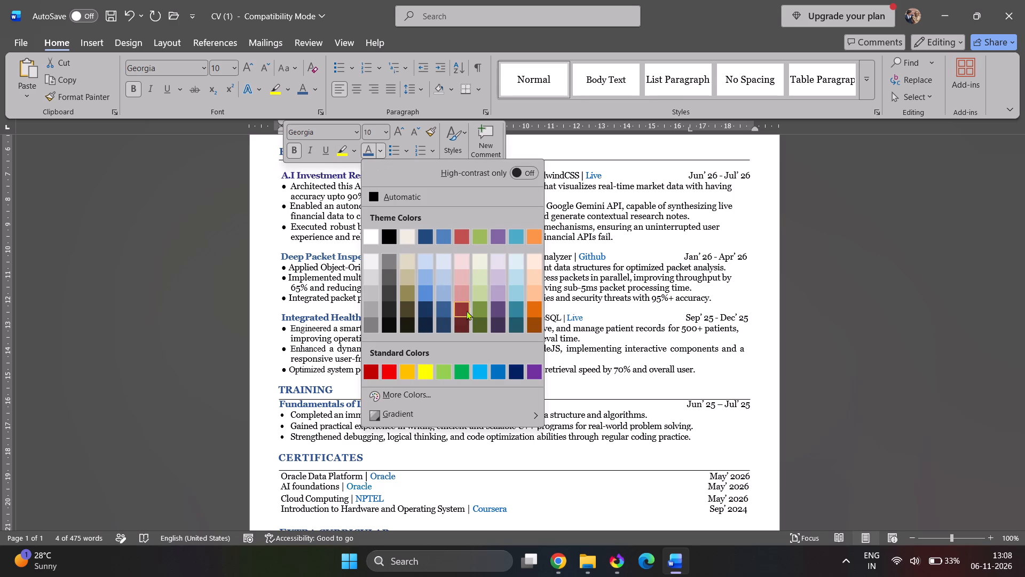
{"action": "left_click", "coordinate": [444, 313]}
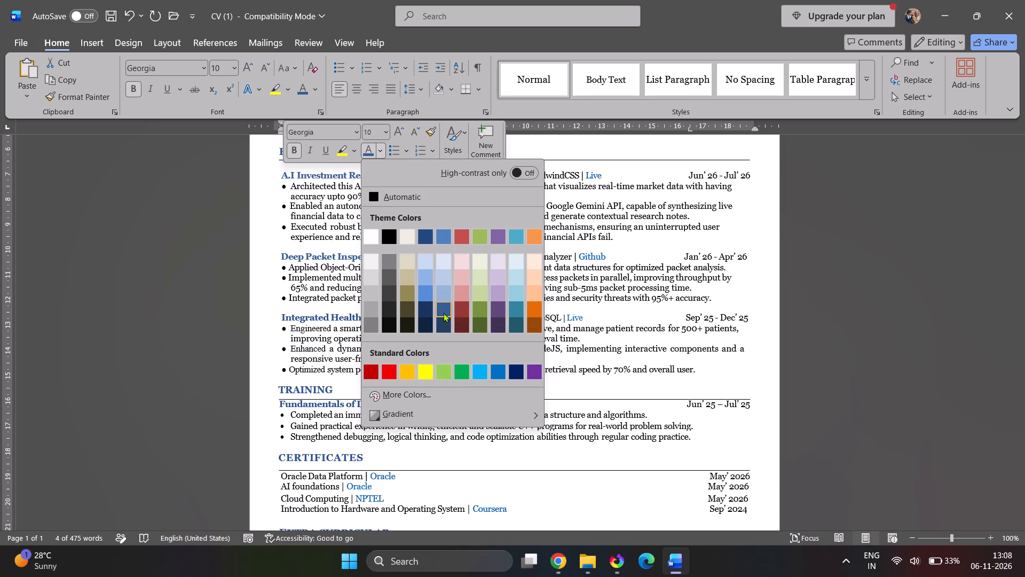
{"action": "right_click", "coordinate": [378, 289]}
{"action": "left_click", "coordinate": [297, 272]}
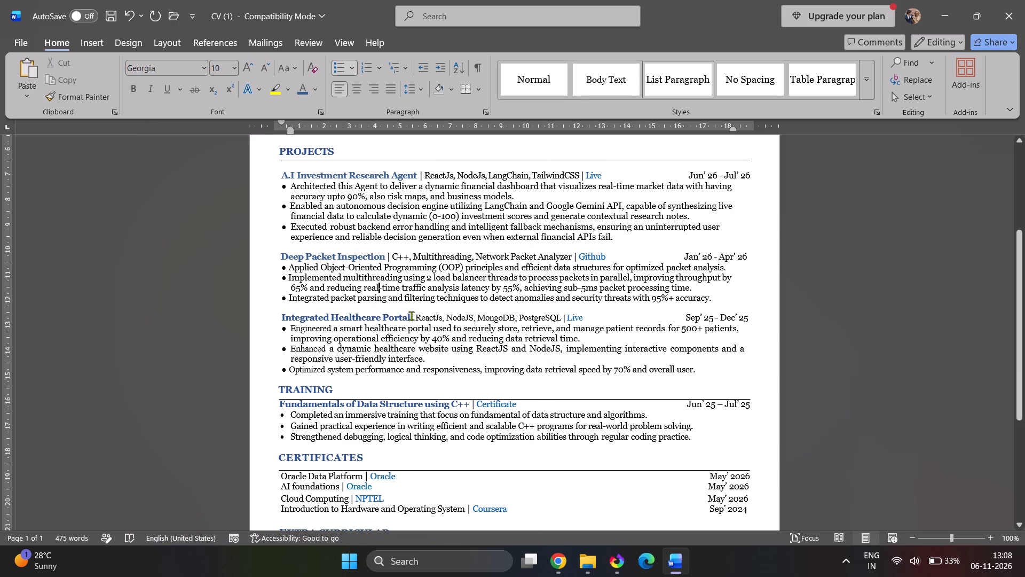
Recolour the "Integrated Healthcare Portal" project title with the second-darkest shade of the theme's accent blue.
{"action": "left_click_drag", "start_coordinate": [411, 316], "coordinate": [307, 316]}
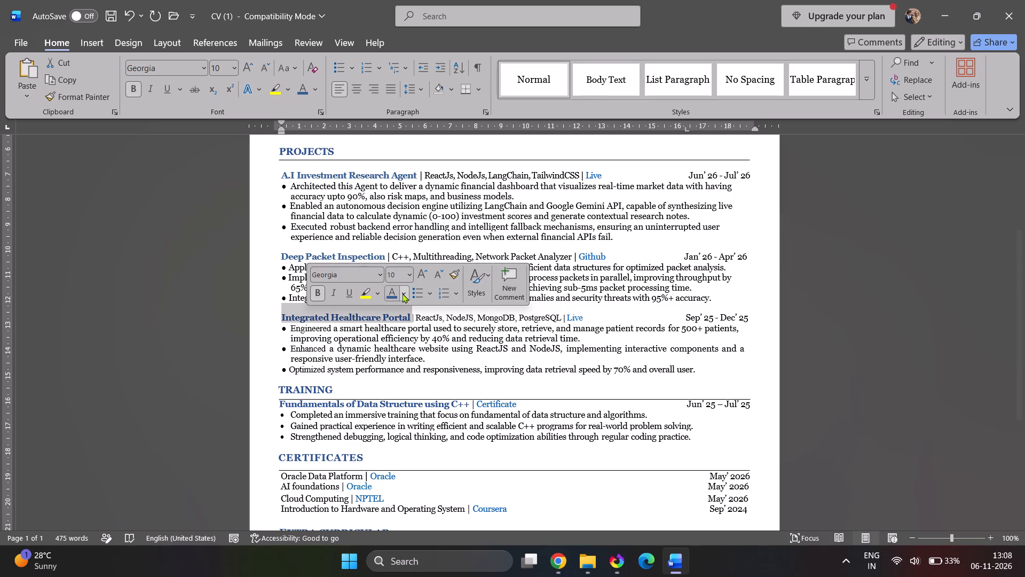
{"action": "left_click", "coordinate": [403, 293]}
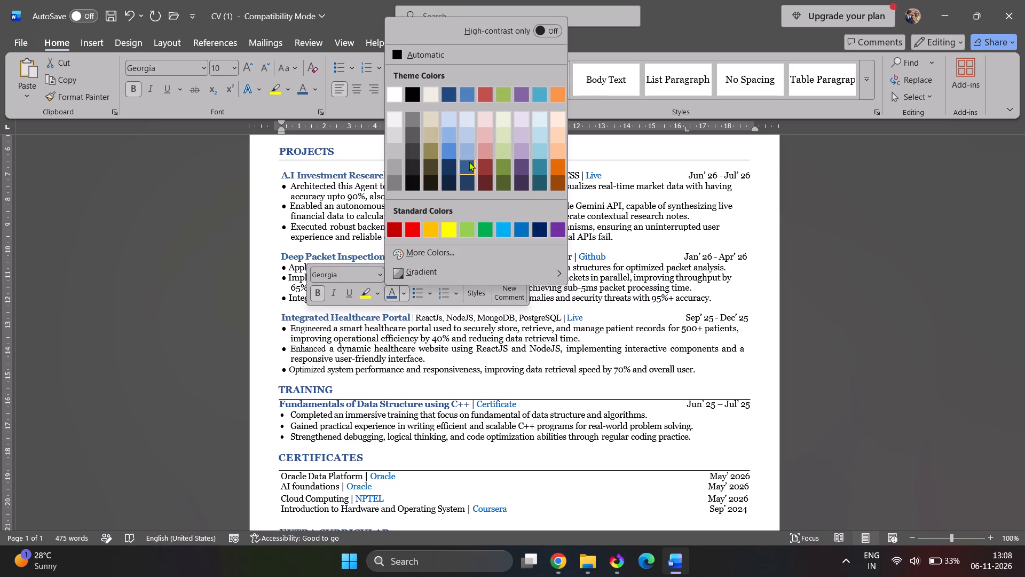
{"action": "left_click", "coordinate": [469, 161]}
{"action": "left_click", "coordinate": [419, 338]}
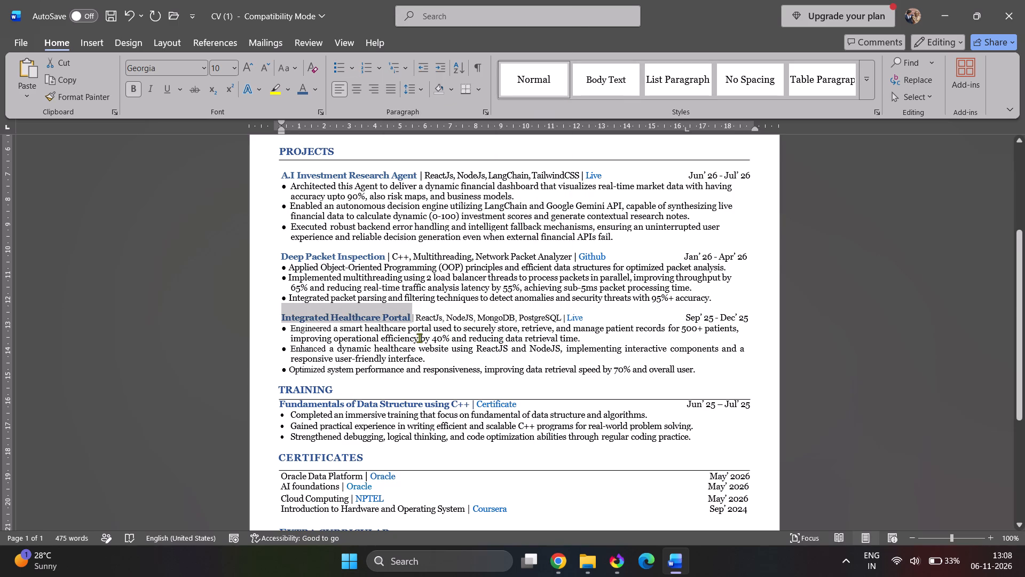
Recolour the "Fundamentals of Data Structure using C++" training title with the second-darkest accent blue theme shade.
{"action": "scroll", "coordinate": [419, 338], "scroll_direction": "down", "scroll_amount": 2}
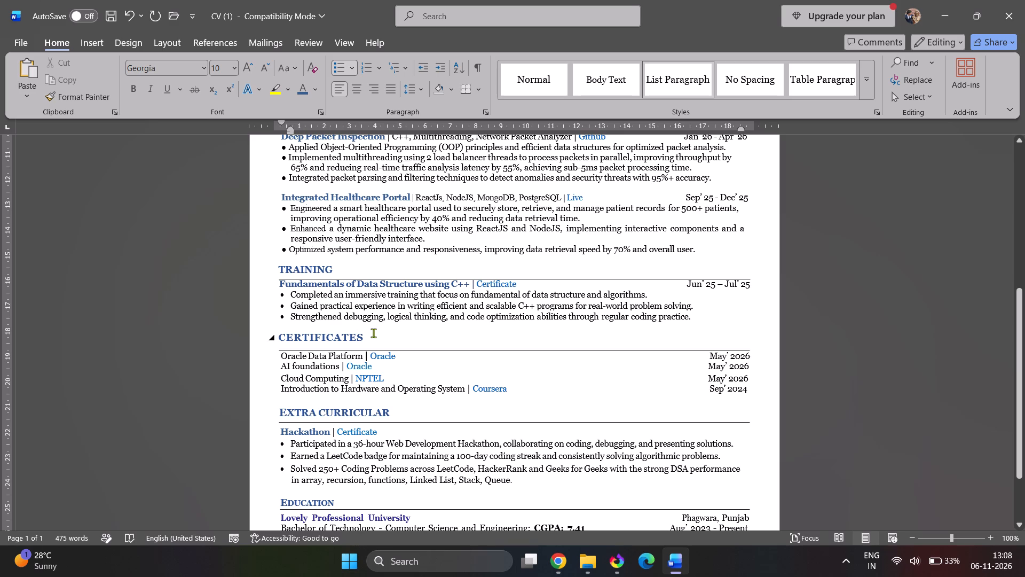
{"action": "left_click_drag", "start_coordinate": [468, 284], "coordinate": [306, 280]}
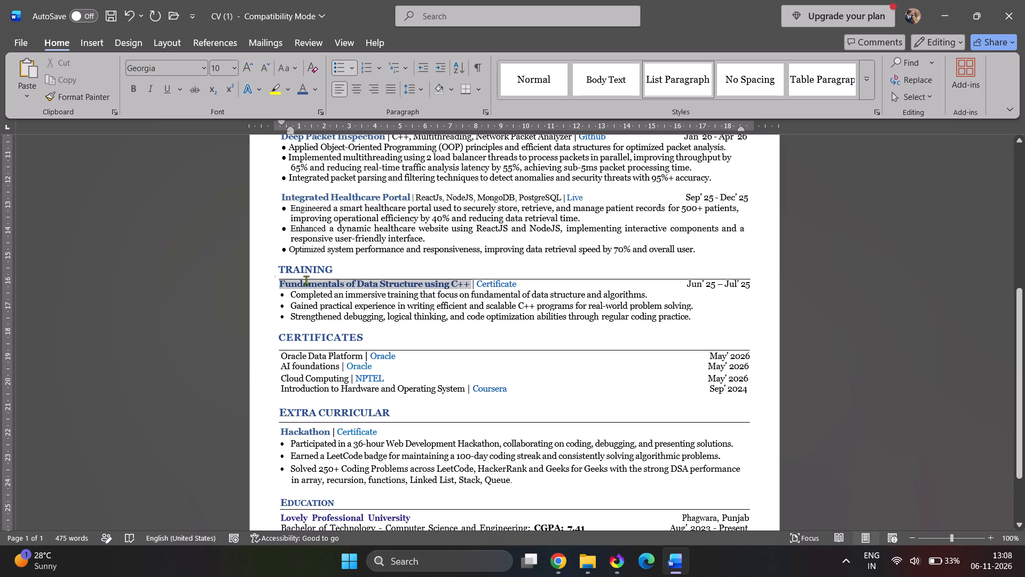
{"action": "left_click_drag", "start_coordinate": [306, 280], "coordinate": [299, 280]}
{"action": "left_click", "coordinate": [398, 258]}
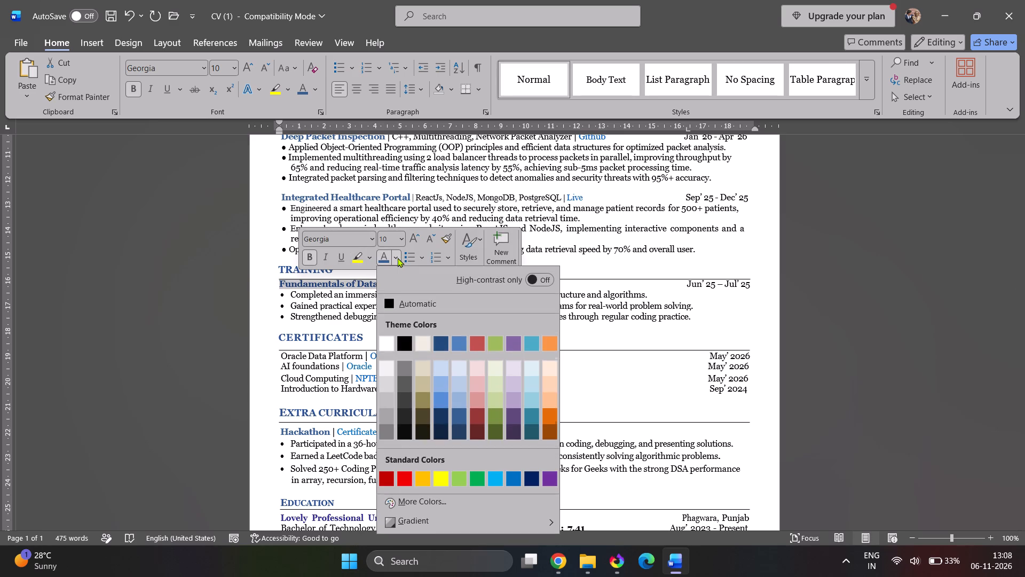
{"action": "left_click", "coordinate": [458, 414]}
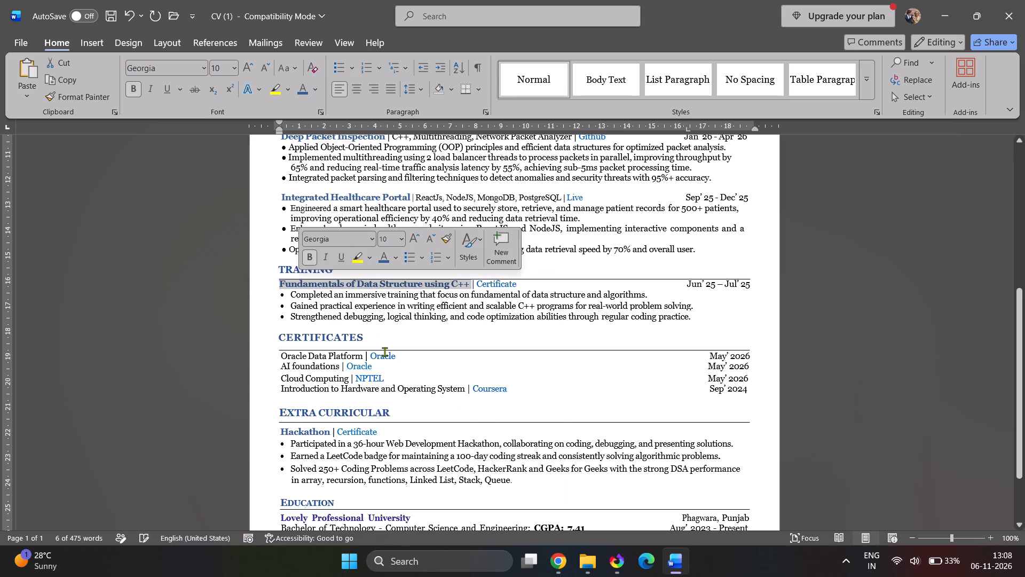
{"action": "left_click", "coordinate": [384, 352]}
Recolour the "CERTIFICATES" section heading with the second-darkest shade of the theme's accent blue.
{"action": "left_click_drag", "start_coordinate": [375, 341], "coordinate": [274, 335]}
{"action": "left_click", "coordinate": [374, 314]}
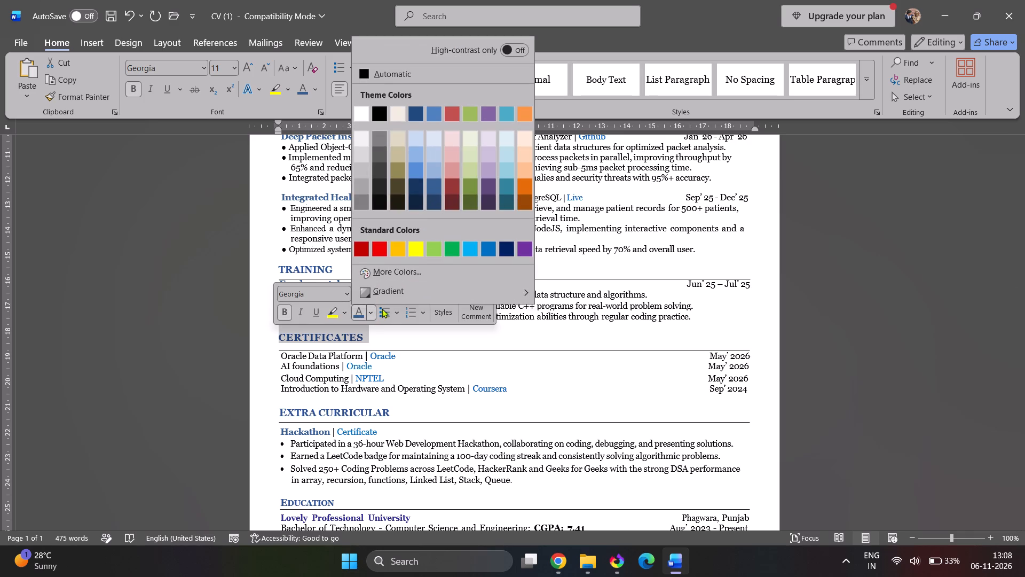
{"action": "left_click", "coordinate": [430, 183]}
{"action": "left_click", "coordinate": [438, 346]}
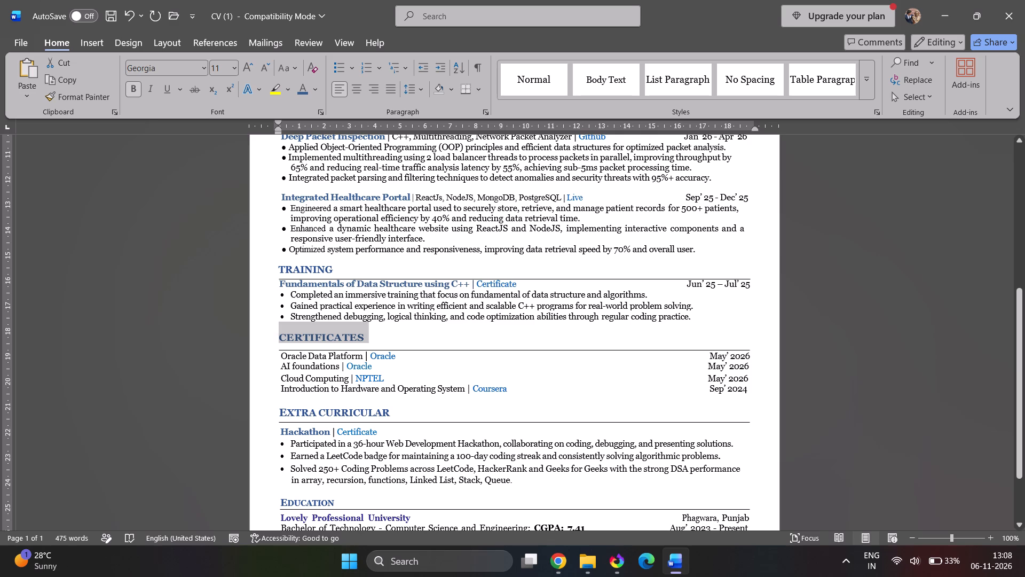
Recolour the "EXTRA CURRICULAR" section heading with the second-darkest shade of the theme's accent blue.
{"action": "scroll", "coordinate": [417, 377], "scroll_direction": "down", "scroll_amount": 1}
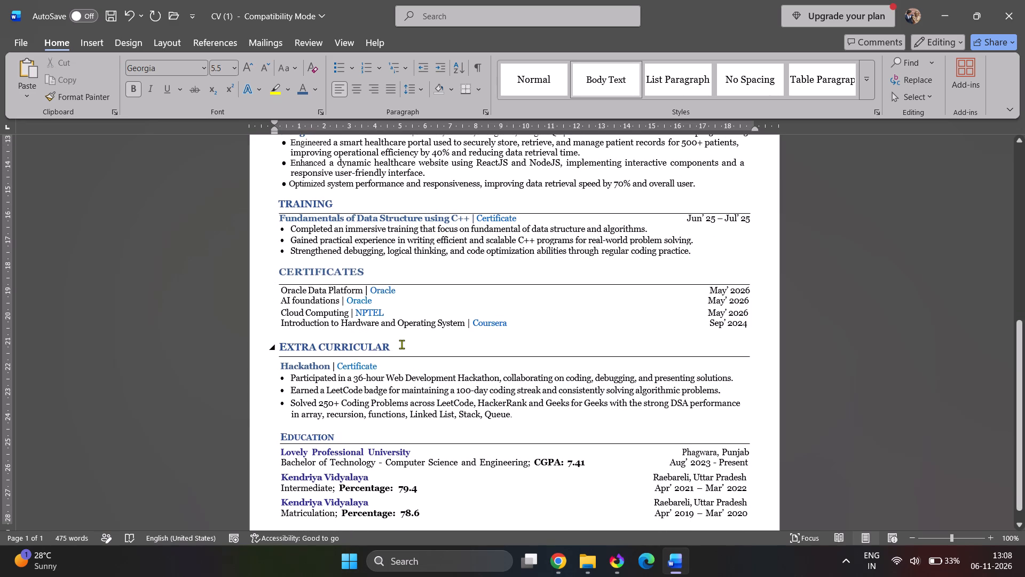
{"action": "left_click_drag", "start_coordinate": [401, 344], "coordinate": [289, 341]}
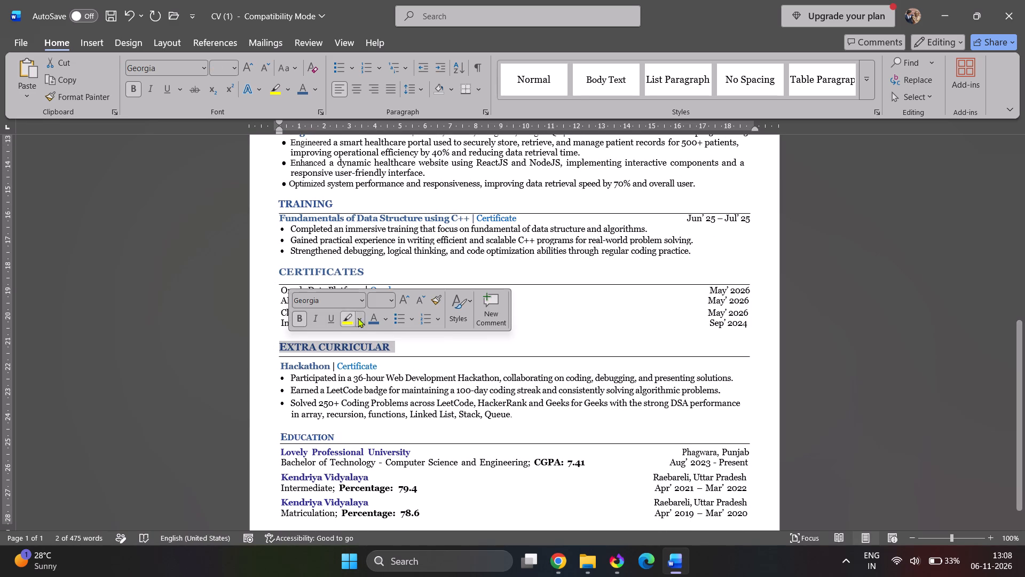
{"action": "left_click", "coordinate": [382, 322]}
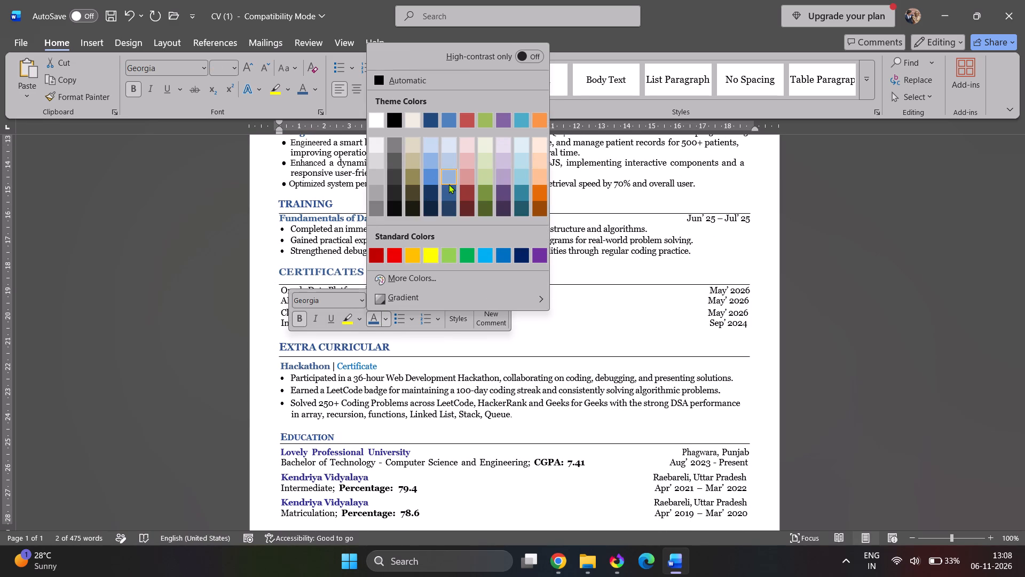
{"action": "left_click", "coordinate": [449, 193]}
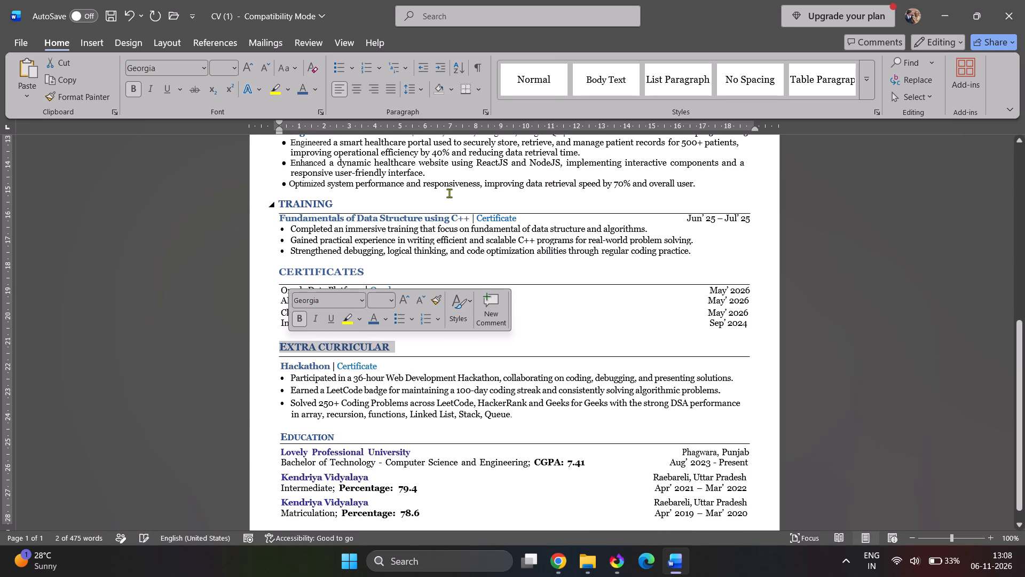
{"action": "left_click", "coordinate": [401, 341]}
Recolour the "Hackathon" title in the Extra Curricular section with the second-darkest accent blue theme shade.
{"action": "scroll", "coordinate": [401, 341], "scroll_direction": "down", "scroll_amount": 1}
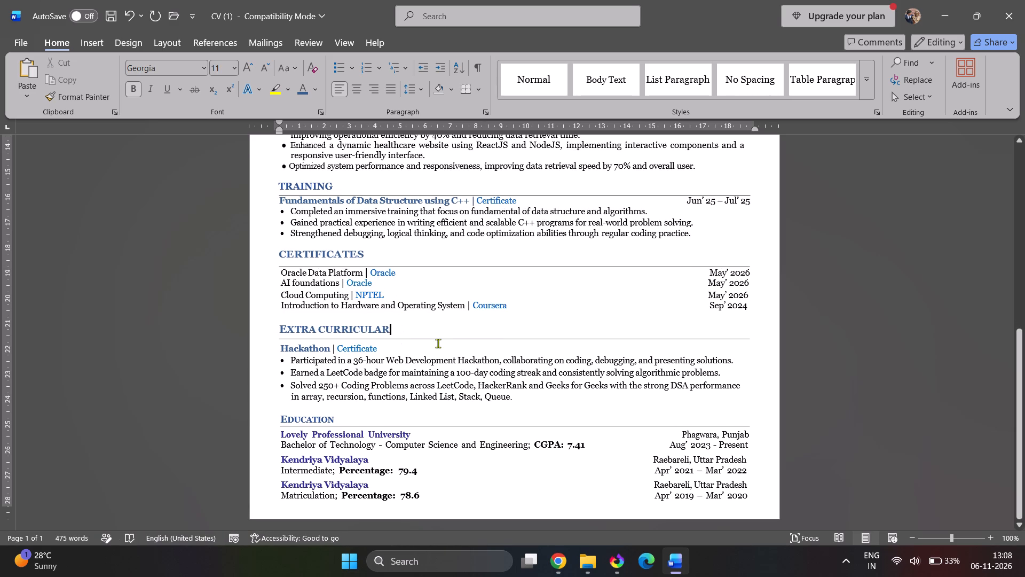
{"action": "scroll", "coordinate": [370, 375], "scroll_direction": "down", "scroll_amount": 1}
{"action": "left_click_drag", "start_coordinate": [332, 347], "coordinate": [300, 347]}
{"action": "left_click_drag", "start_coordinate": [300, 347], "coordinate": [280, 349]}
{"action": "left_click", "coordinate": [383, 325]}
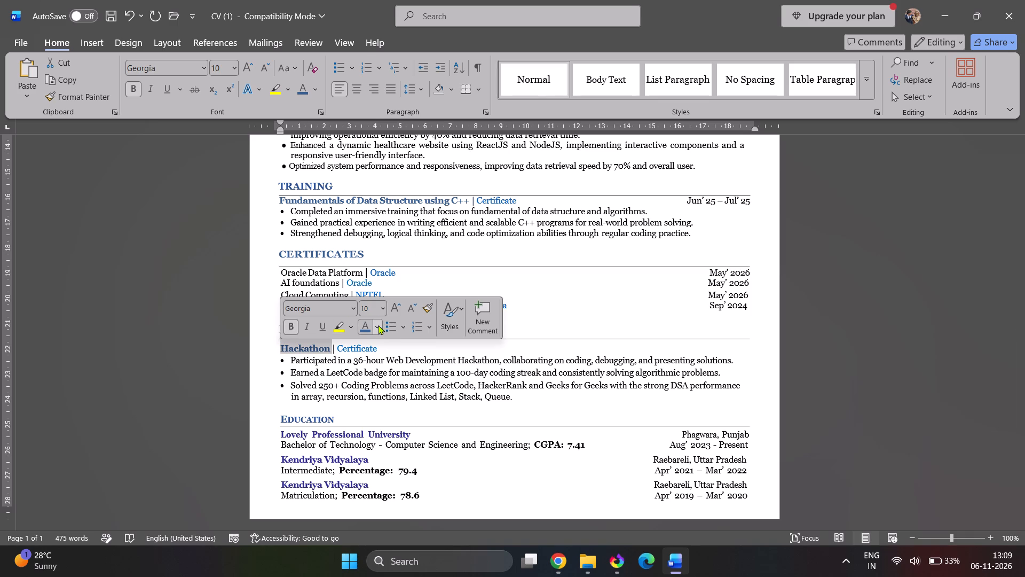
{"action": "left_click", "coordinate": [379, 325]}
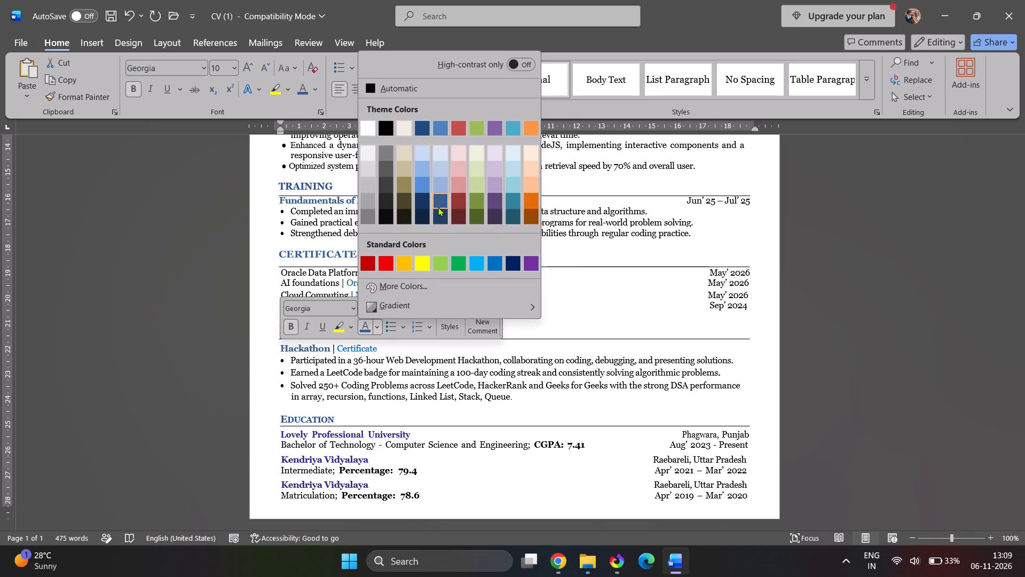
{"action": "left_click", "coordinate": [438, 207]}
{"action": "left_click", "coordinate": [343, 386]}
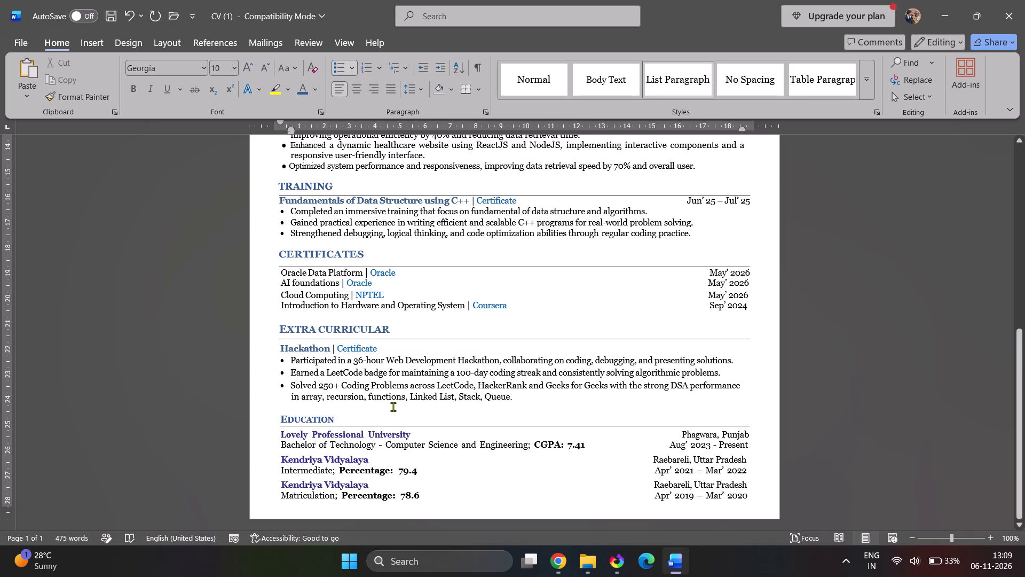
Recolour "Lovely Professional University" in the Education section with the second-darkest accent blue theme shade.
{"action": "scroll", "coordinate": [393, 407], "scroll_direction": "down", "scroll_amount": 1}
{"action": "left_click_drag", "start_coordinate": [413, 437], "coordinate": [293, 437]}
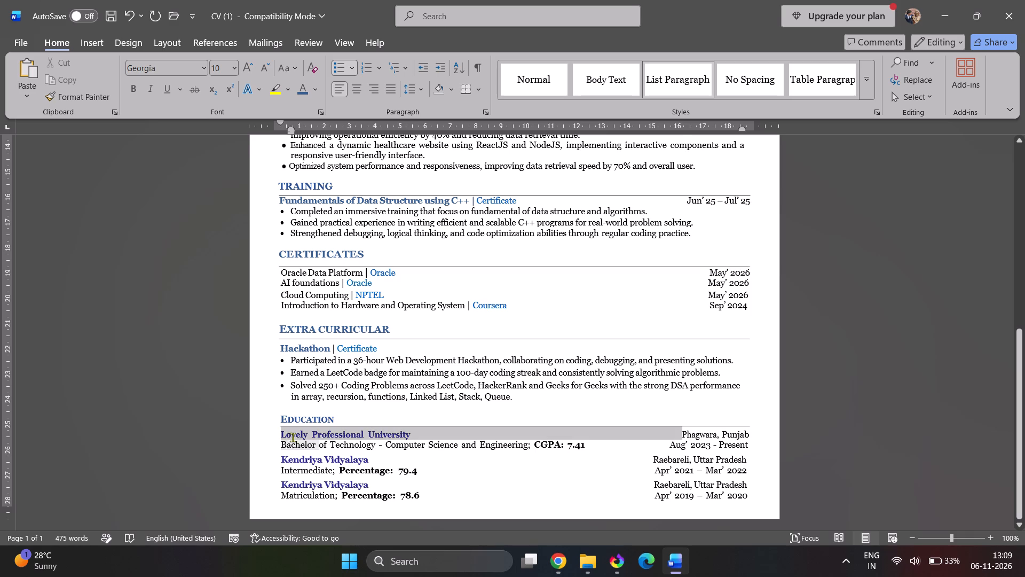
{"action": "left_click_drag", "start_coordinate": [293, 437], "coordinate": [287, 436]}
{"action": "left_click", "coordinate": [380, 416]}
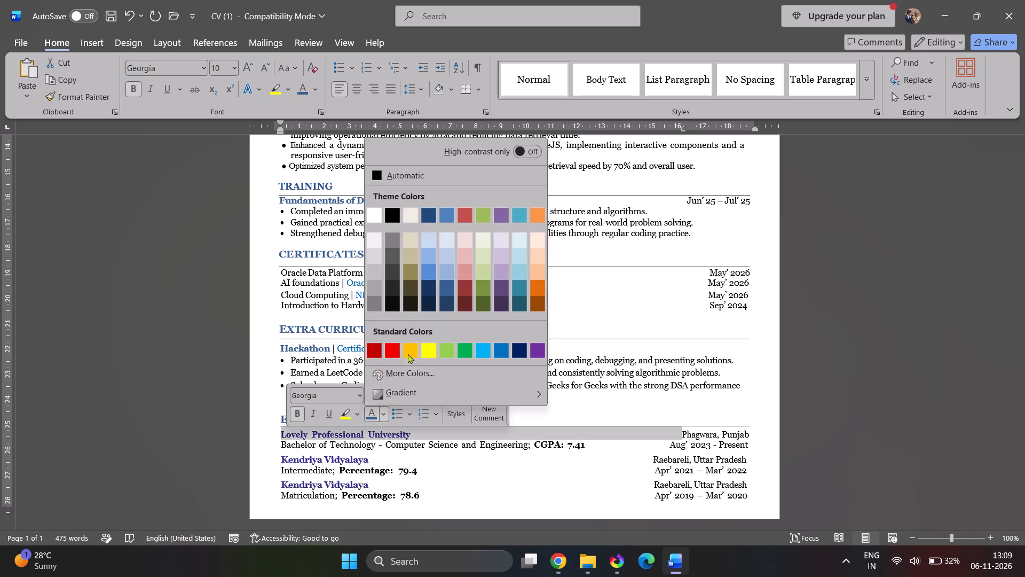
{"action": "left_click", "coordinate": [449, 283]}
{"action": "left_click", "coordinate": [261, 375]}
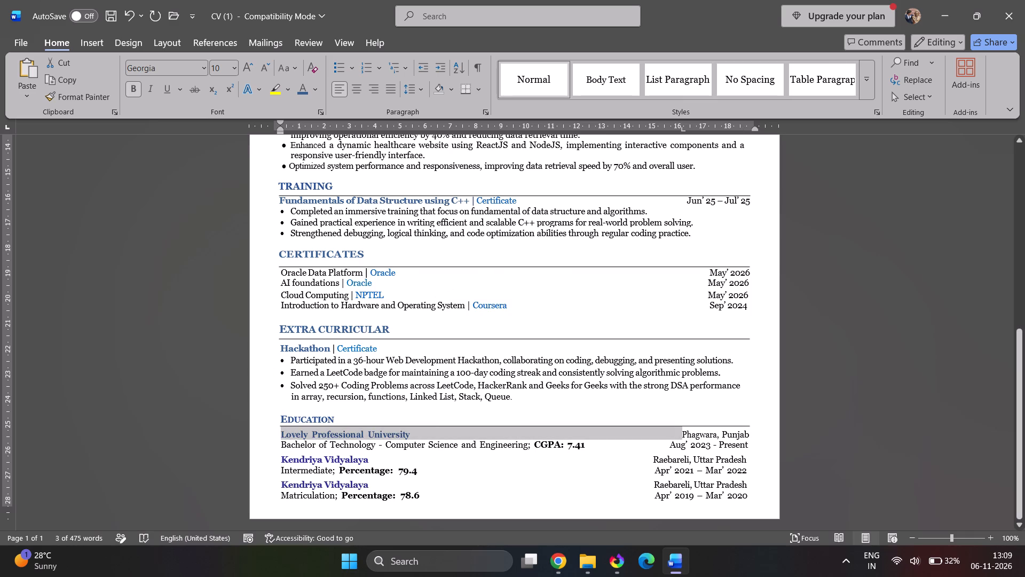
Recolour the "Kendriya Vidyalaya" name above the Intermediate line with the second-darkest accent blue theme shade.
{"action": "left_click_drag", "start_coordinate": [376, 456], "coordinate": [320, 461]}
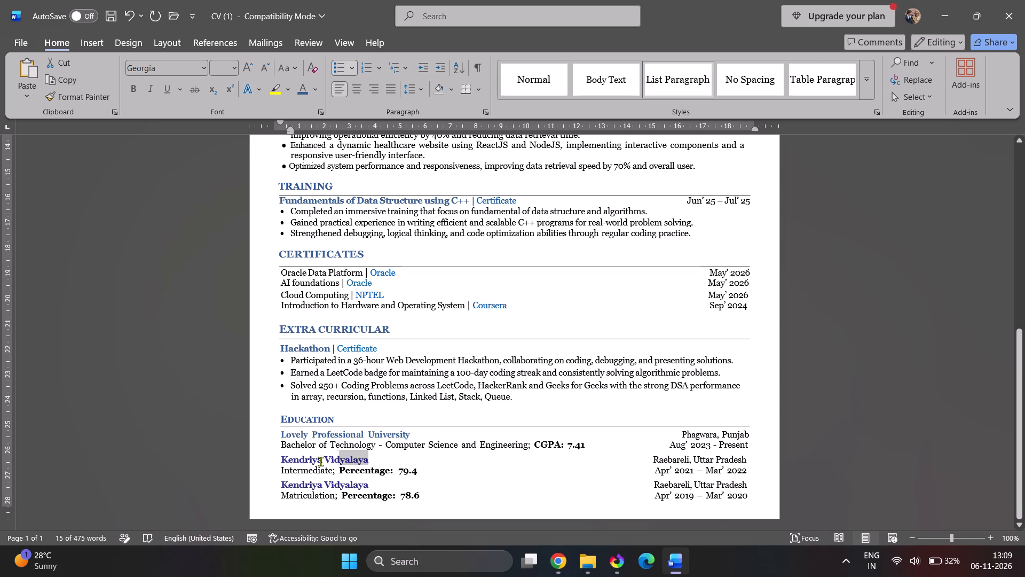
{"action": "left_click_drag", "start_coordinate": [320, 461], "coordinate": [292, 463]}
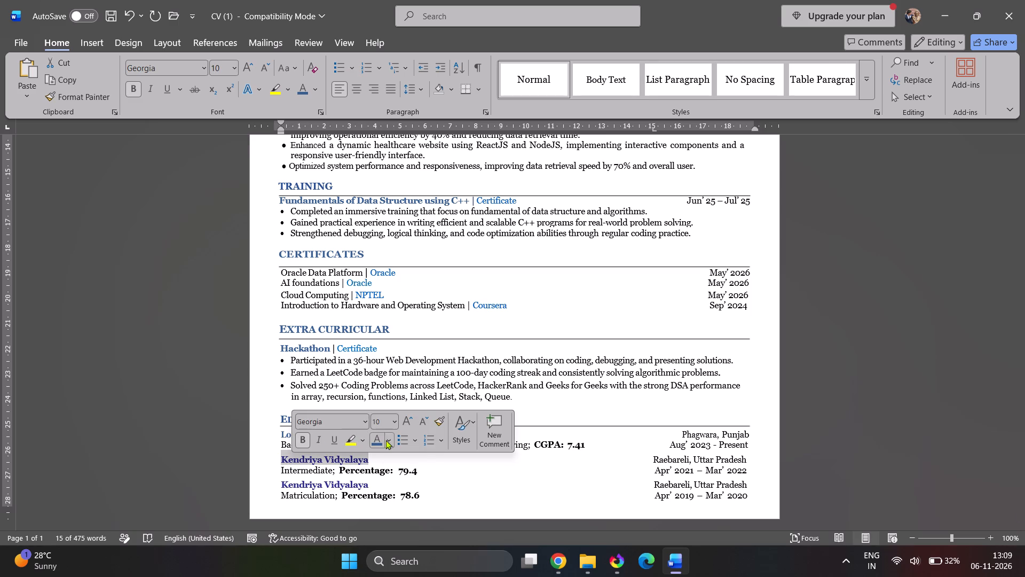
{"action": "left_click", "coordinate": [388, 440]}
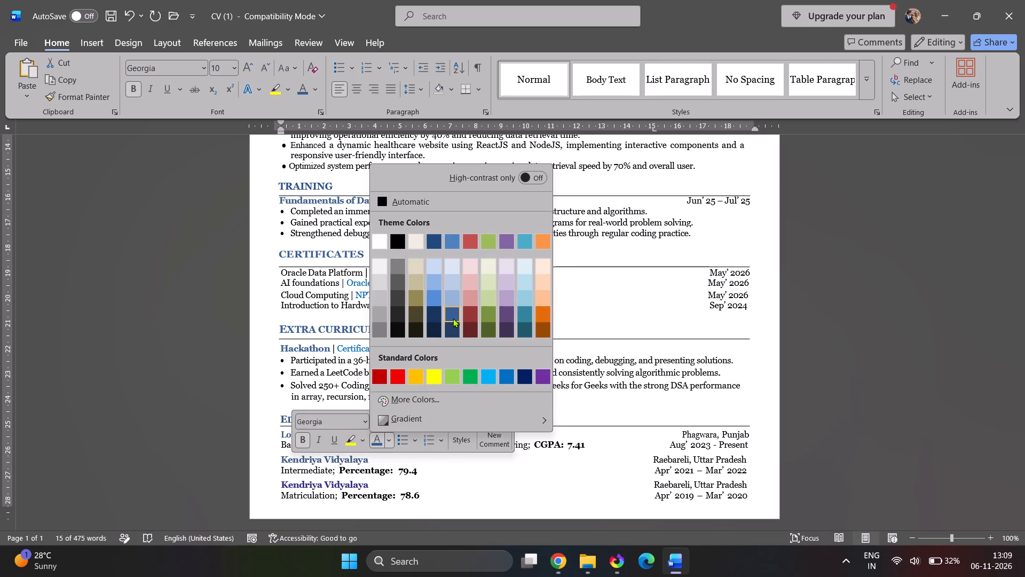
{"action": "left_click", "coordinate": [453, 318]}
Recolour the "Kendriya Vidyalaya" name above the Matriculation line with the second-darkest accent blue theme shade.
{"action": "left_click_drag", "start_coordinate": [380, 484], "coordinate": [307, 491]}
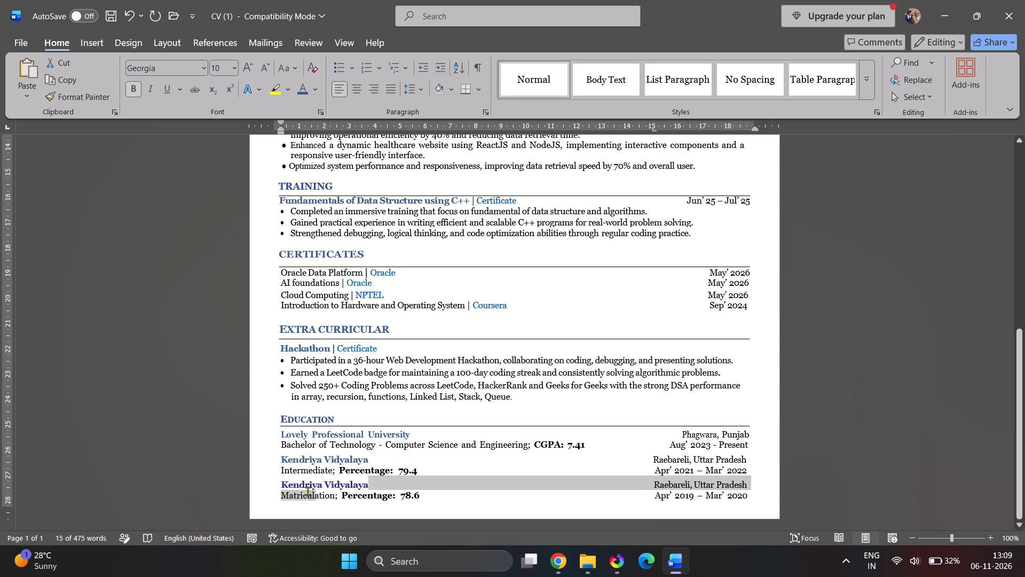
{"action": "left_click_drag", "start_coordinate": [307, 491], "coordinate": [282, 482]}
{"action": "left_click", "coordinate": [380, 463]}
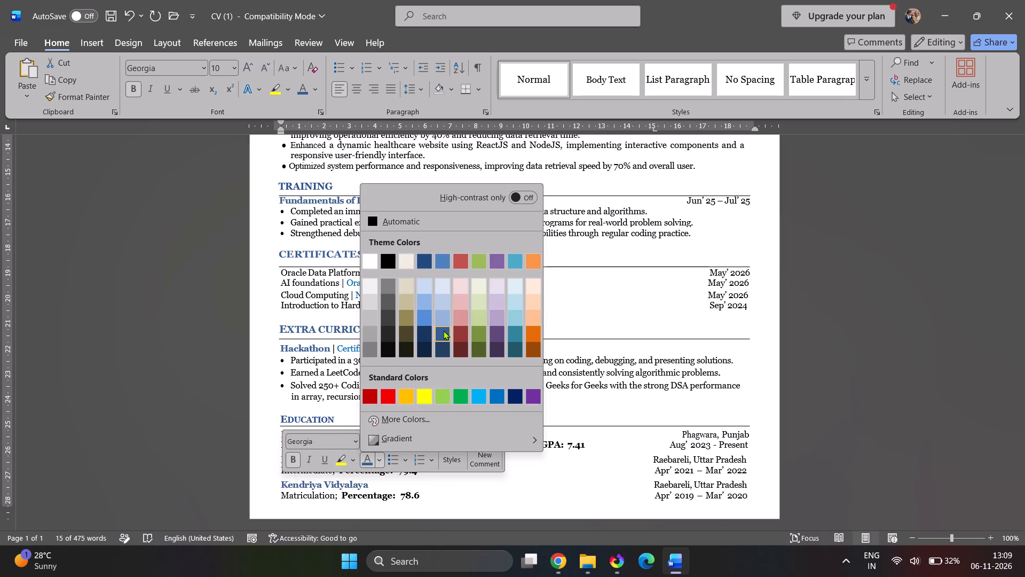
{"action": "left_click", "coordinate": [444, 330]}
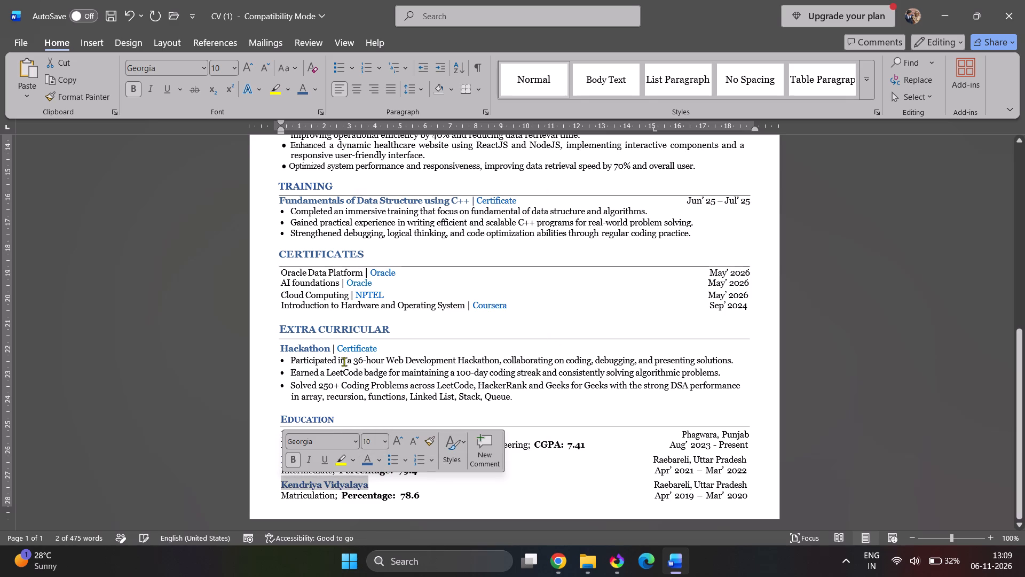
{"action": "left_click", "coordinate": [207, 380]}
{"action": "left_click", "coordinate": [392, 421]}
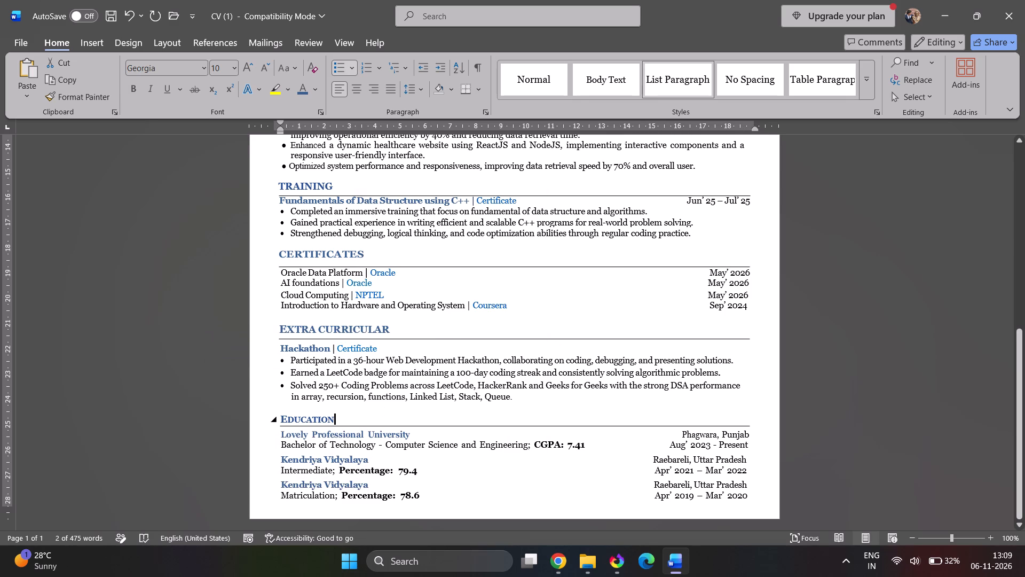
Reapply the second-darkest accent blue theme shade to the "Kendriya Vidyalaya" name above the Intermediate line.
{"action": "left_click_drag", "start_coordinate": [381, 456], "coordinate": [282, 461]}
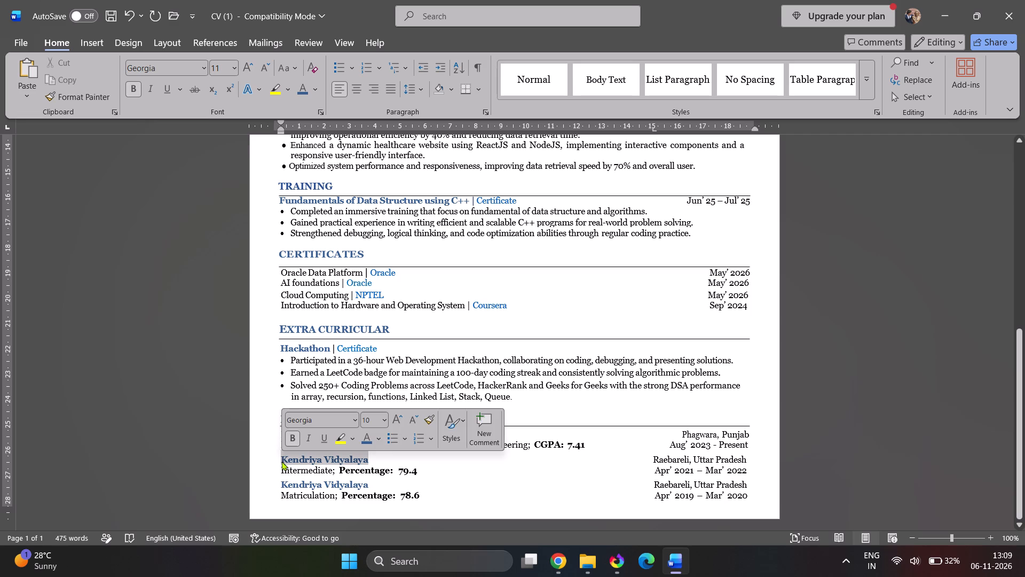
{"action": "left_click", "coordinate": [374, 443]}
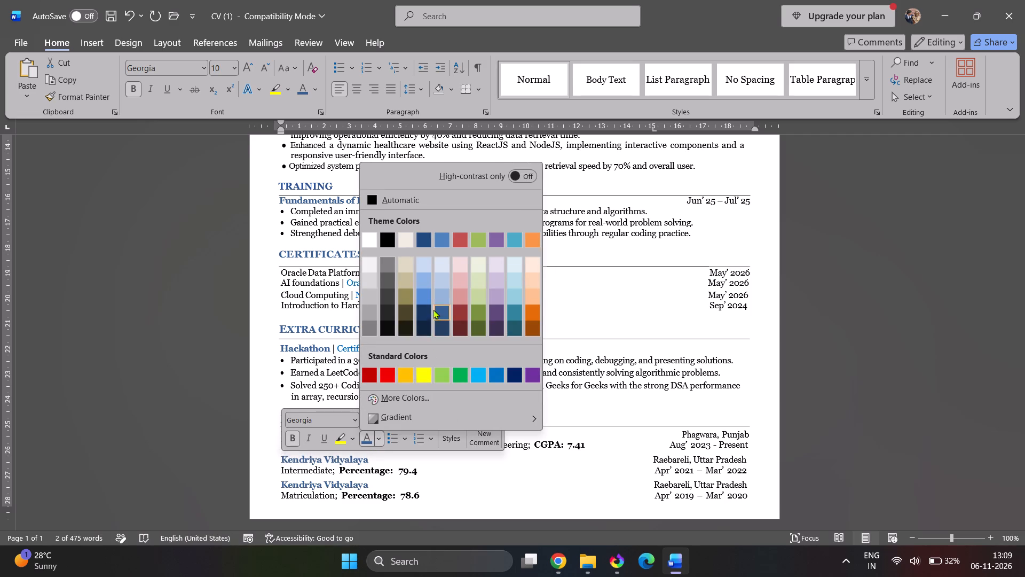
{"action": "left_click", "coordinate": [444, 312]}
{"action": "left_click", "coordinate": [364, 500]}
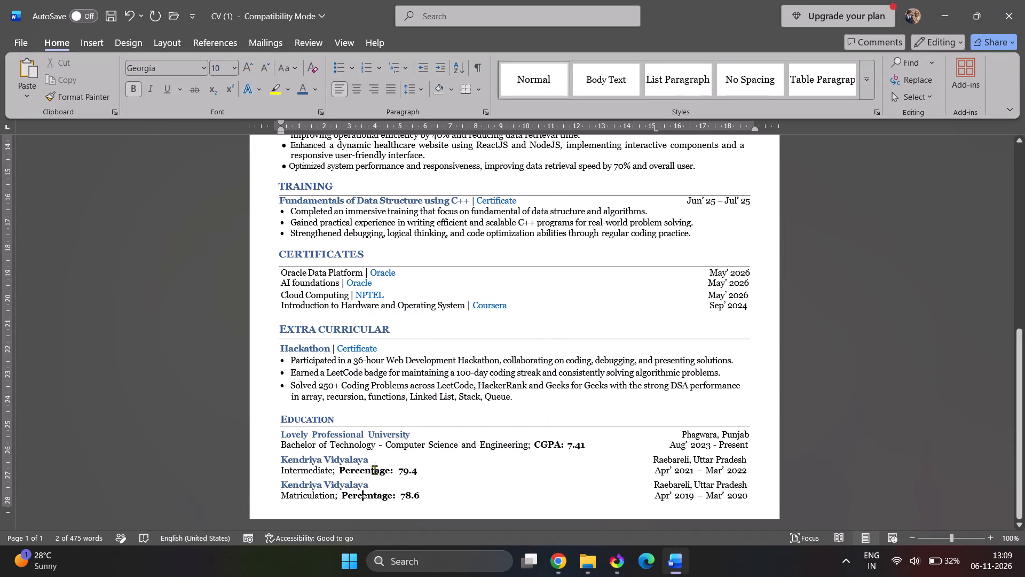
Reapply the second-darkest accent blue theme shade to the "Hackathon" title in the Extra Curricular section.
{"action": "scroll", "coordinate": [375, 465], "scroll_direction": "up", "scroll_amount": 1}
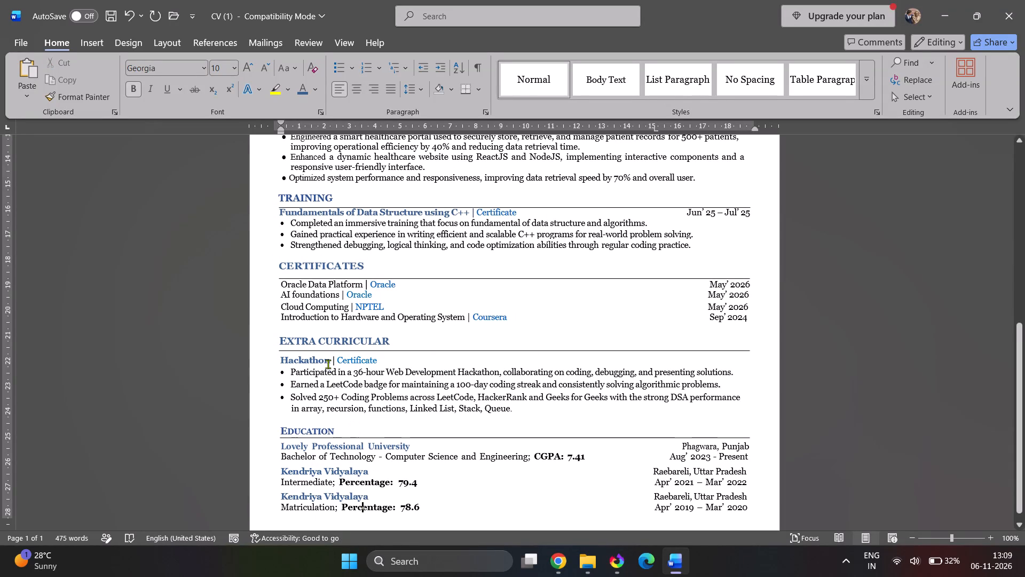
{"action": "left_click_drag", "start_coordinate": [332, 361], "coordinate": [294, 361]}
{"action": "left_click_drag", "start_coordinate": [294, 361], "coordinate": [281, 361]}
{"action": "left_click", "coordinate": [380, 344]}
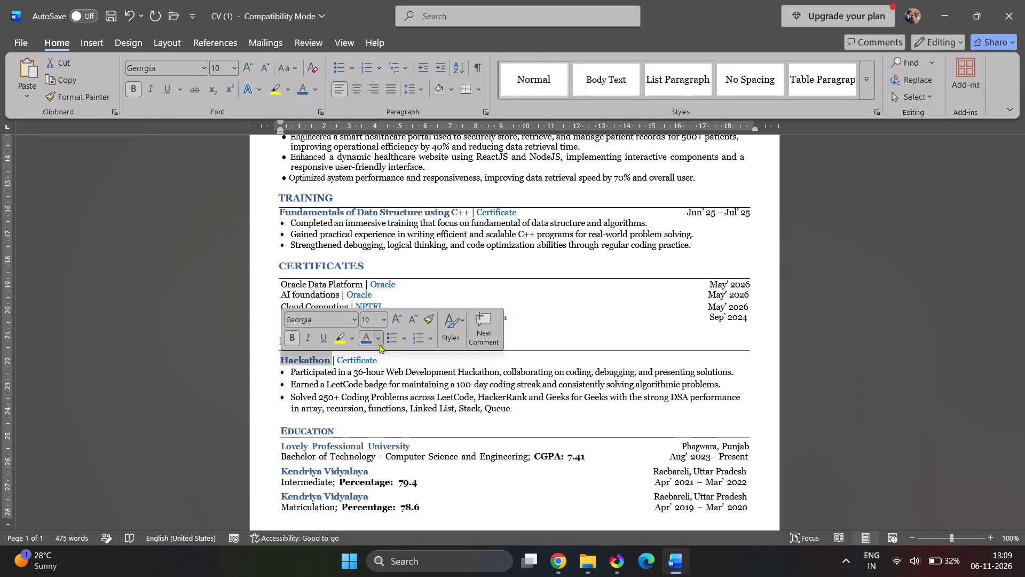
{"action": "left_click", "coordinate": [444, 215]}
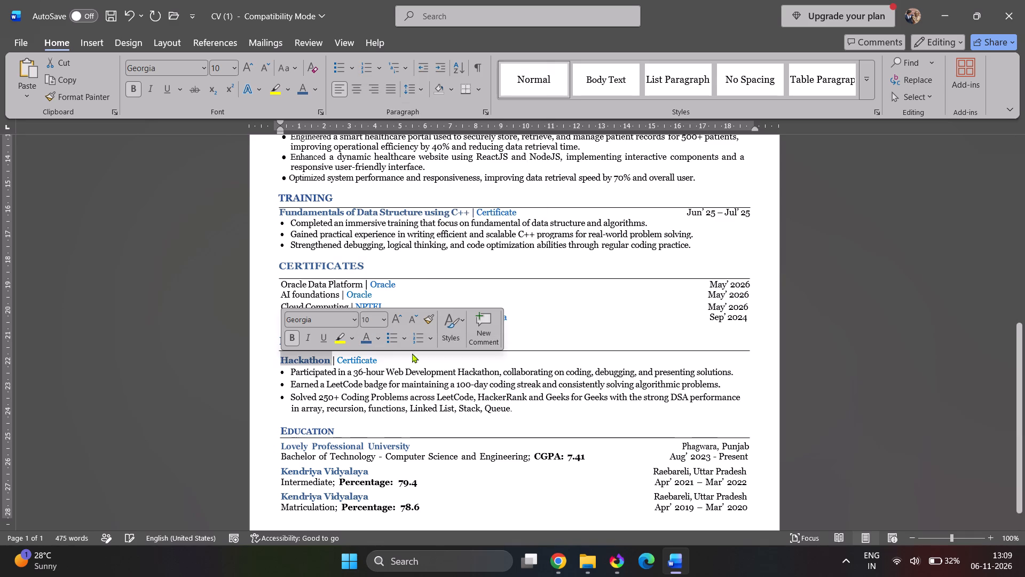
{"action": "left_click", "coordinate": [409, 375]}
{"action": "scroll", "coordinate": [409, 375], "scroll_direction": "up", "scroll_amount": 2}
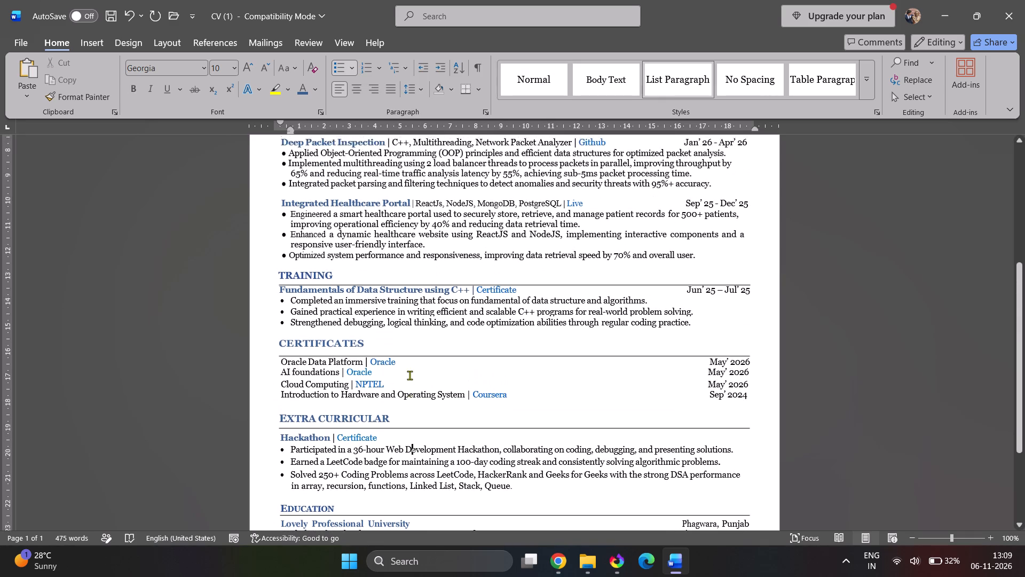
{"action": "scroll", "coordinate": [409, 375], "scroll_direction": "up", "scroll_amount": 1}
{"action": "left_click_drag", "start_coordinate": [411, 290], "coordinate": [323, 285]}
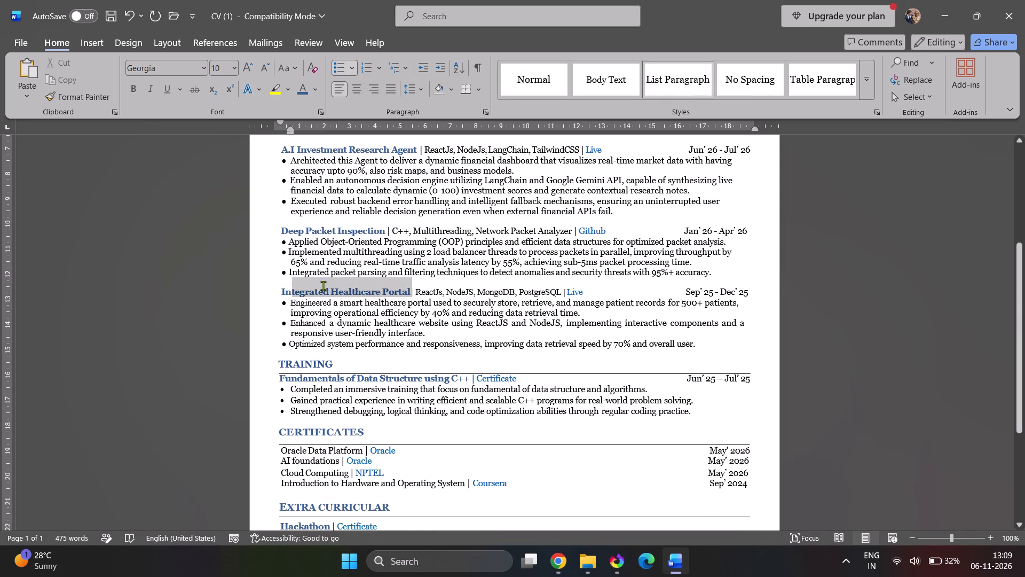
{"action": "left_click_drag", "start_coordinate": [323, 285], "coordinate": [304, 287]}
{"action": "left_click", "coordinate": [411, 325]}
Recolour the "Languages:" label in the Skills section with the second-darkest accent blue theme shade.
{"action": "scroll", "coordinate": [411, 325], "scroll_direction": "up", "scroll_amount": 1}
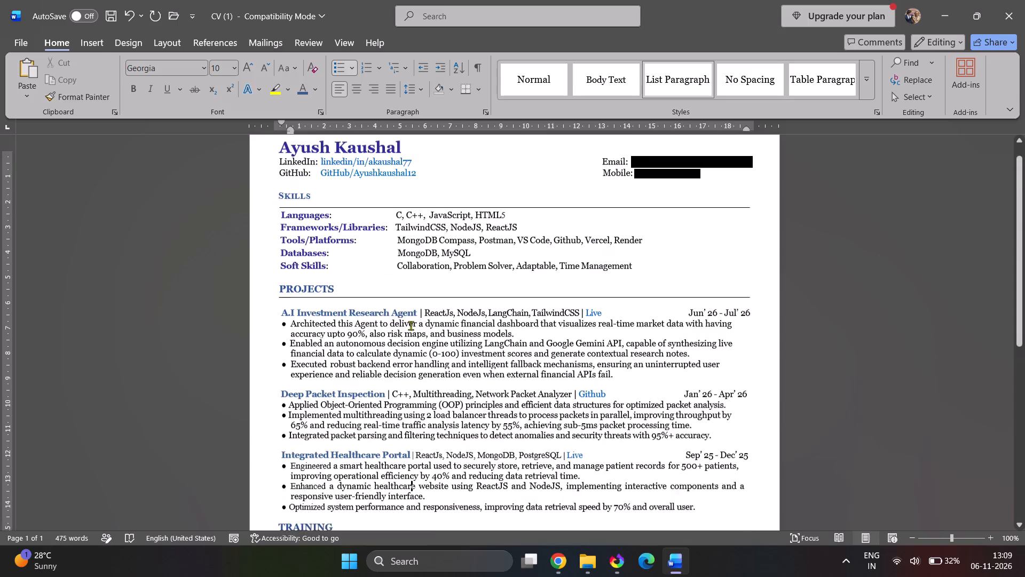
{"action": "scroll", "coordinate": [411, 325], "scroll_direction": "up", "scroll_amount": 1}
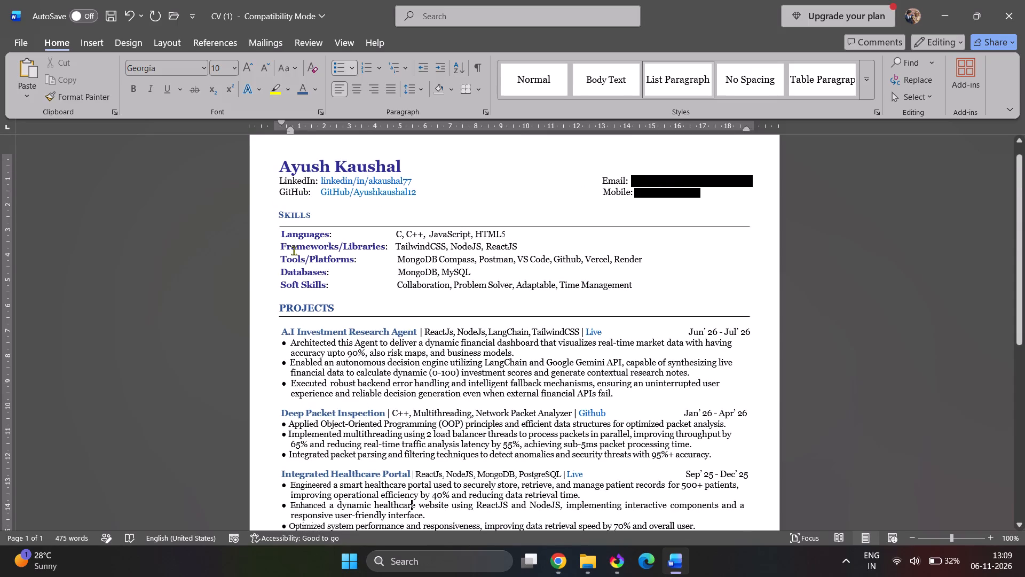
{"action": "left_click_drag", "start_coordinate": [279, 233], "coordinate": [335, 240]}
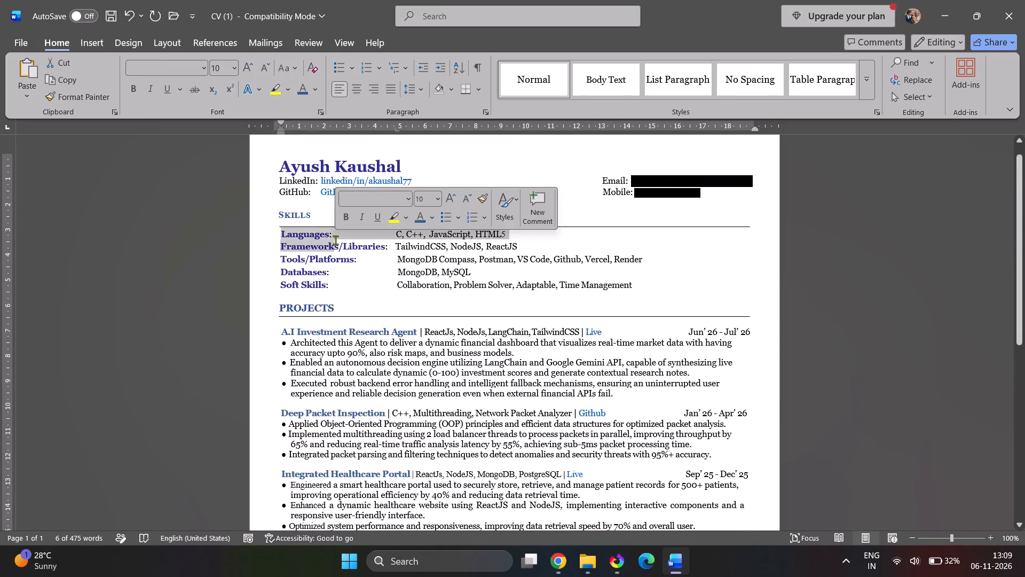
{"action": "left_click", "coordinate": [362, 244]}
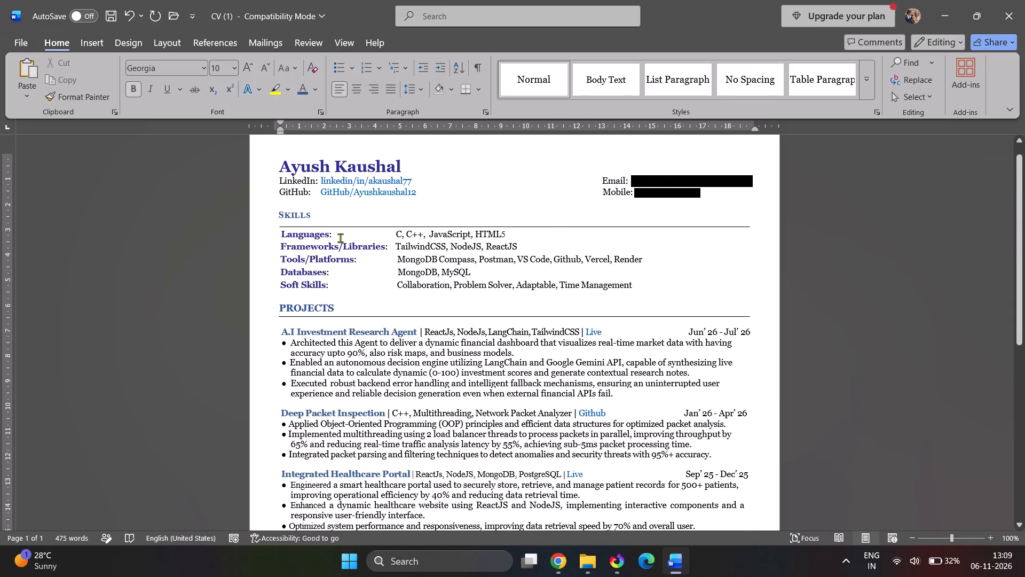
{"action": "left_click_drag", "start_coordinate": [333, 235], "coordinate": [284, 230]}
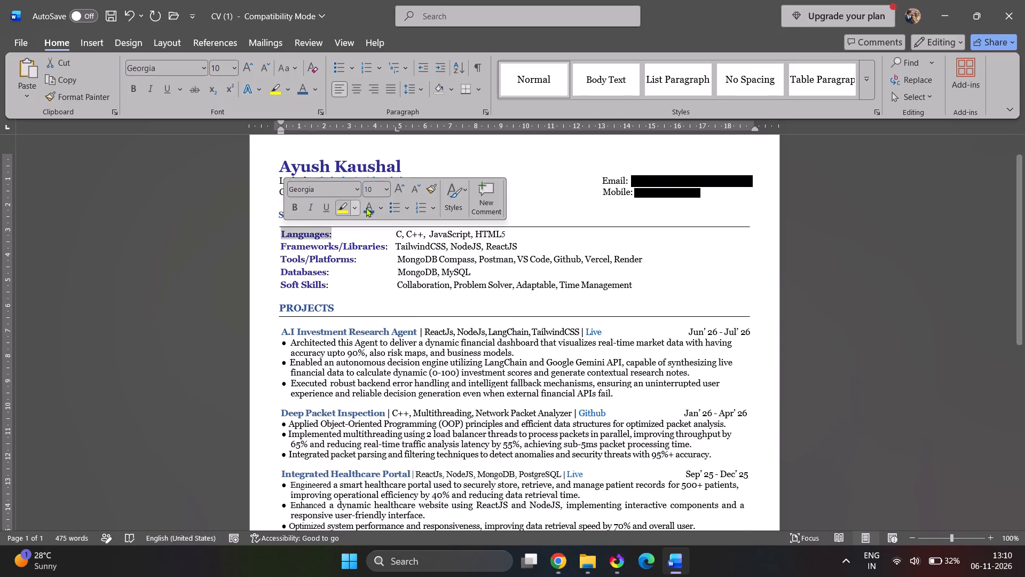
{"action": "left_click", "coordinate": [382, 212]}
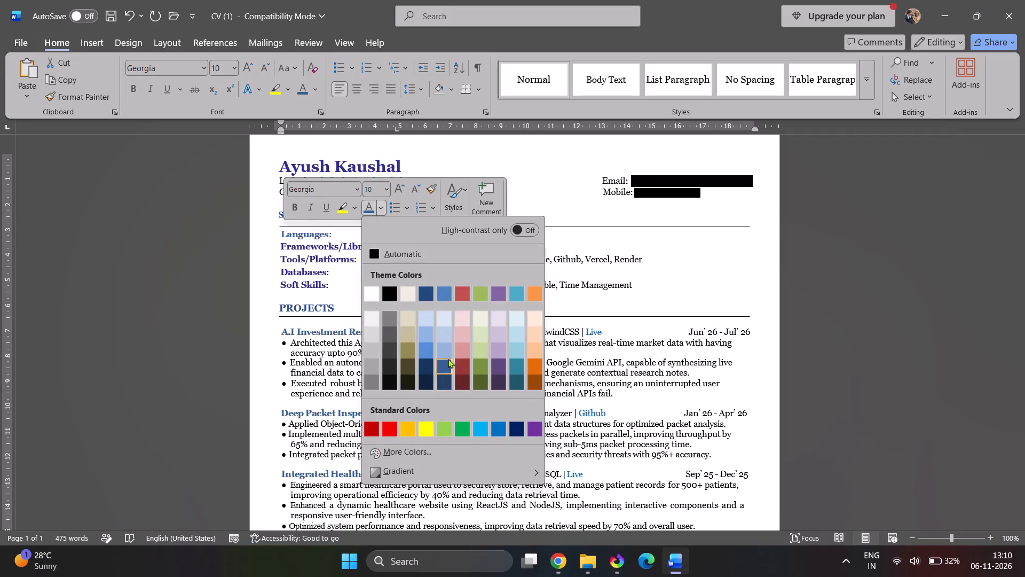
{"action": "left_click", "coordinate": [448, 358]}
Recolour the "Frameworks/Libraries" label in the Skills section with the second-darkest accent blue theme shade.
{"action": "left_click", "coordinate": [386, 248]}
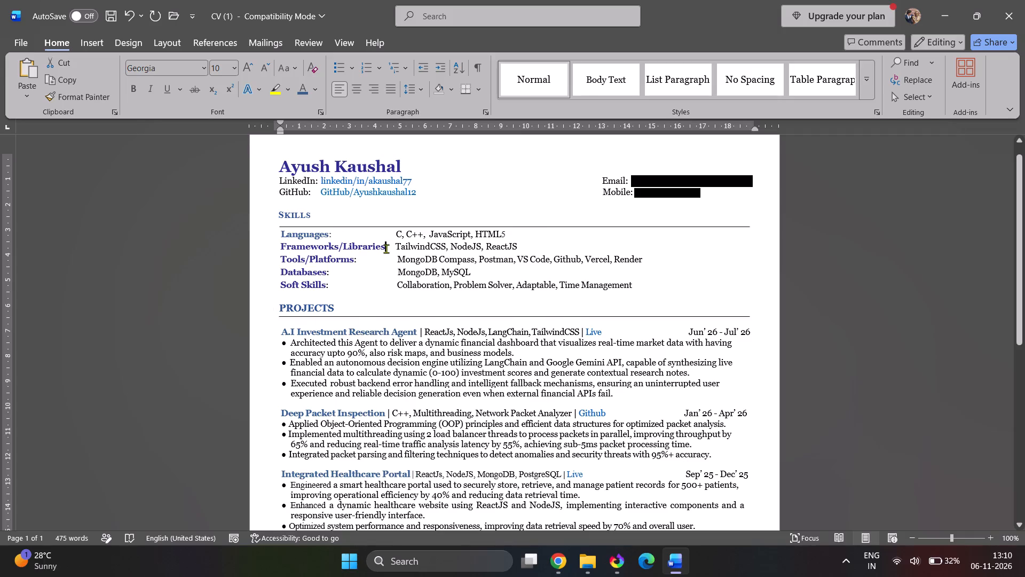
{"action": "left_click_drag", "start_coordinate": [386, 248], "coordinate": [301, 249]}
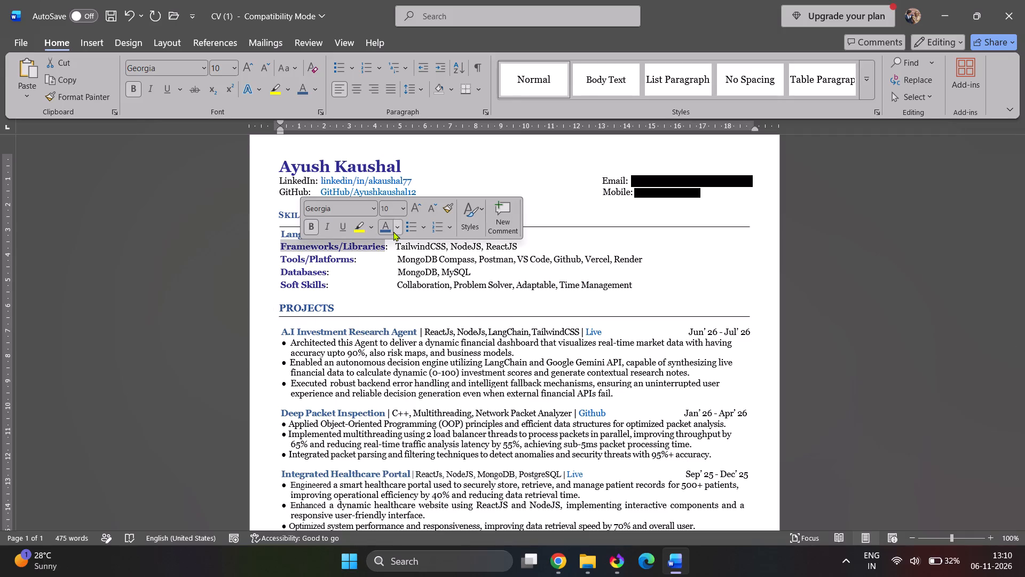
{"action": "left_click", "coordinate": [393, 231]}
{"action": "left_click", "coordinate": [457, 385]}
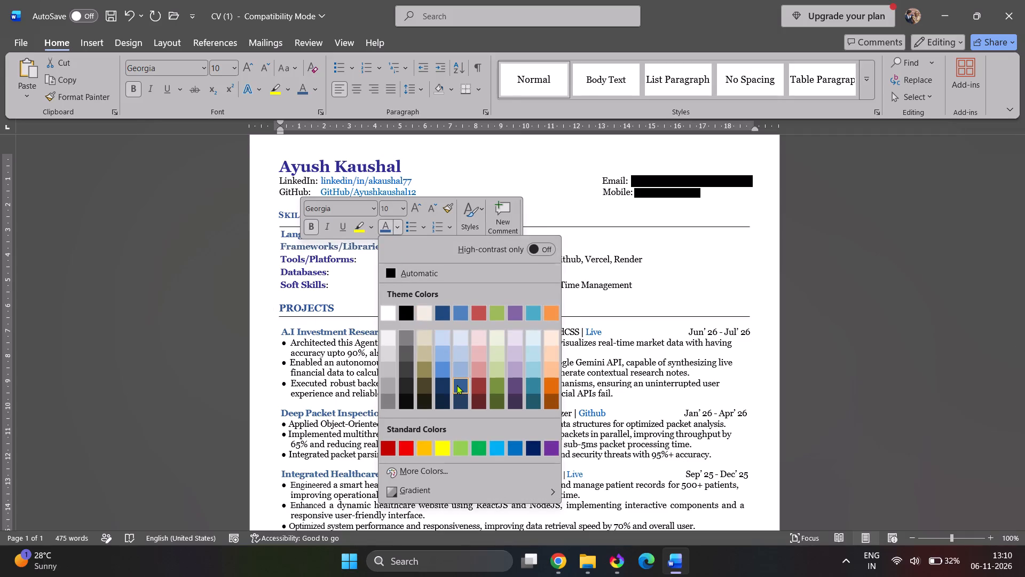
Recolour the "Tools/Platforms:" label in the Skills section with the second-darkest accent blue theme shade.
{"action": "left_click_drag", "start_coordinate": [359, 262], "coordinate": [289, 258]}
{"action": "left_click", "coordinate": [385, 238]}
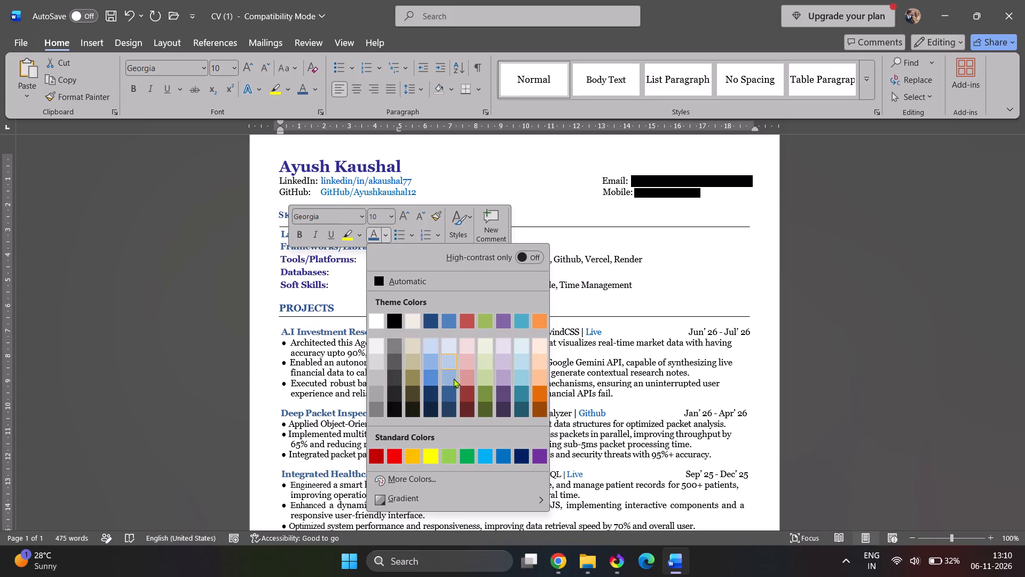
{"action": "left_click", "coordinate": [446, 391]}
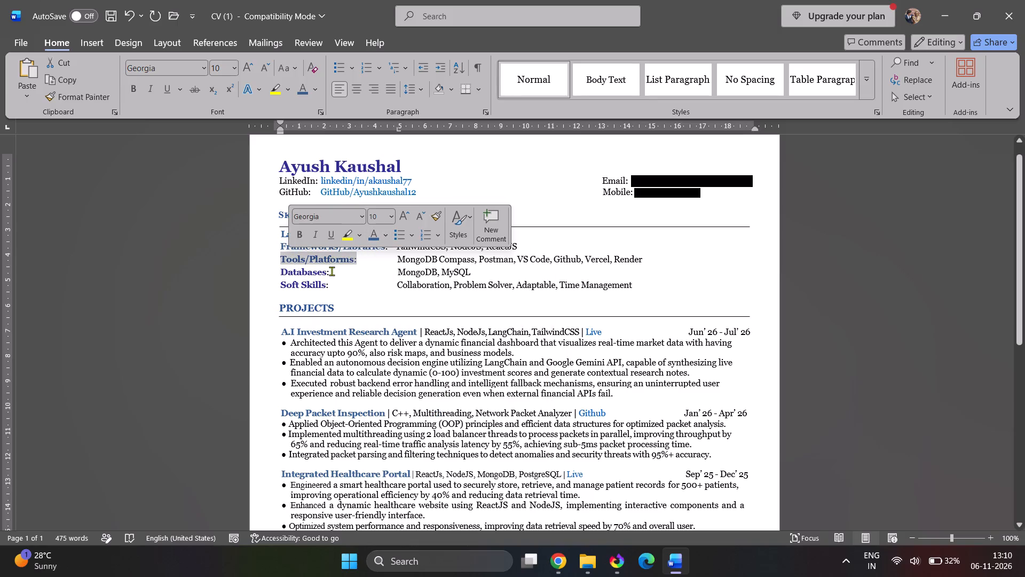
Recolour the "Databases" label in the Skills section with the second-darkest accent blue theme shade.
{"action": "left_click_drag", "start_coordinate": [332, 271], "coordinate": [290, 271]}
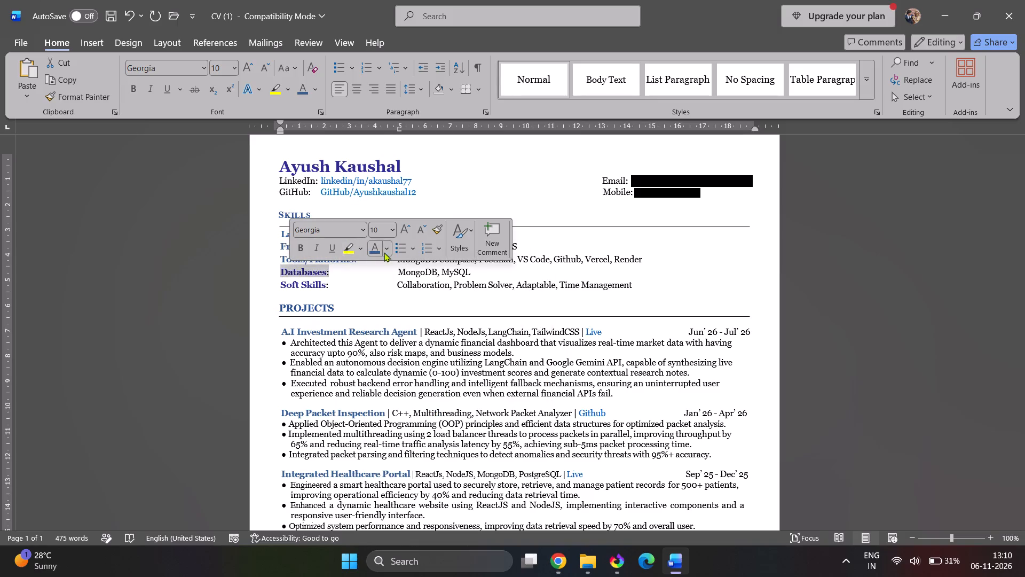
{"action": "left_click", "coordinate": [384, 252]}
{"action": "left_click", "coordinate": [444, 408]}
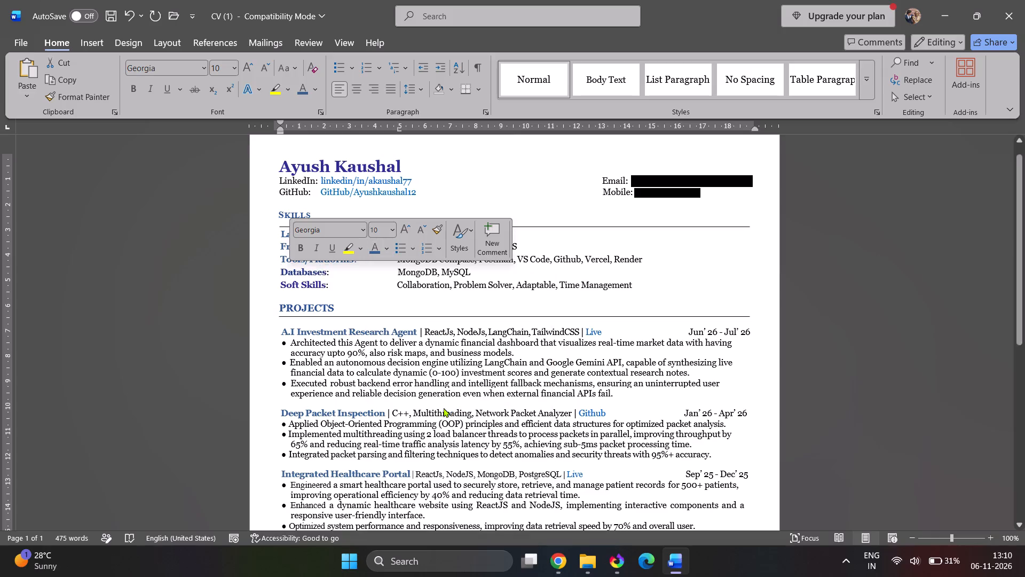
Recolour the "Soft Skills" label in the Skills section with the second-darkest accent blue theme shade.
{"action": "left_click_drag", "start_coordinate": [330, 286], "coordinate": [289, 286]}
{"action": "left_click", "coordinate": [384, 270]}
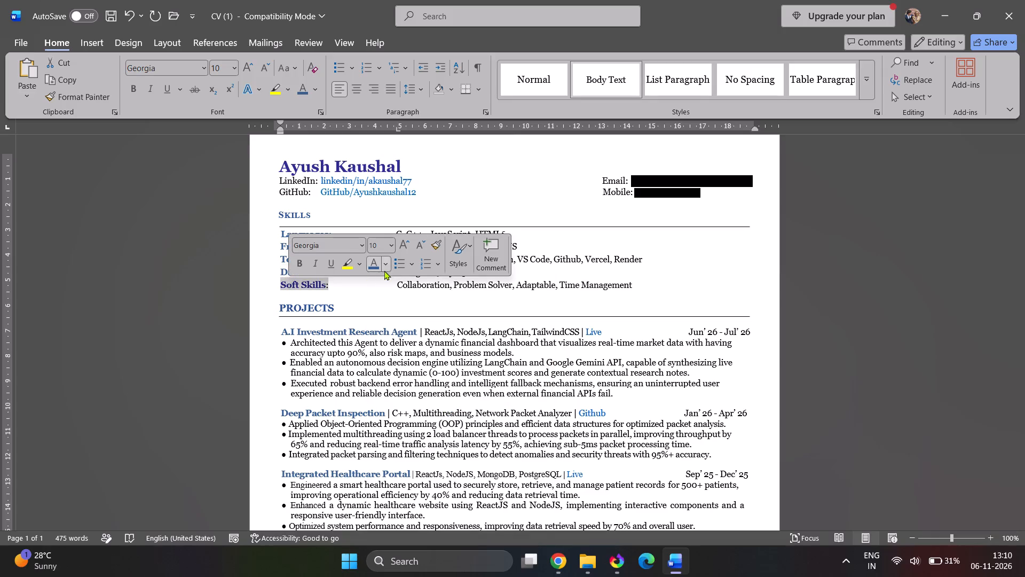
{"action": "left_click", "coordinate": [443, 420]}
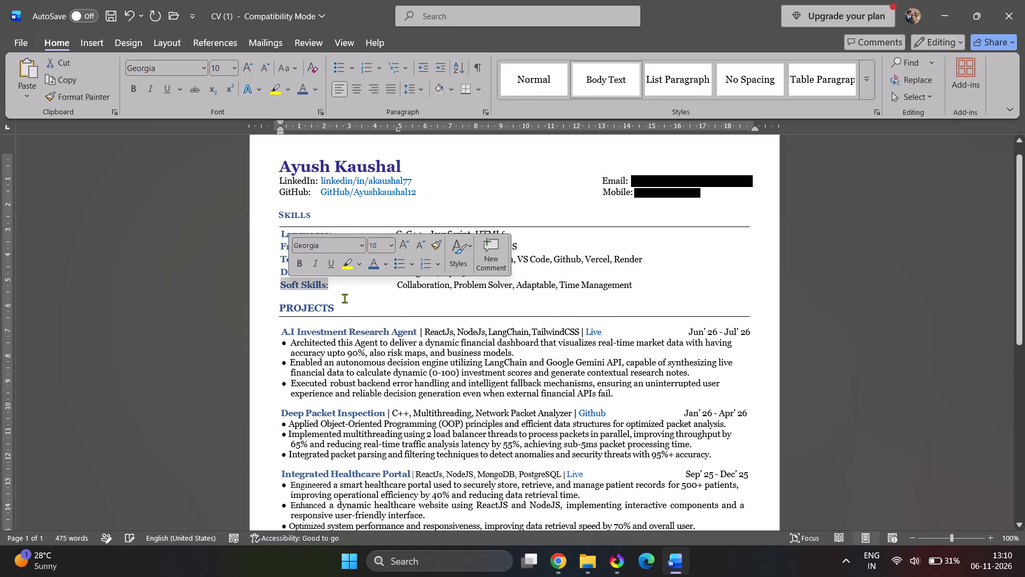
{"action": "left_click", "coordinate": [342, 296]}
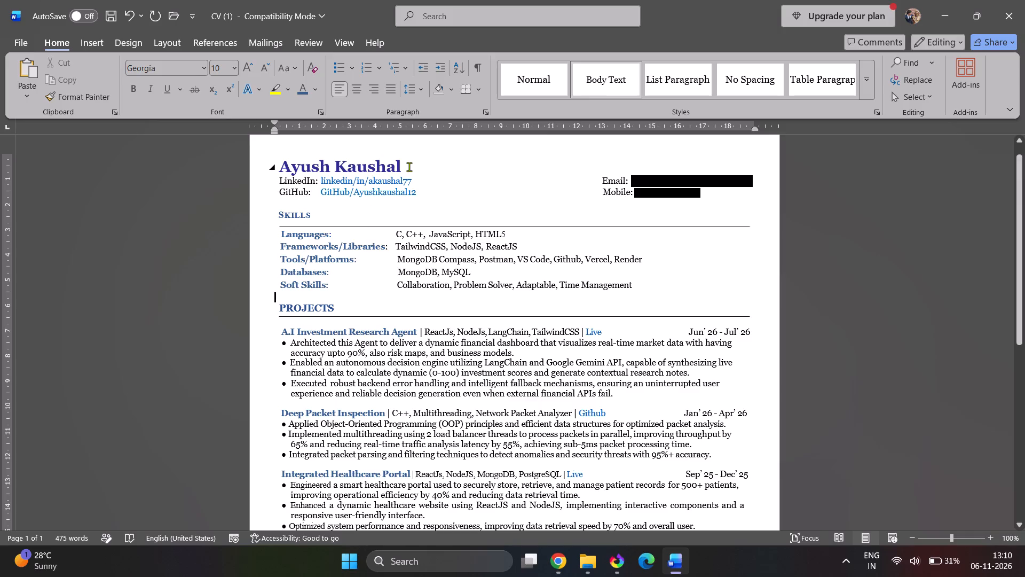
Recolour the candidate's name in the CV header with the second-darkest accent blue theme shade.
{"action": "left_click_drag", "start_coordinate": [409, 167], "coordinate": [290, 174]}
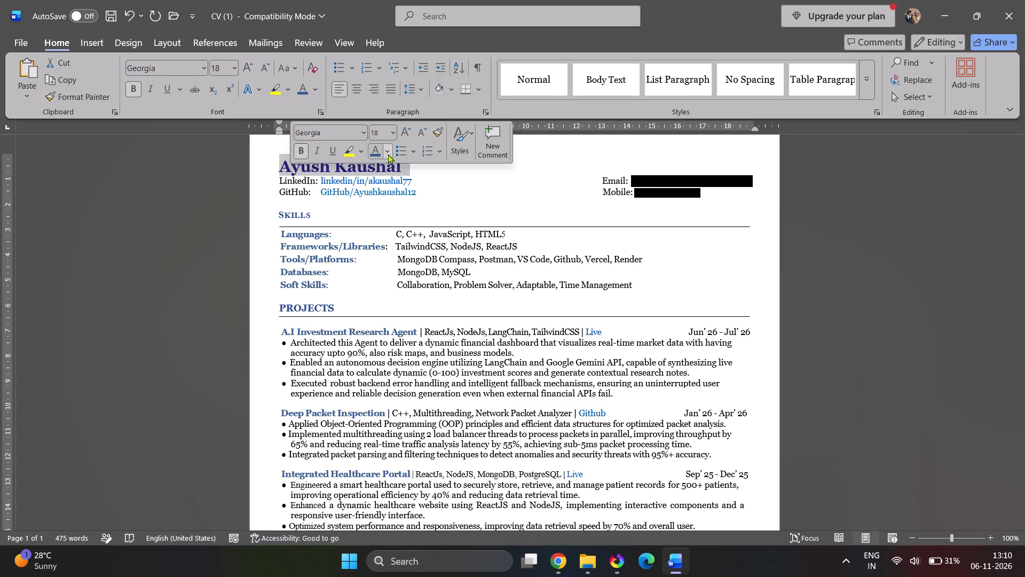
{"action": "left_click", "coordinate": [389, 154]}
{"action": "left_click", "coordinate": [451, 317]}
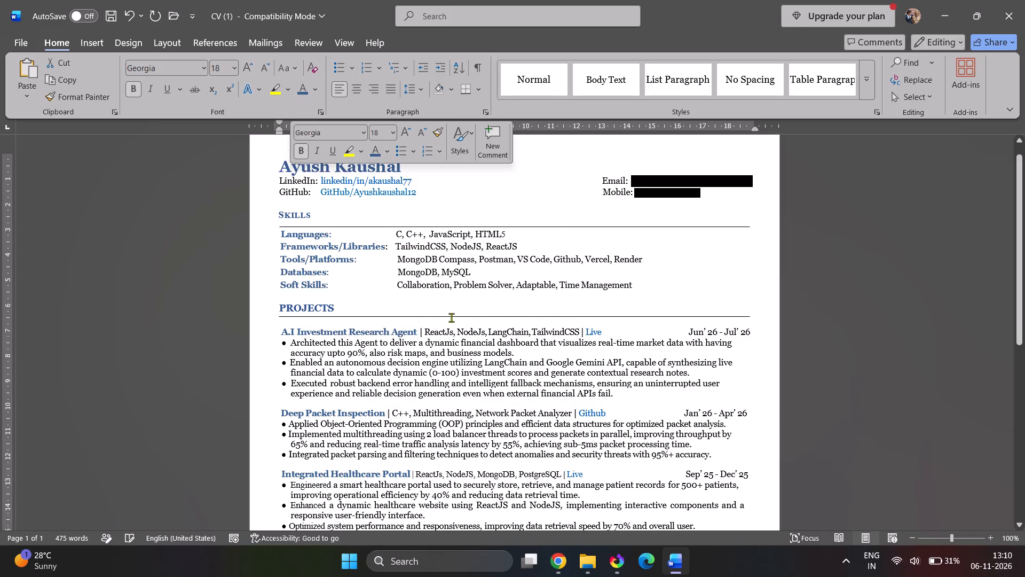
{"action": "left_click", "coordinate": [417, 230]}
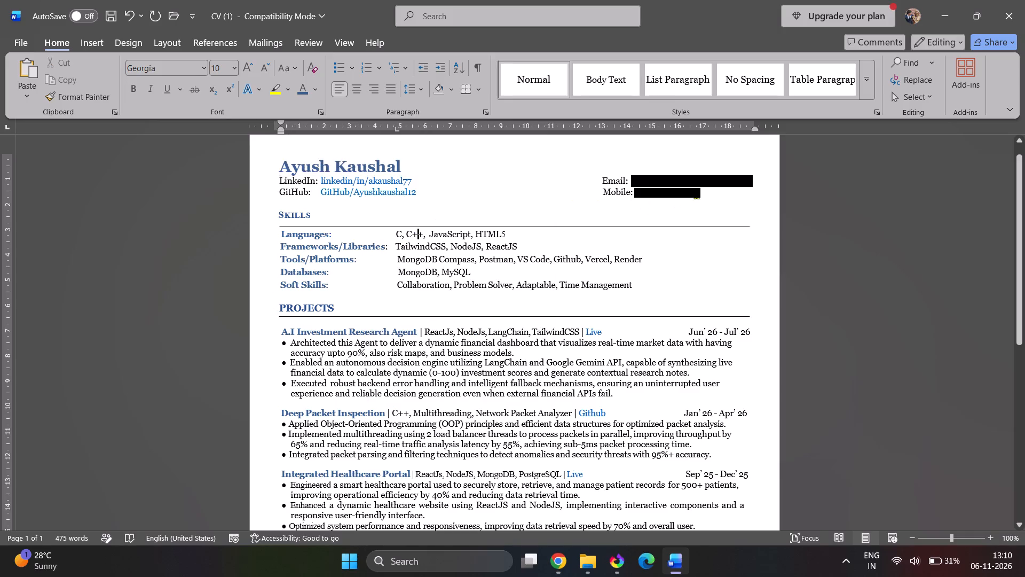
Reapply the second-darkest accent blue theme shade to the "Deep Packet Inspection" project title.
{"action": "scroll", "coordinate": [480, 312], "scroll_direction": "down", "scroll_amount": 1}
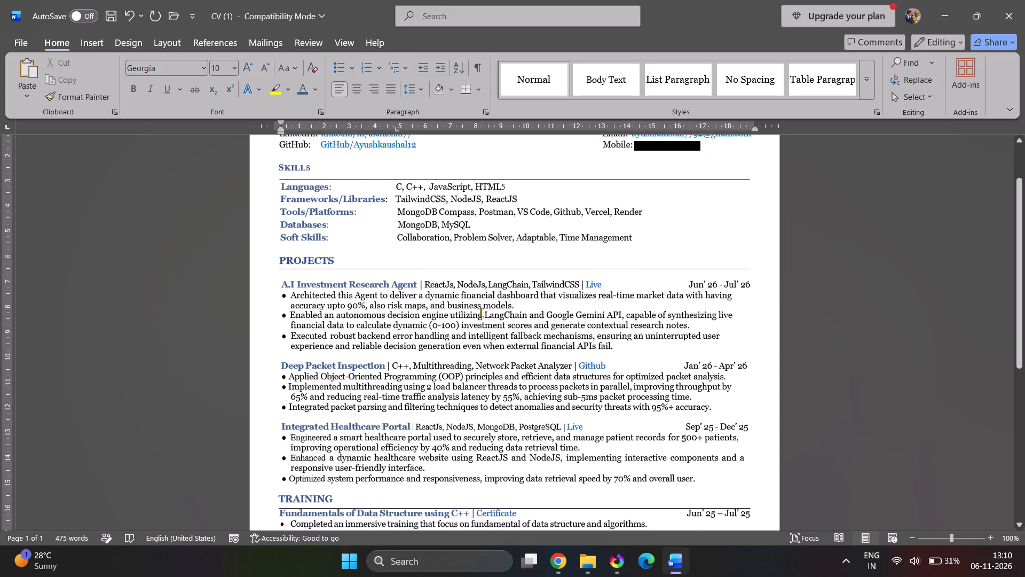
{"action": "scroll", "coordinate": [480, 312], "scroll_direction": "down", "scroll_amount": 1}
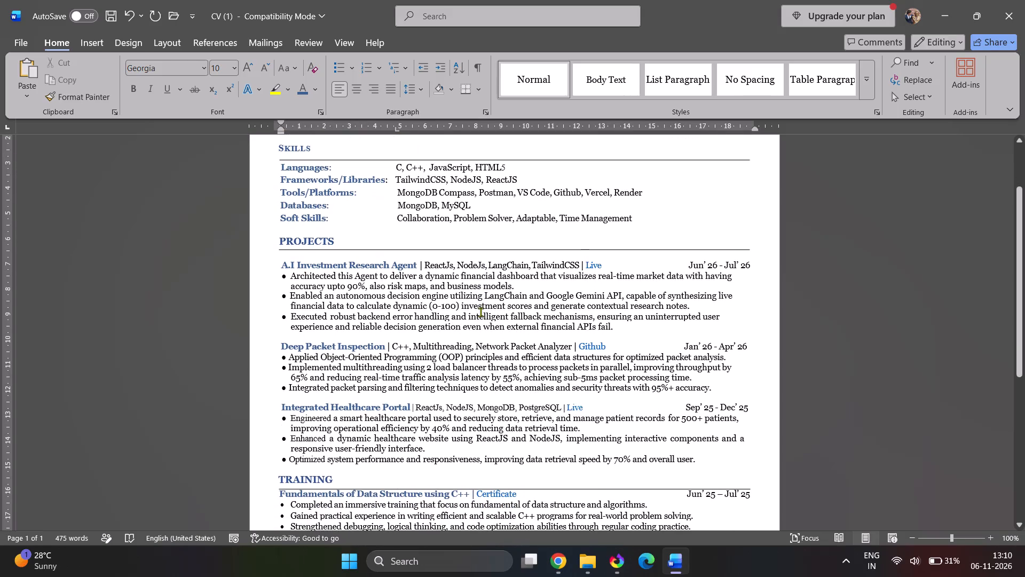
{"action": "scroll", "coordinate": [426, 229], "scroll_direction": "down", "scroll_amount": 2}
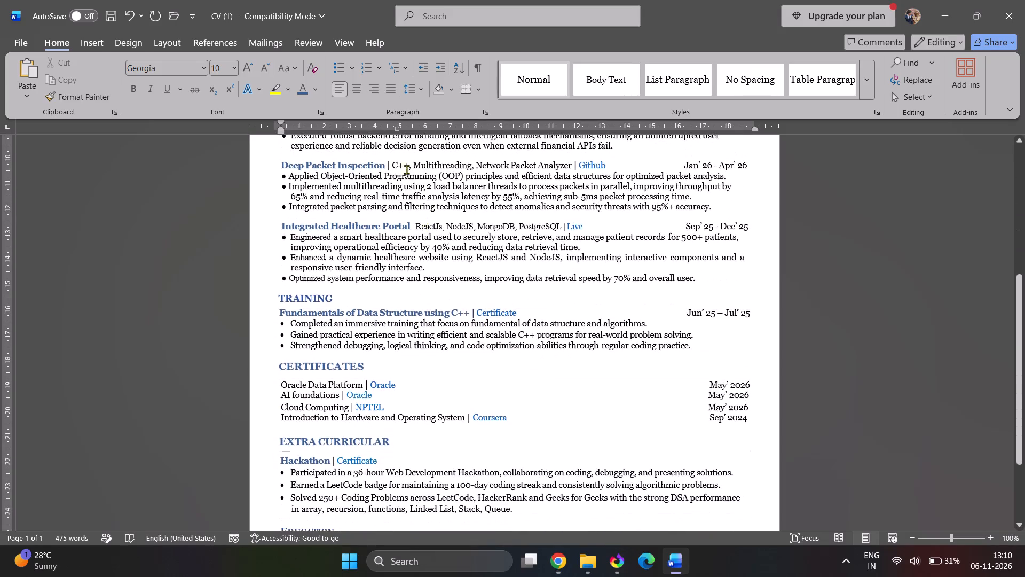
{"action": "left_click_drag", "start_coordinate": [388, 164], "coordinate": [290, 159]}
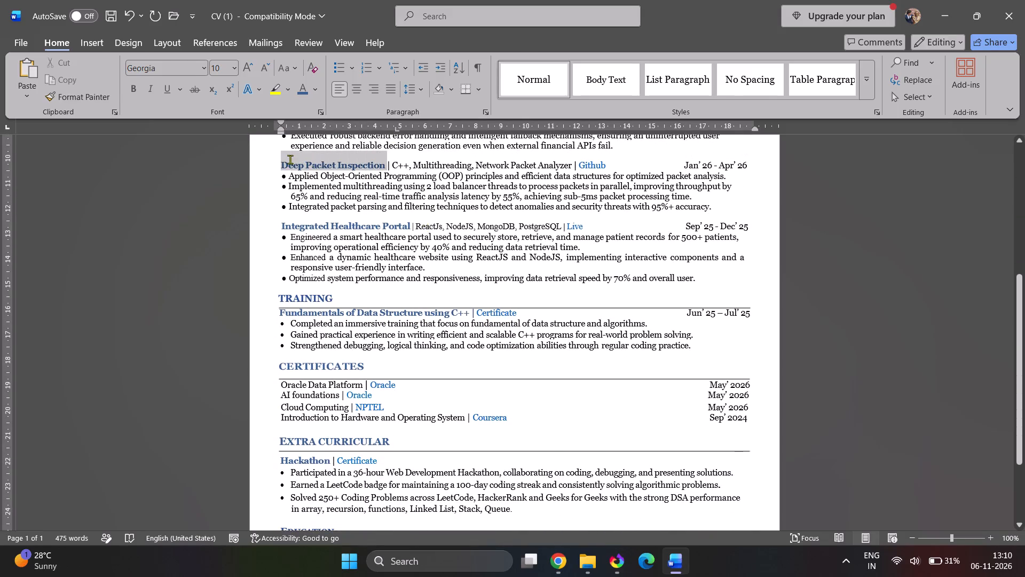
{"action": "left_click_drag", "start_coordinate": [290, 159], "coordinate": [288, 158]}
{"action": "left_click", "coordinate": [385, 140]}
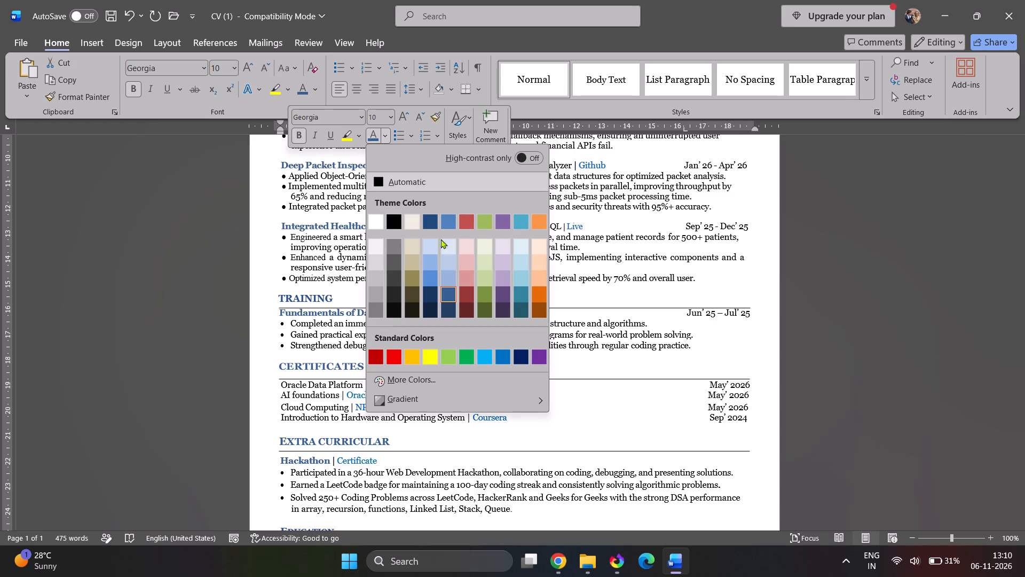
{"action": "left_click", "coordinate": [447, 292]}
{"action": "left_click", "coordinate": [455, 319]}
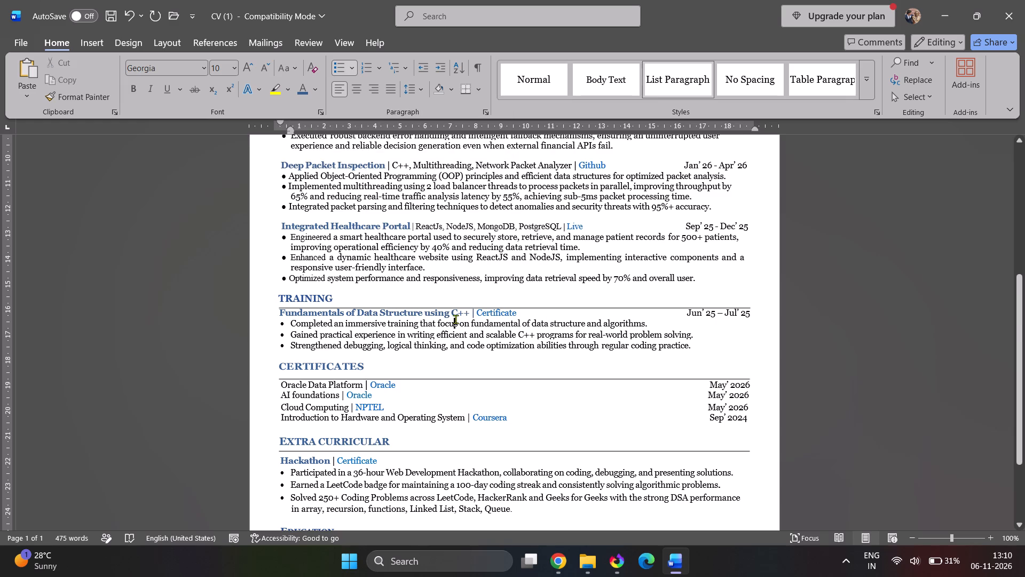
Review the colours of the headings and entry titles from the Projects section through the Education section.
{"action": "scroll", "coordinate": [455, 319], "scroll_direction": "down", "scroll_amount": 2}
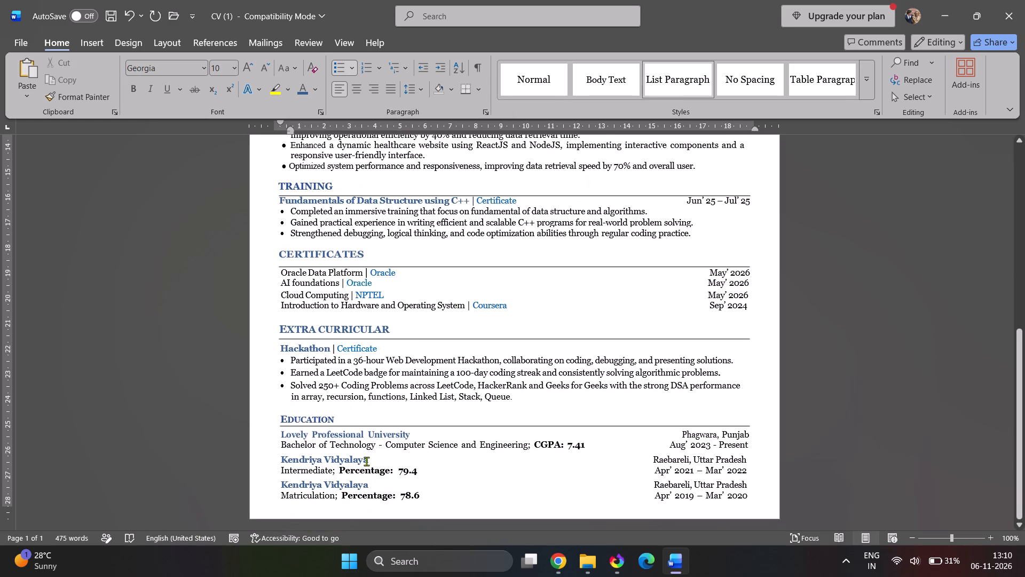
{"action": "scroll", "coordinate": [366, 461], "scroll_direction": "up", "scroll_amount": 3}
{"action": "scroll", "coordinate": [376, 369], "scroll_direction": "down", "scroll_amount": 1}
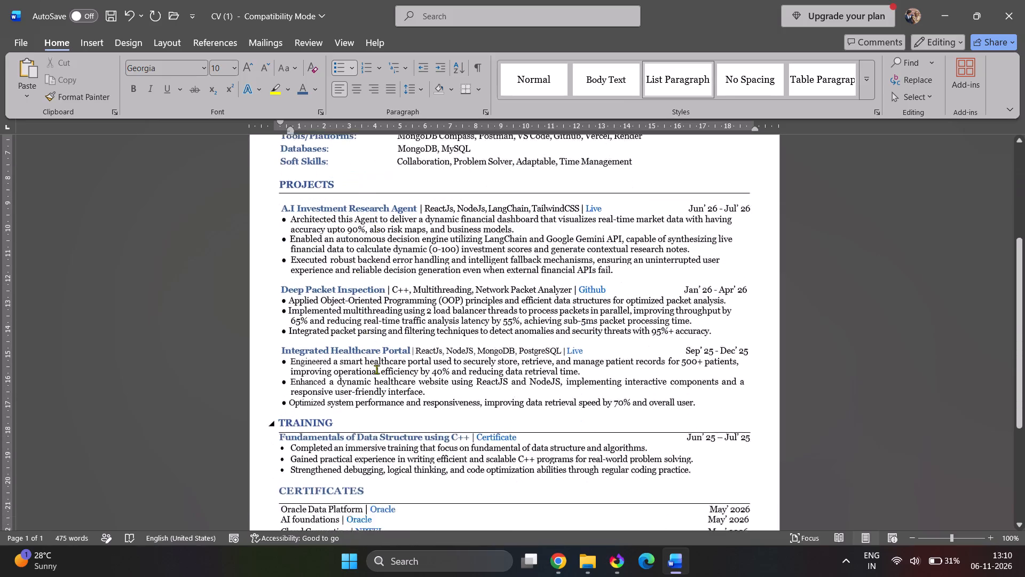
{"action": "scroll", "coordinate": [376, 369], "scroll_direction": "down", "scroll_amount": 2}
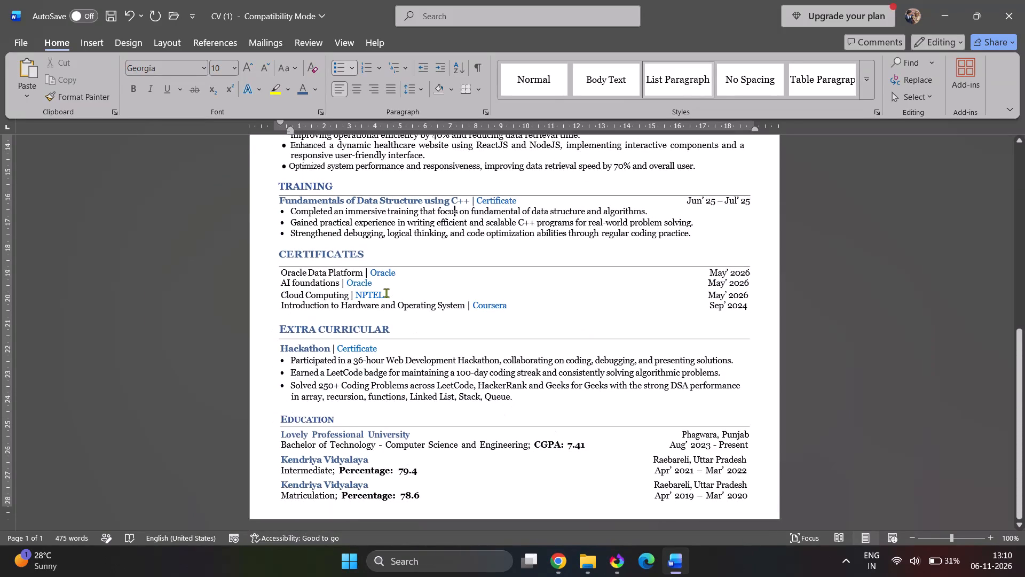
{"action": "scroll", "coordinate": [386, 293], "scroll_direction": "up", "scroll_amount": 2}
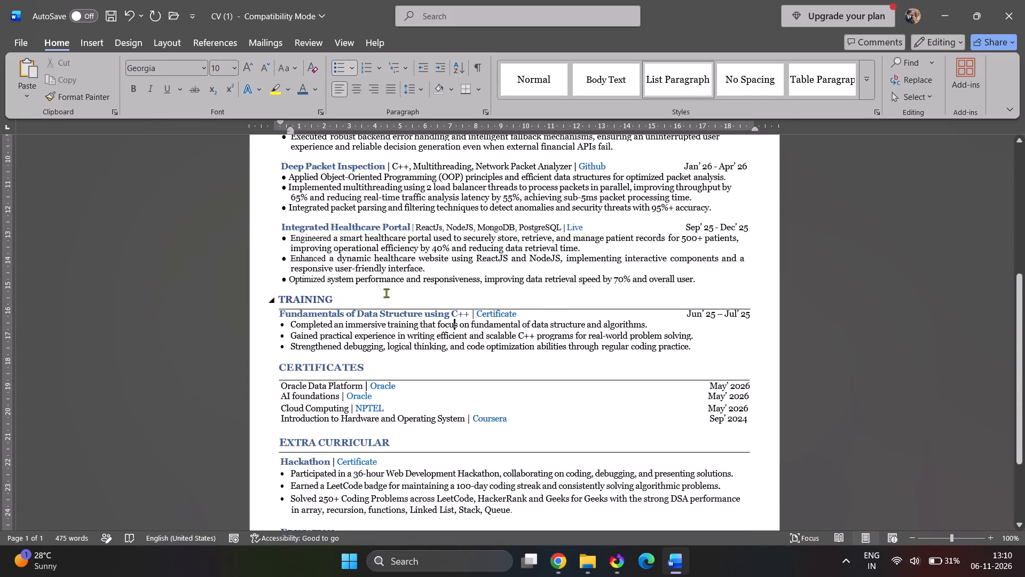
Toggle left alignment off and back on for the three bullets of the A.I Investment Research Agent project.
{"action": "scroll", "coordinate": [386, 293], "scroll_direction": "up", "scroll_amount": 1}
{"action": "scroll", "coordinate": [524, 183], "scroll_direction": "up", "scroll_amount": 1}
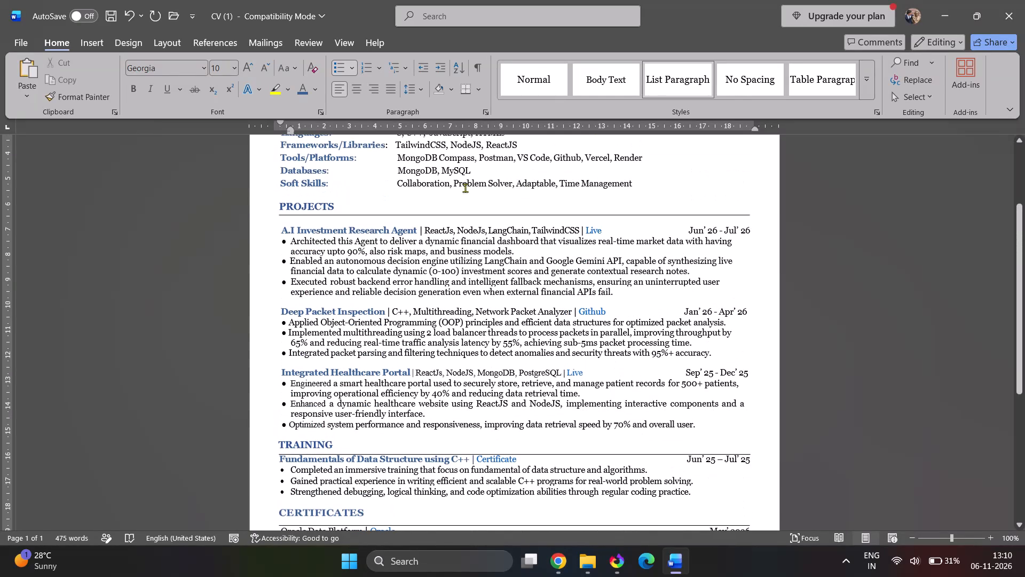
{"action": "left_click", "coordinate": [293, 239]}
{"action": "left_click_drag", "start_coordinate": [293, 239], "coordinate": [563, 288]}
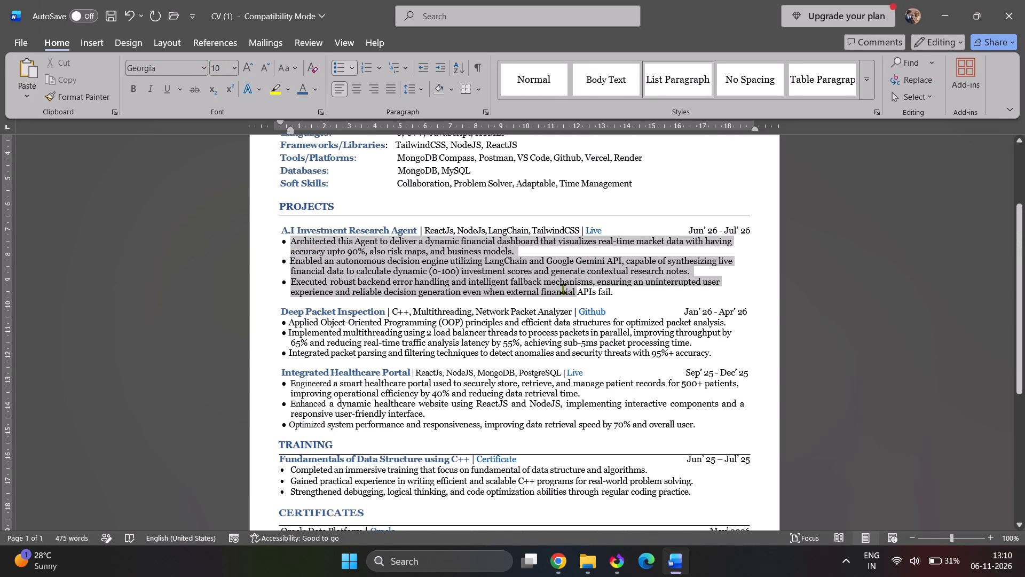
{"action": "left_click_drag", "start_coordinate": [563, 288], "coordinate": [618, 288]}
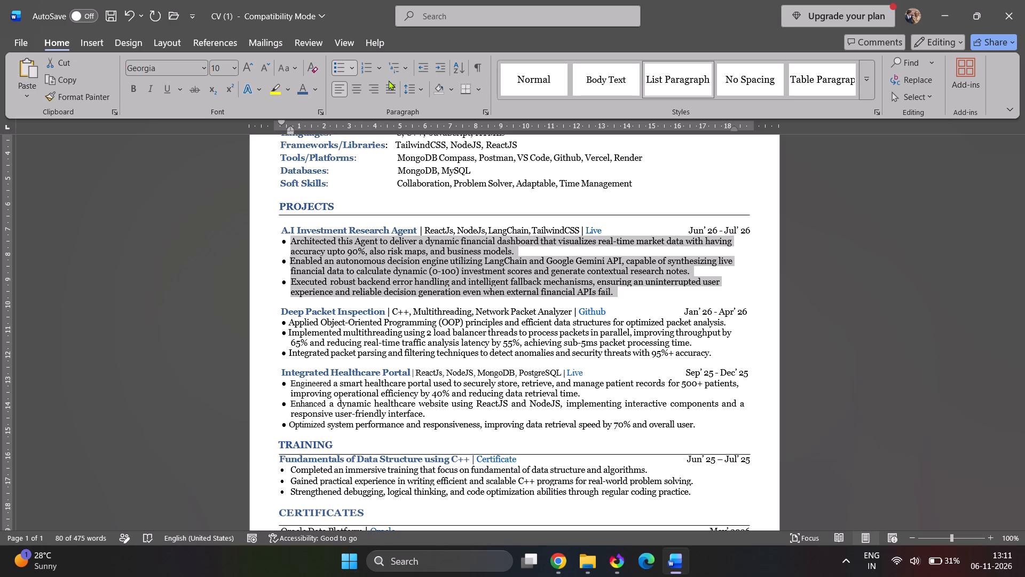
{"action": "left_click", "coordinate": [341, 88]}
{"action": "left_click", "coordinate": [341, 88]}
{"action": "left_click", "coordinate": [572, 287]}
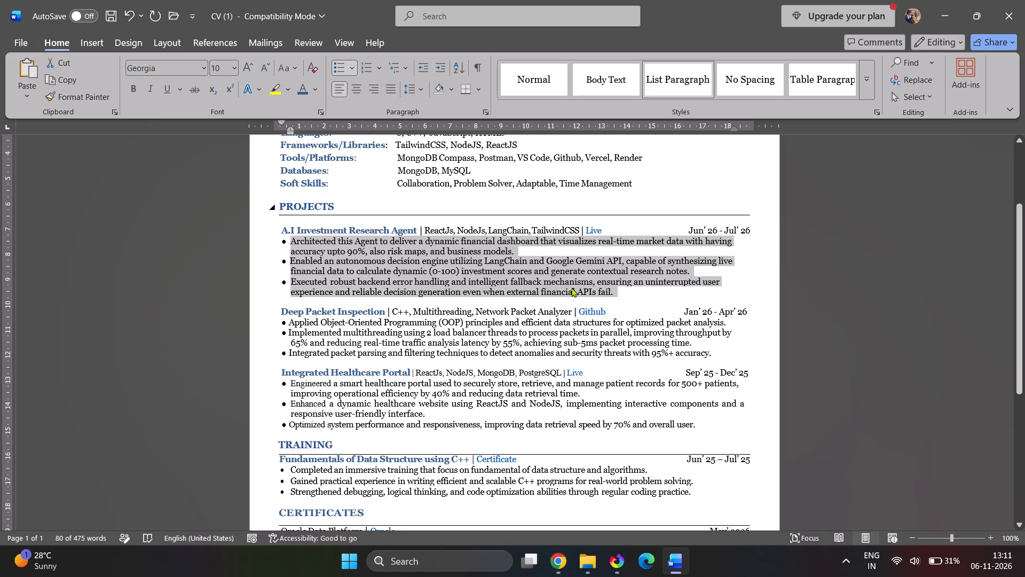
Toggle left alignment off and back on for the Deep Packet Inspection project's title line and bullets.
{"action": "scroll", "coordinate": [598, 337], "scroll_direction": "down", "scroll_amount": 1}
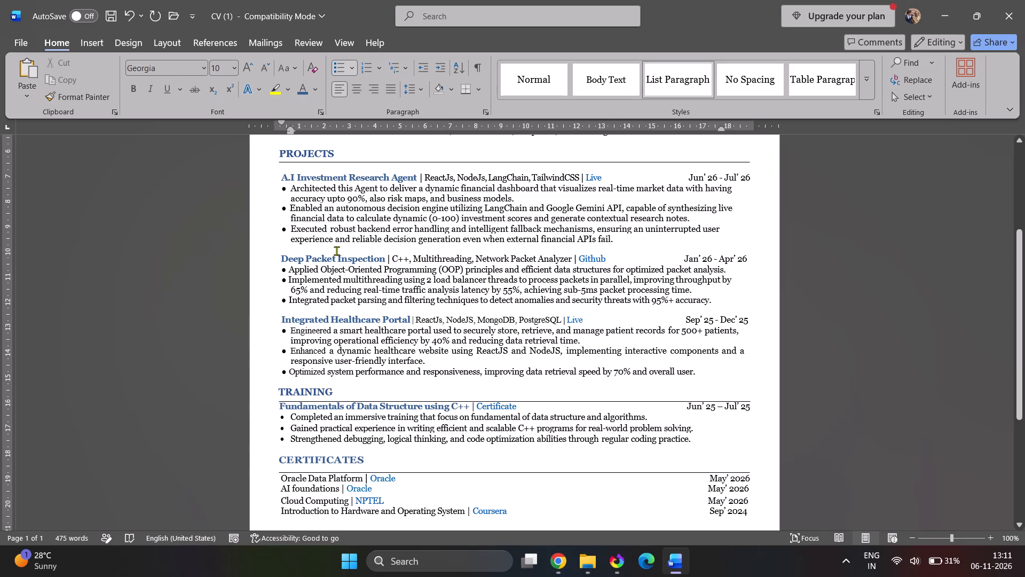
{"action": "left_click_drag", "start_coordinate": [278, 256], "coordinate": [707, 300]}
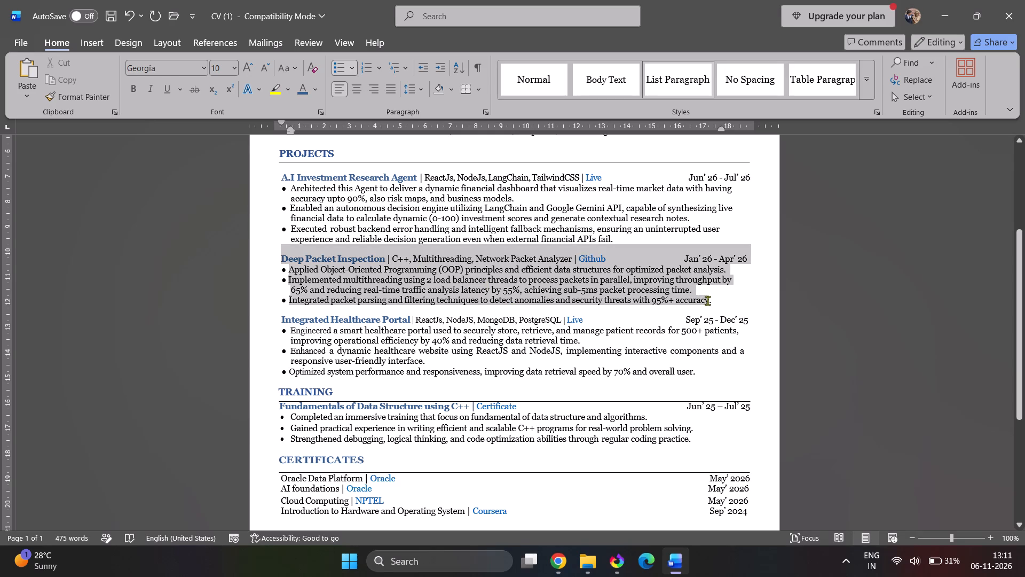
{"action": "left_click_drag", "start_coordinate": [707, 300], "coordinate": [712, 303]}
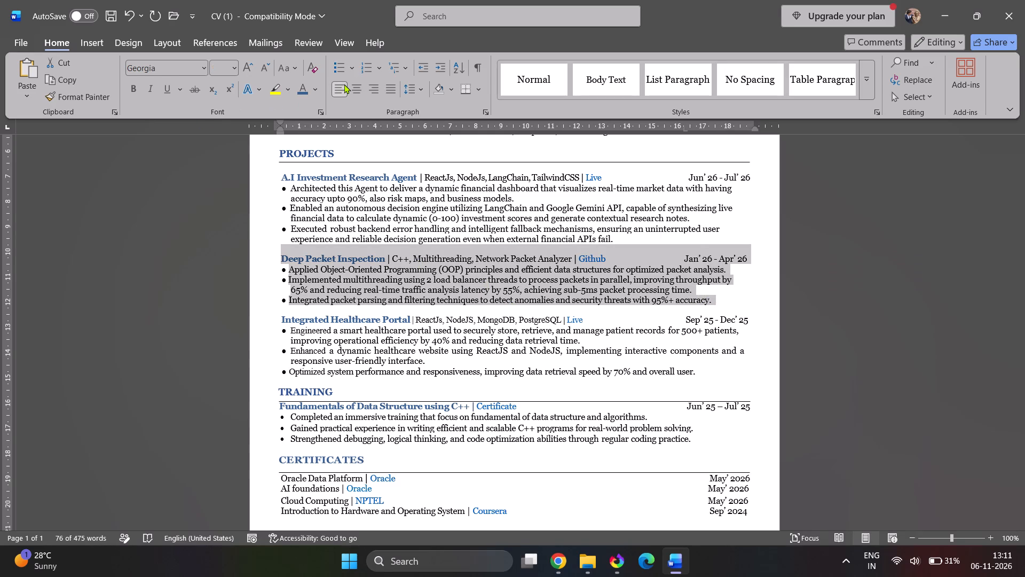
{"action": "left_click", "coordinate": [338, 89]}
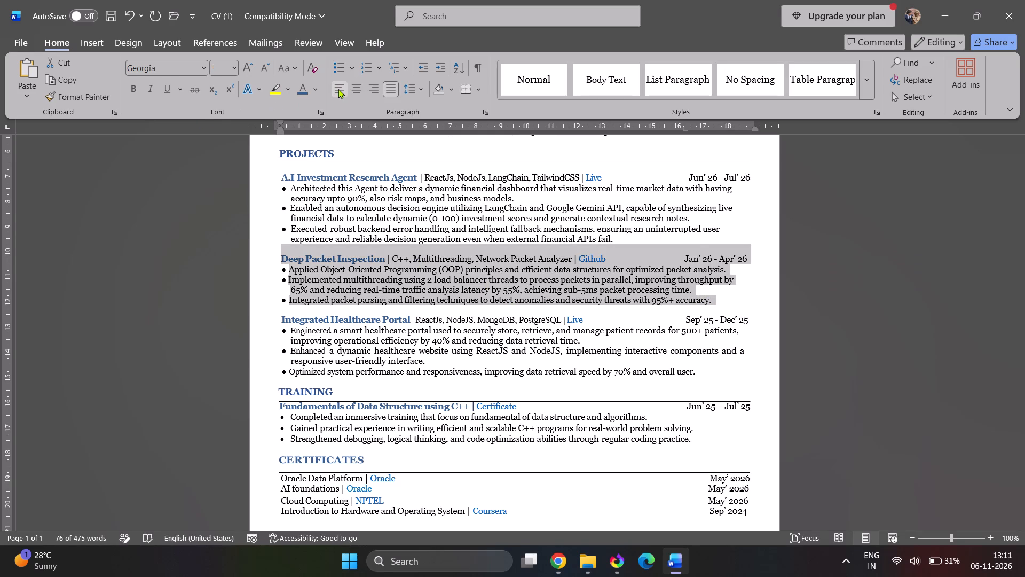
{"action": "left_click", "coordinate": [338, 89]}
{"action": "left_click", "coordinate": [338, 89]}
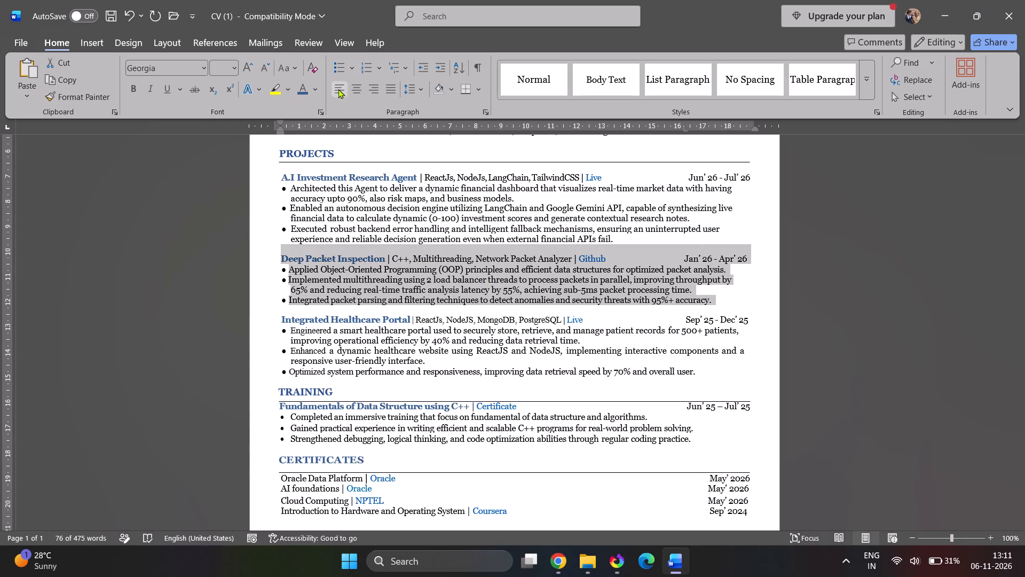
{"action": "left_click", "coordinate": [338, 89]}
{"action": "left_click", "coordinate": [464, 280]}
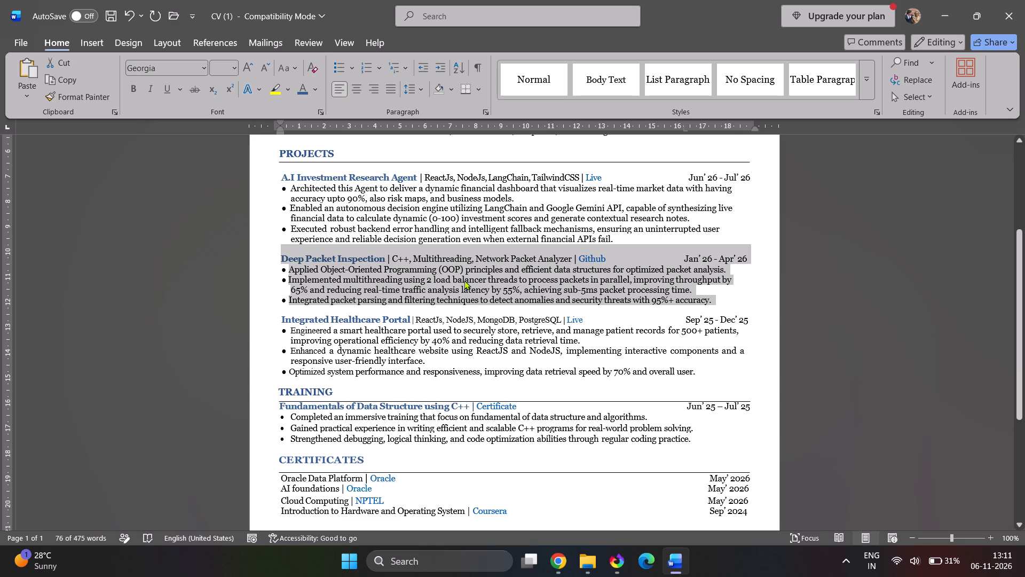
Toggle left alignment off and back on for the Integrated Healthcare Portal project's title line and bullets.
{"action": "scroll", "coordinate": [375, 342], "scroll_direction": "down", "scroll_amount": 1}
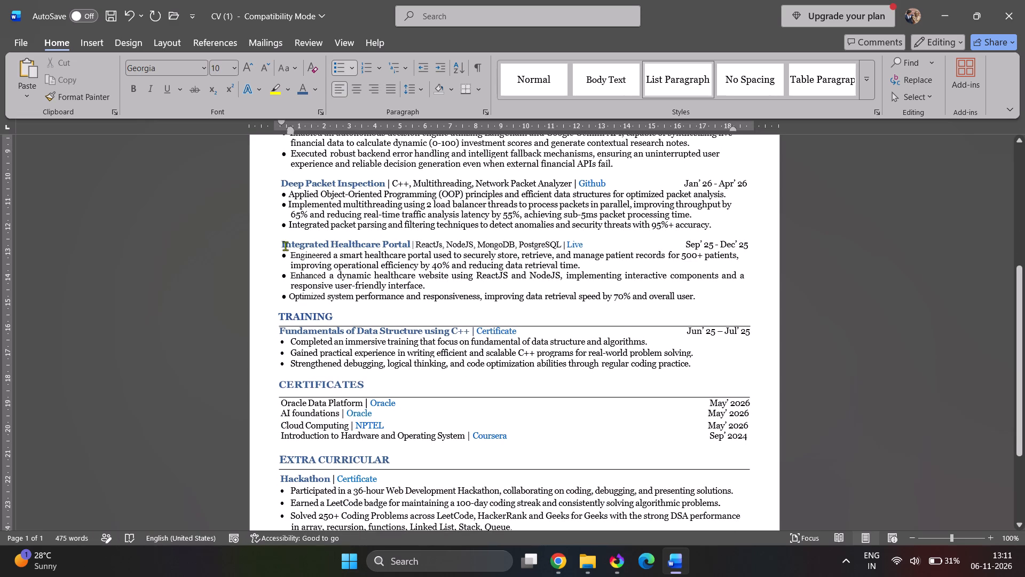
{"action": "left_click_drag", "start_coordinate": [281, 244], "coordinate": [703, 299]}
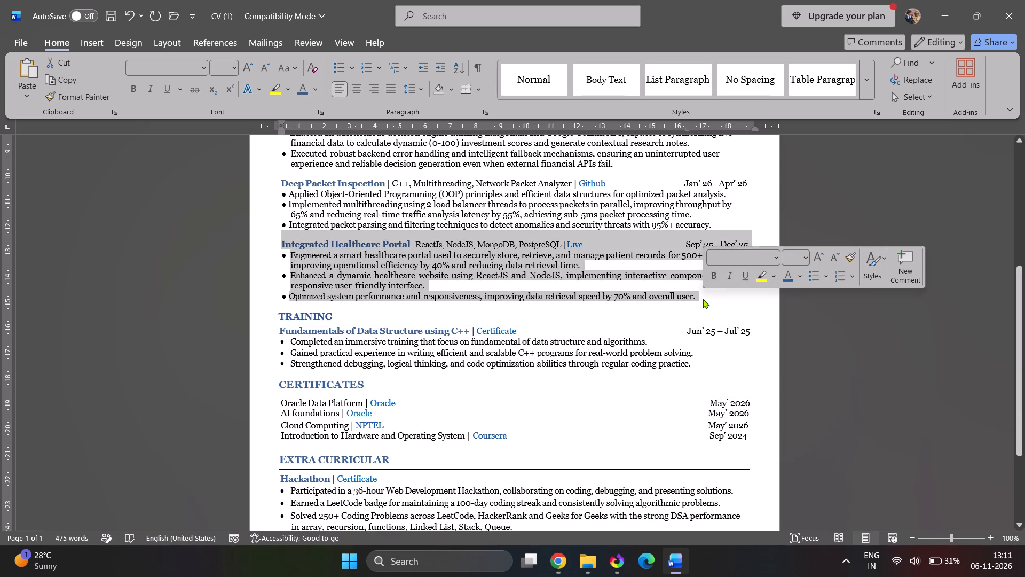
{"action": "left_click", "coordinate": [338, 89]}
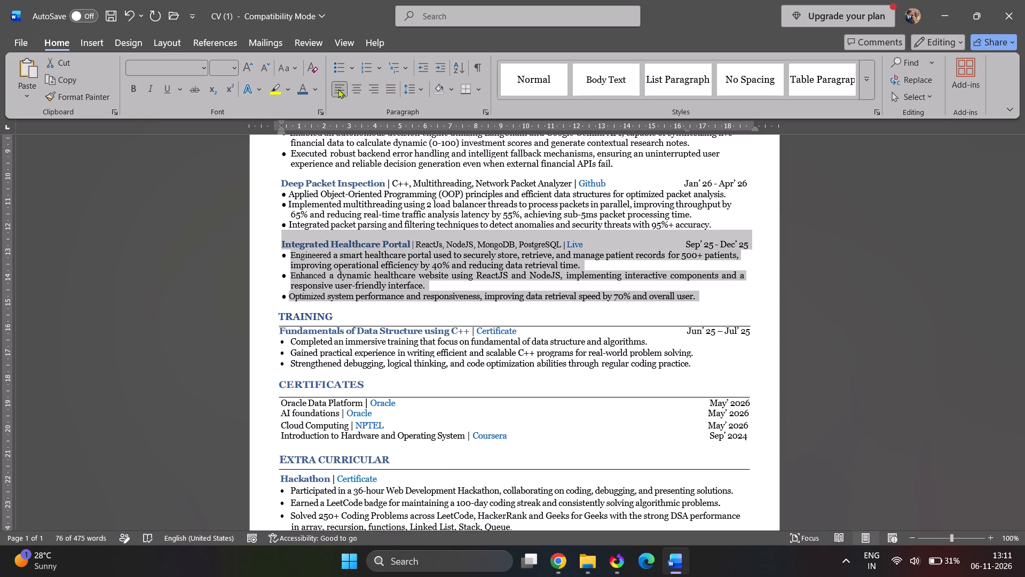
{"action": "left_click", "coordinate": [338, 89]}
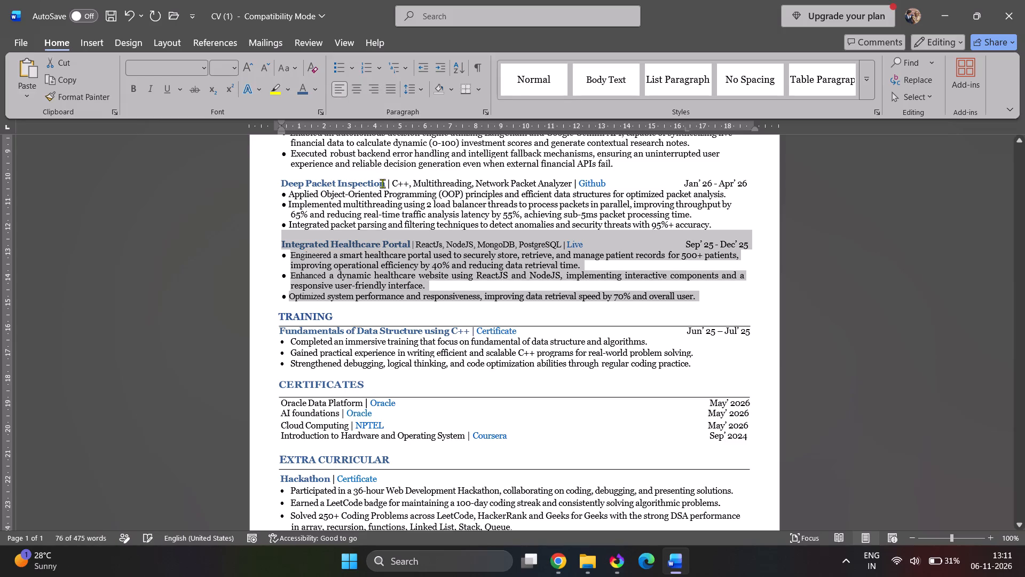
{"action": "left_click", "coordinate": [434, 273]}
Review the alignment and heading colours across the whole CV, from the Projects section down to Education and back to the header.
{"action": "scroll", "coordinate": [442, 355], "scroll_direction": "up", "scroll_amount": 1}
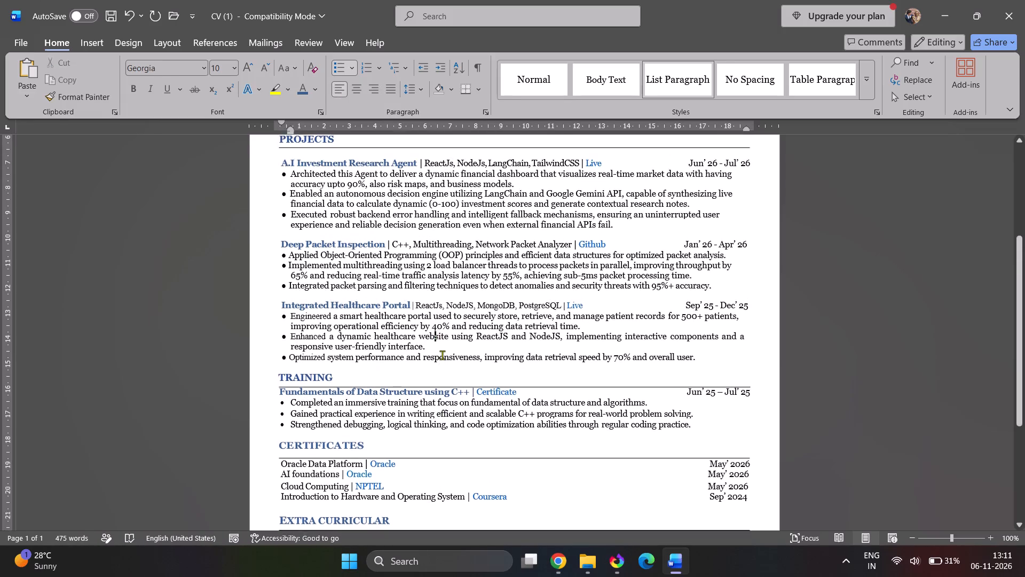
{"action": "scroll", "coordinate": [442, 355], "scroll_direction": "up", "scroll_amount": 2}
{"action": "scroll", "coordinate": [442, 355], "scroll_direction": "down", "scroll_amount": 1}
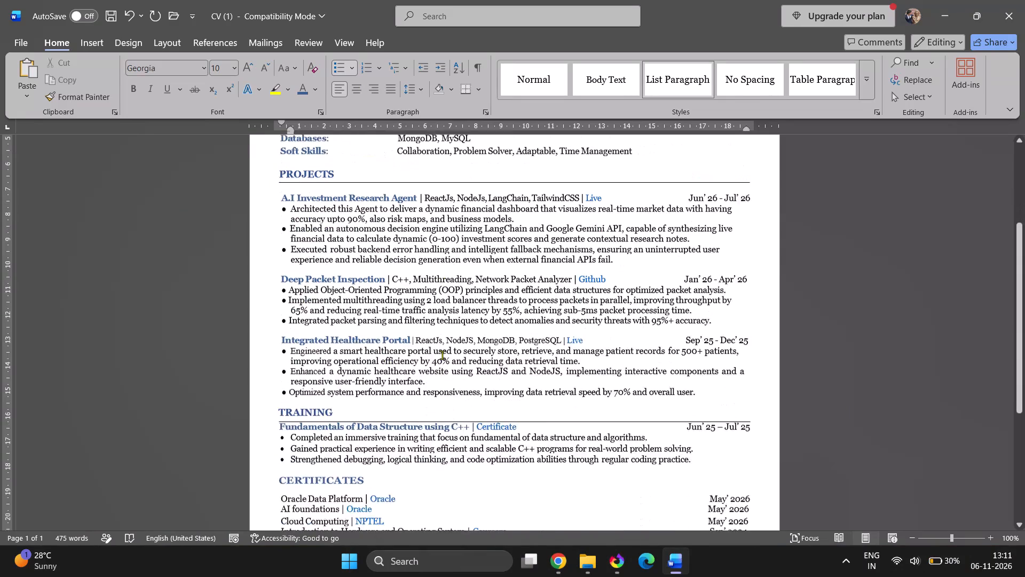
{"action": "scroll", "coordinate": [442, 355], "scroll_direction": "down", "scroll_amount": 3}
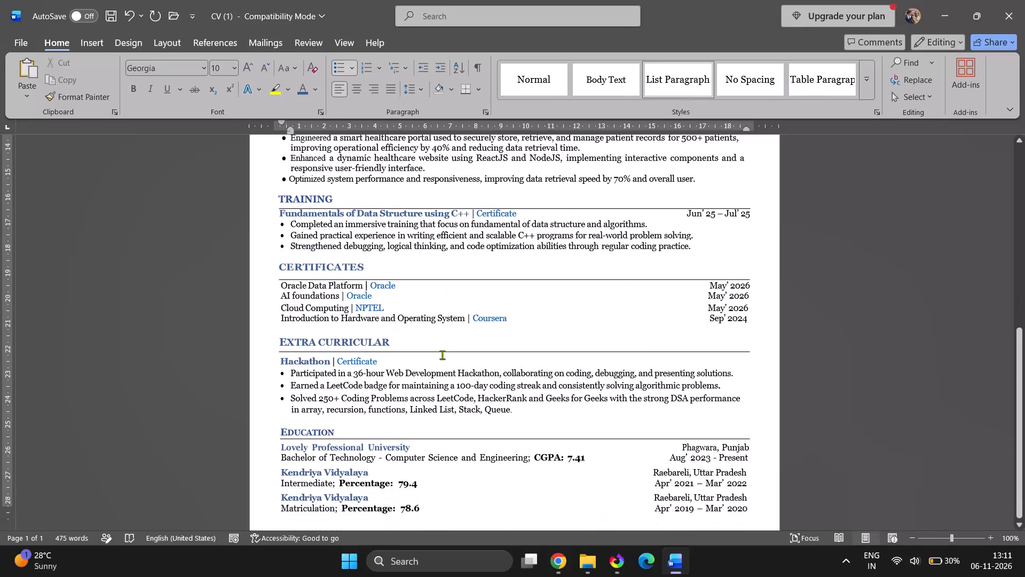
{"action": "scroll", "coordinate": [442, 355], "scroll_direction": "down", "scroll_amount": 3}
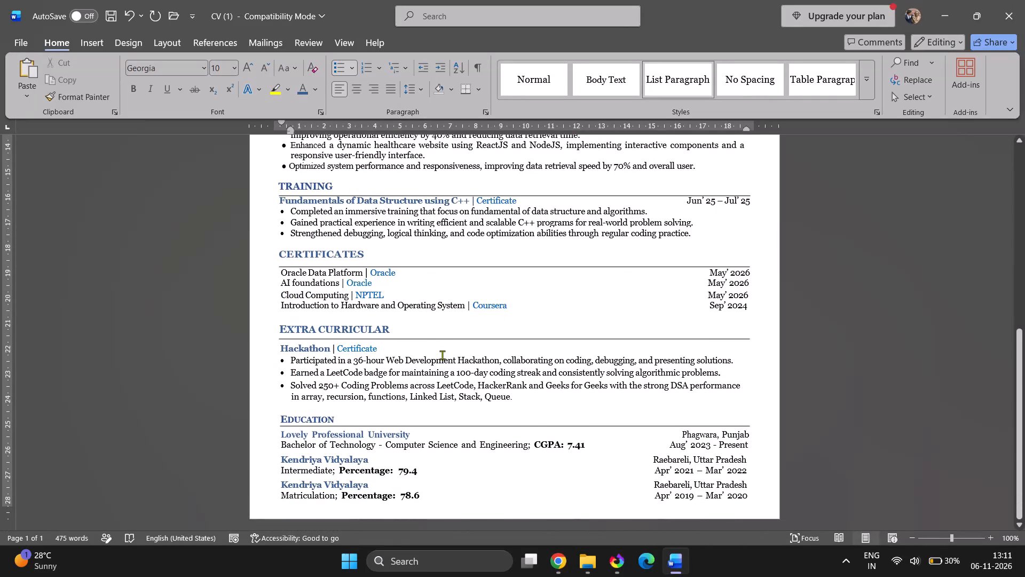
{"action": "scroll", "coordinate": [536, 422], "scroll_direction": "up", "scroll_amount": 1}
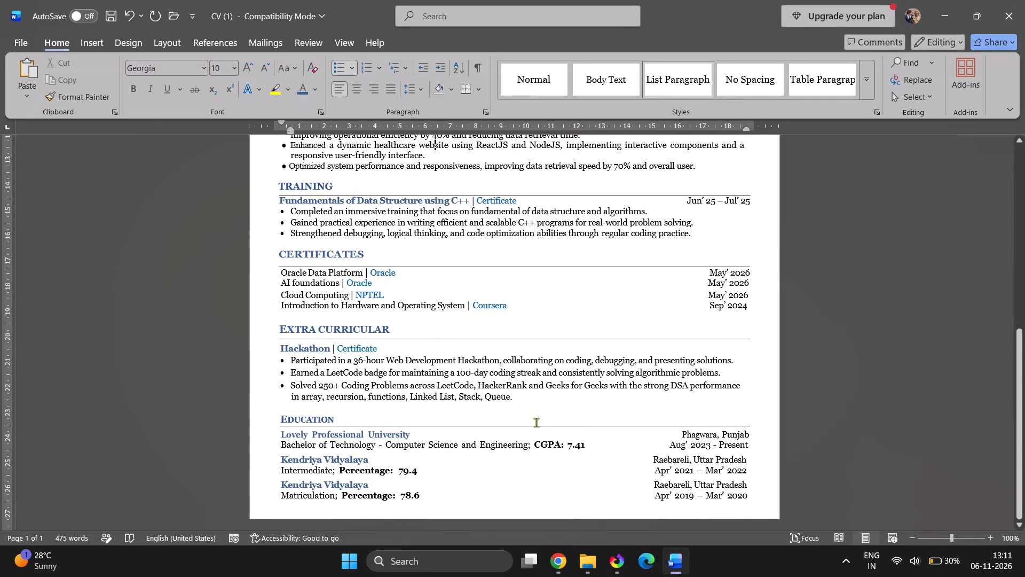
{"action": "scroll", "coordinate": [536, 422], "scroll_direction": "up", "scroll_amount": 1}
{"action": "scroll", "coordinate": [723, 414], "scroll_direction": "up", "scroll_amount": 1}
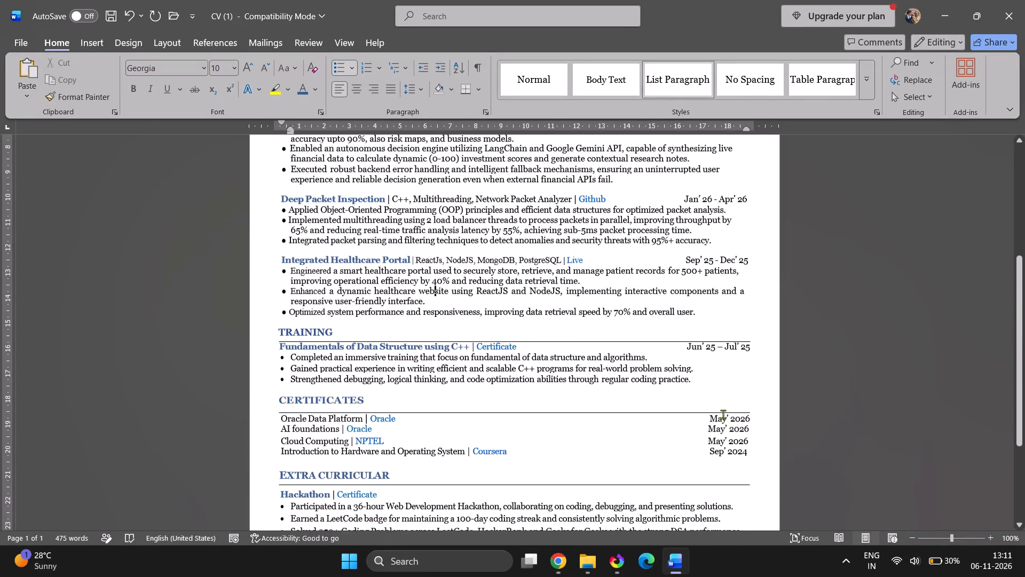
{"action": "scroll", "coordinate": [723, 414], "scroll_direction": "up", "scroll_amount": 3}
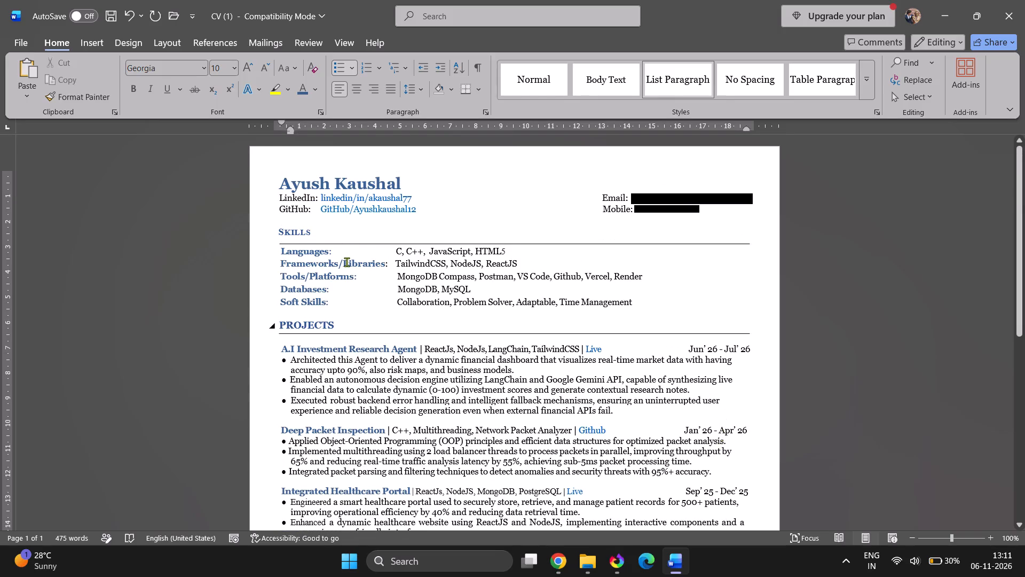
{"action": "left_click", "coordinate": [288, 190]}
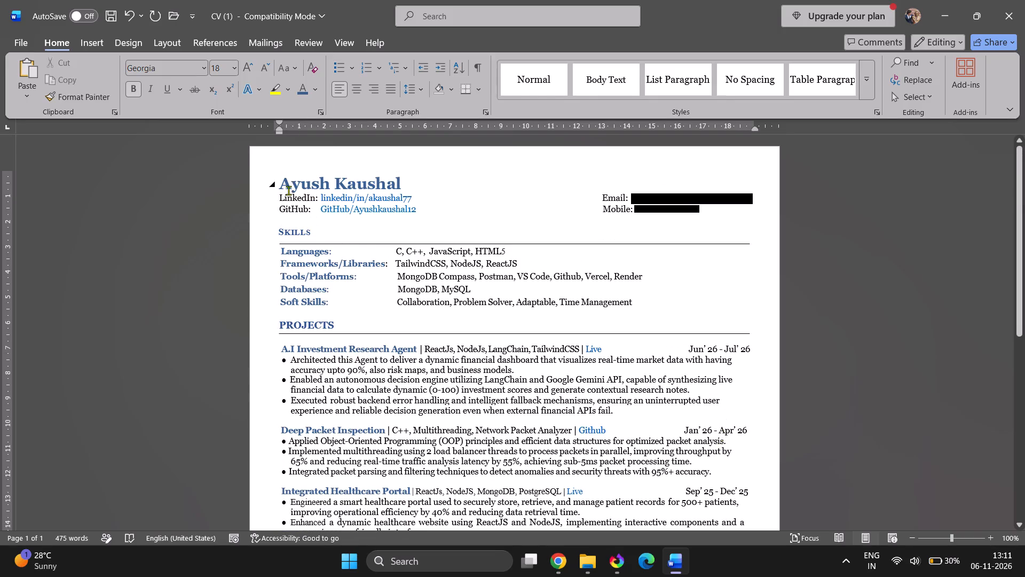
{"action": "double_click", "coordinate": [288, 190]}
{"action": "left_click", "coordinate": [359, 237]}
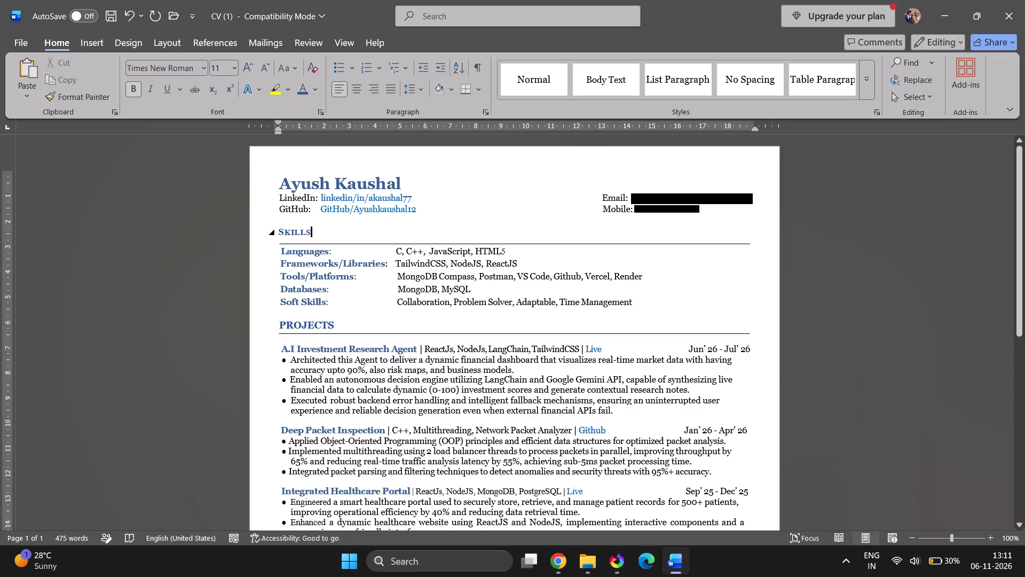
Recolour the "Extra Curricular" section heading with the second-darkest accent blue theme shade.
{"action": "scroll", "coordinate": [359, 237], "scroll_direction": "down", "scroll_amount": 1}
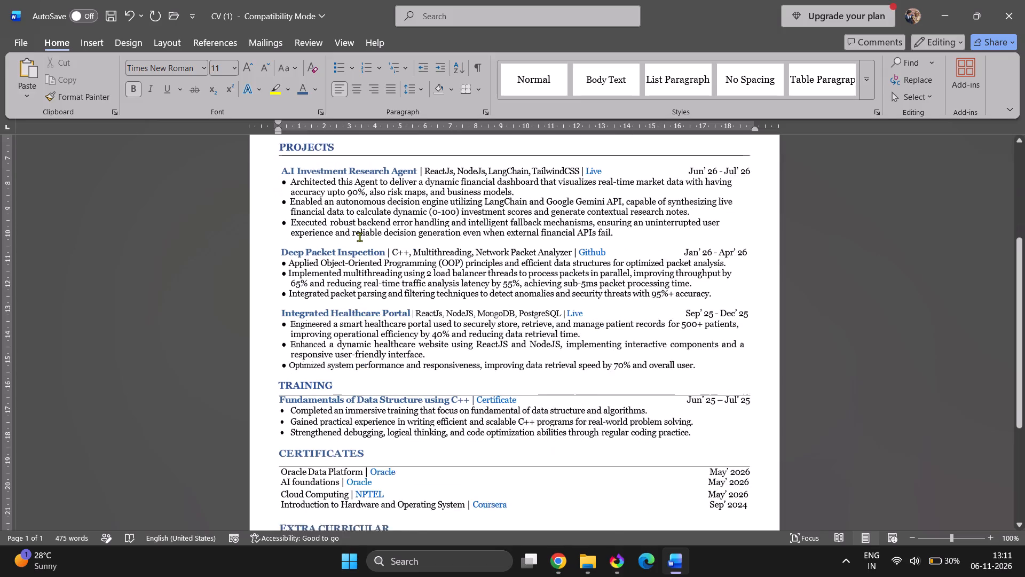
{"action": "scroll", "coordinate": [359, 237], "scroll_direction": "up", "scroll_amount": 1}
{"action": "scroll", "coordinate": [359, 237], "scroll_direction": "down", "scroll_amount": 1}
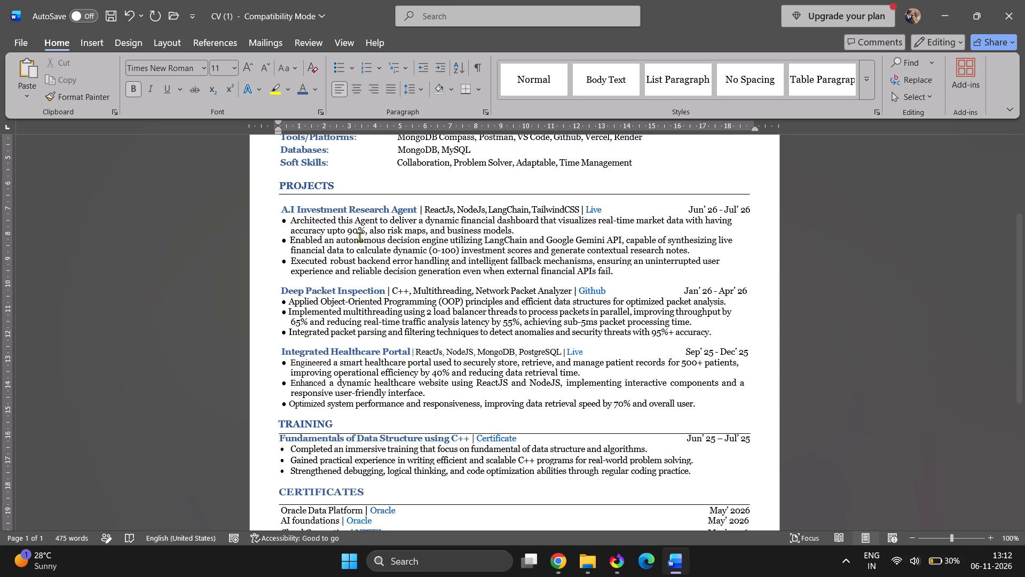
{"action": "scroll", "coordinate": [383, 305], "scroll_direction": "down", "scroll_amount": 2}
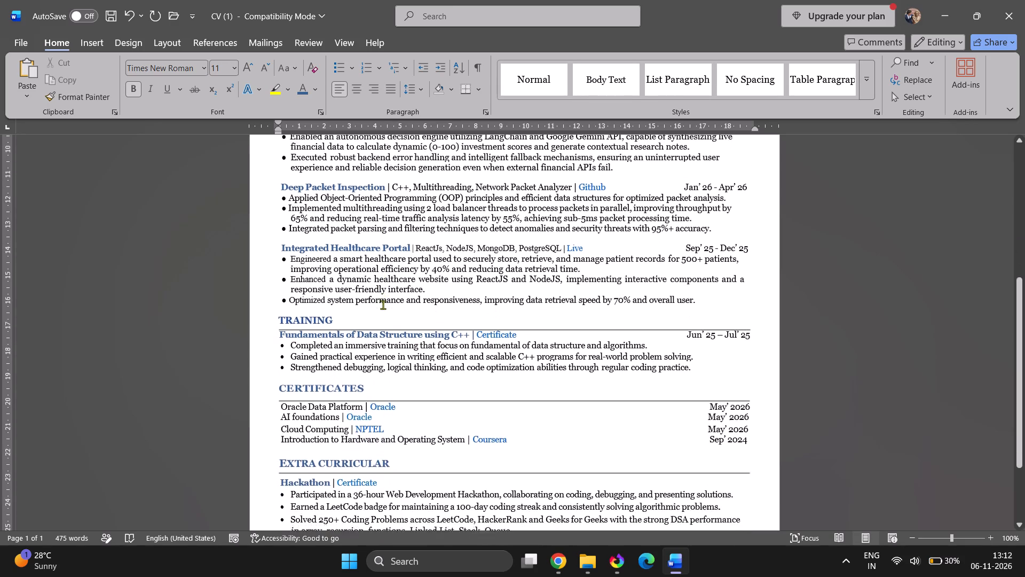
{"action": "scroll", "coordinate": [383, 305], "scroll_direction": "down", "scroll_amount": 1}
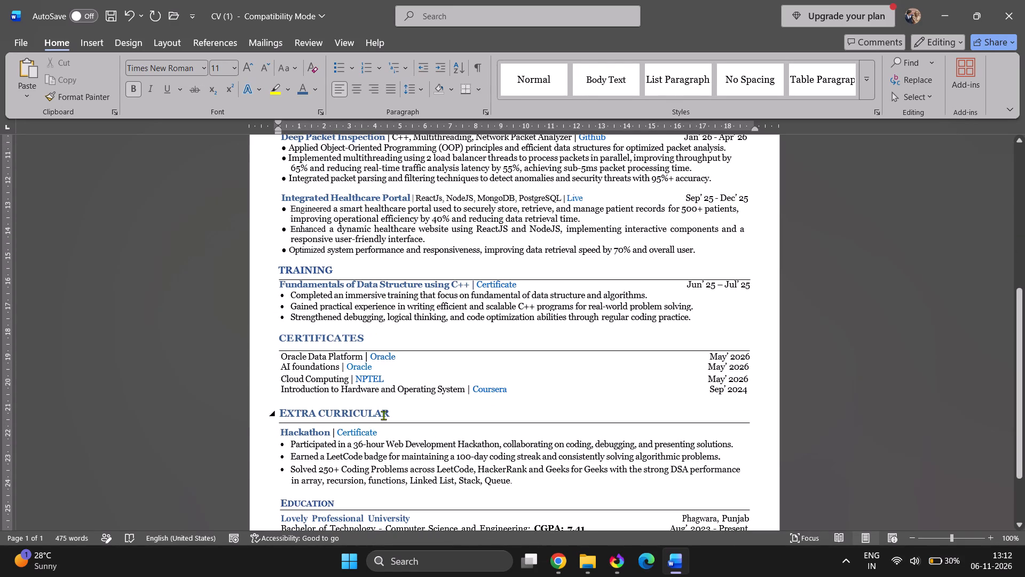
{"action": "left_click_drag", "start_coordinate": [387, 414], "coordinate": [311, 408]}
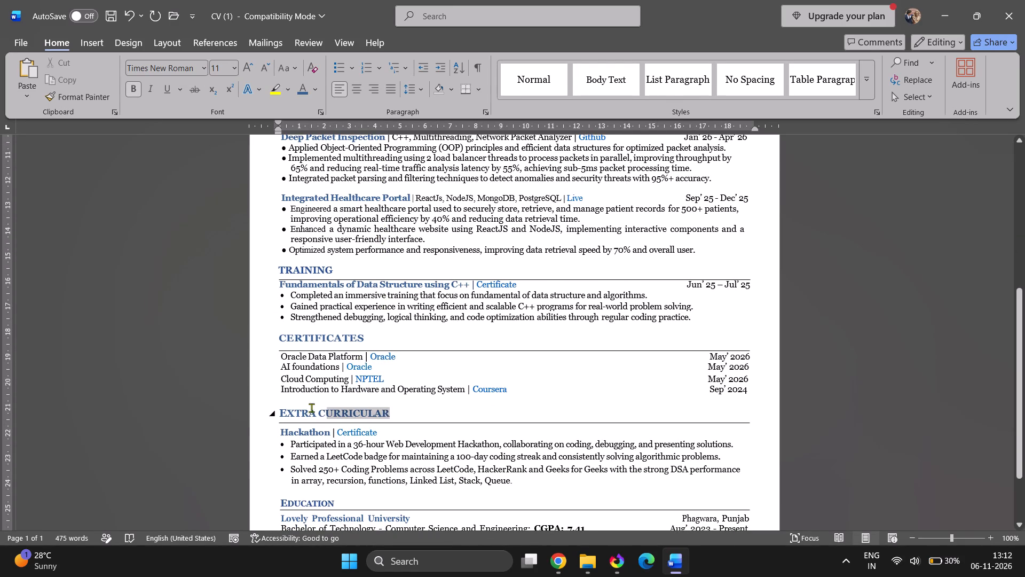
{"action": "left_click_drag", "start_coordinate": [311, 408], "coordinate": [288, 410]}
{"action": "left_click", "coordinate": [385, 390]}
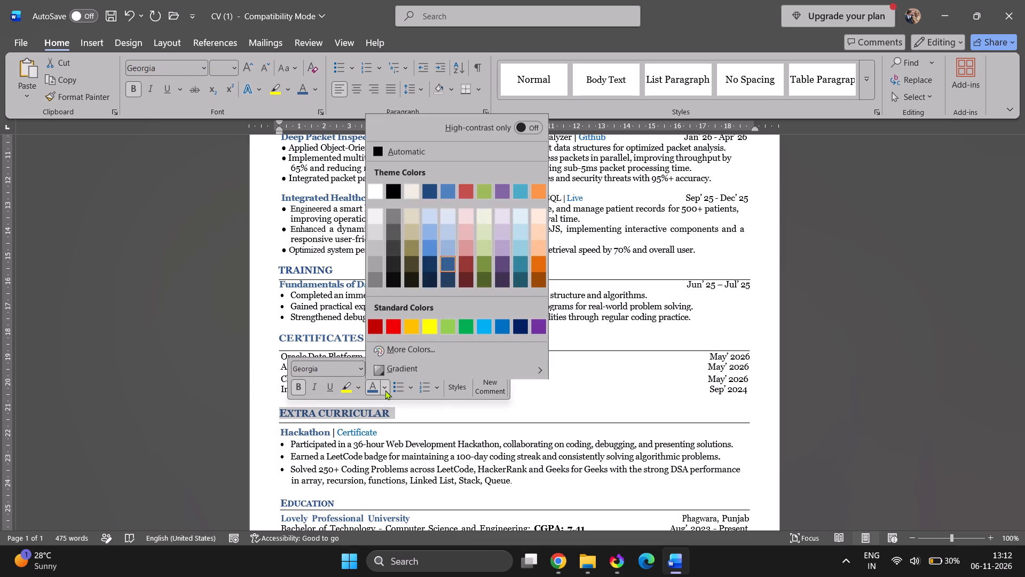
{"action": "left_click", "coordinate": [445, 258]}
{"action": "left_click", "coordinate": [521, 470]}
Check the heading and title colours from the Education section back up to the CV header.
{"action": "scroll", "coordinate": [521, 470], "scroll_direction": "down", "scroll_amount": 1}
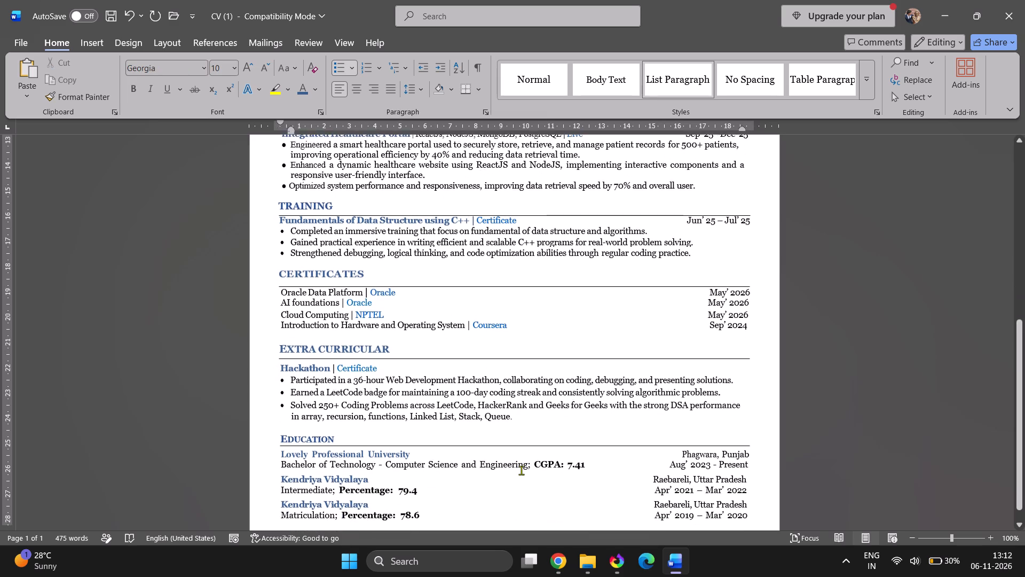
{"action": "scroll", "coordinate": [521, 470], "scroll_direction": "down", "scroll_amount": 2}
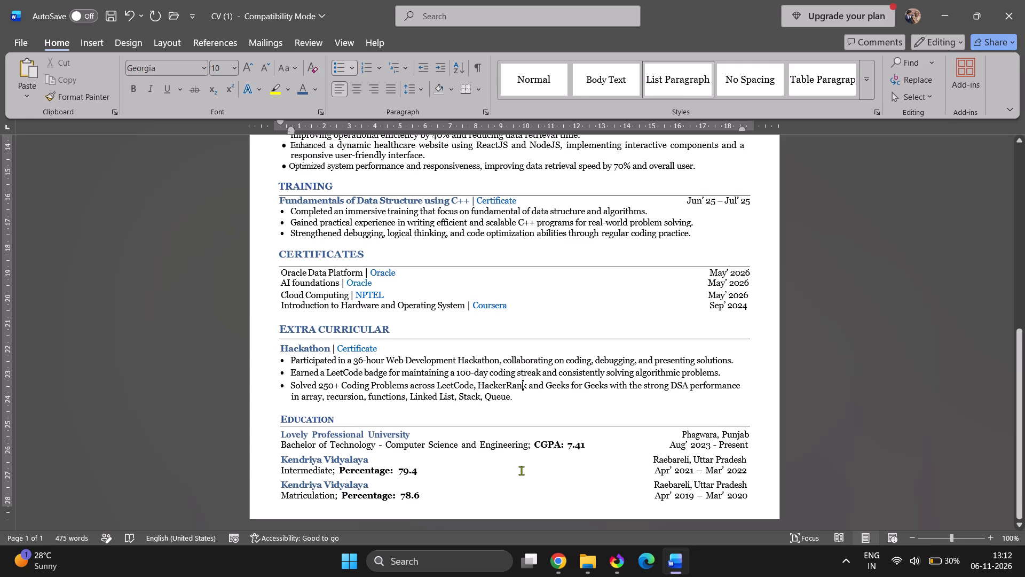
{"action": "scroll", "coordinate": [521, 470], "scroll_direction": "up", "scroll_amount": 1}
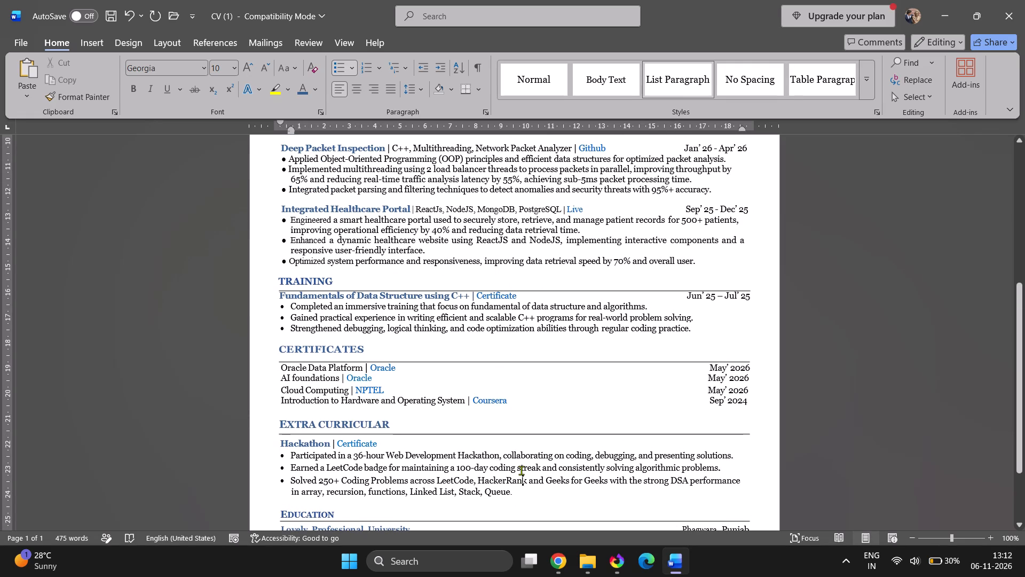
{"action": "scroll", "coordinate": [521, 470], "scroll_direction": "up", "scroll_amount": 1}
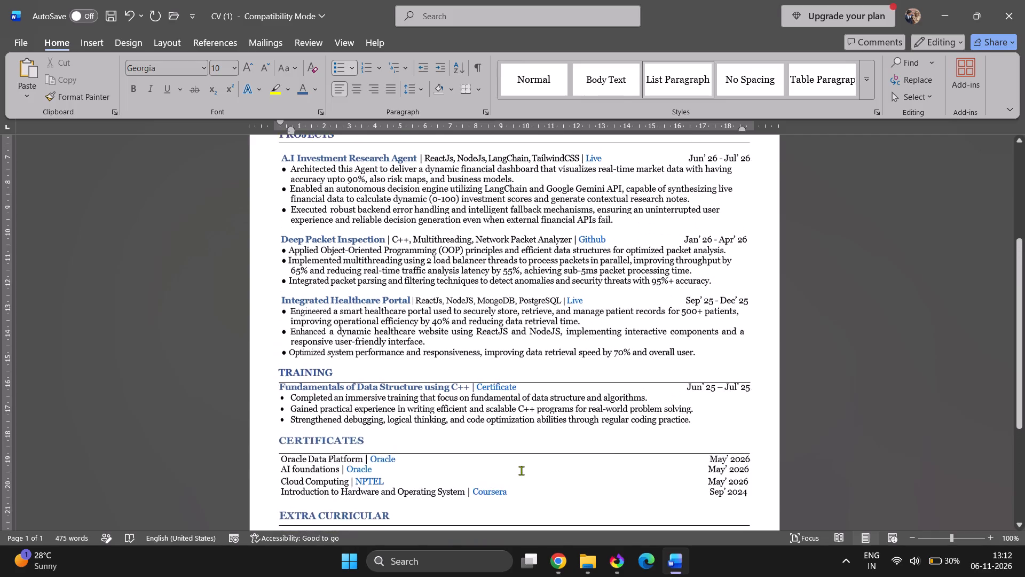
{"action": "scroll", "coordinate": [521, 470], "scroll_direction": "up", "scroll_amount": 1}
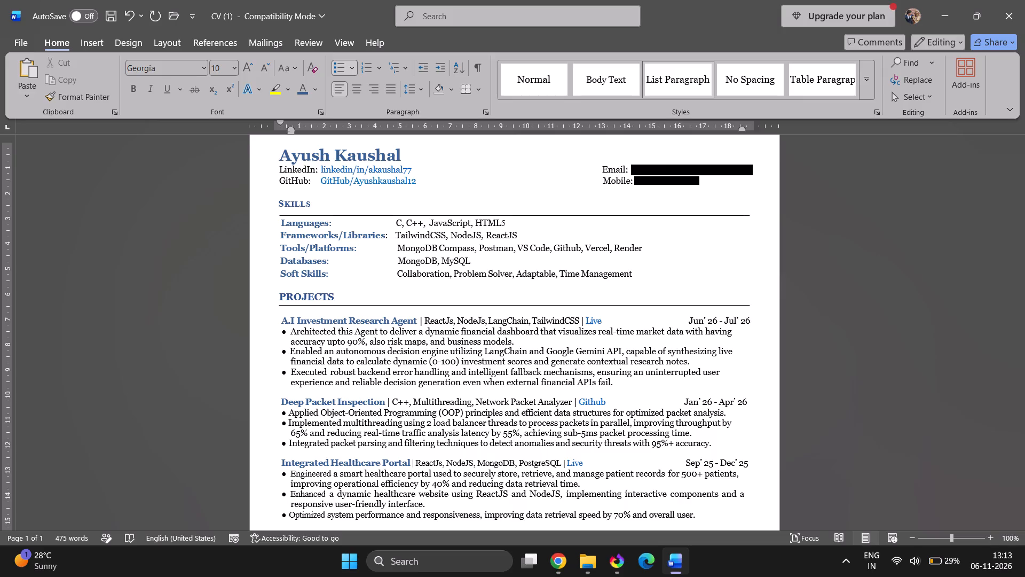
Save the CV (1) document and close it.
{"action": "left_click", "coordinate": [482, 303]}
{"action": "key", "text": "ctrl+s"}
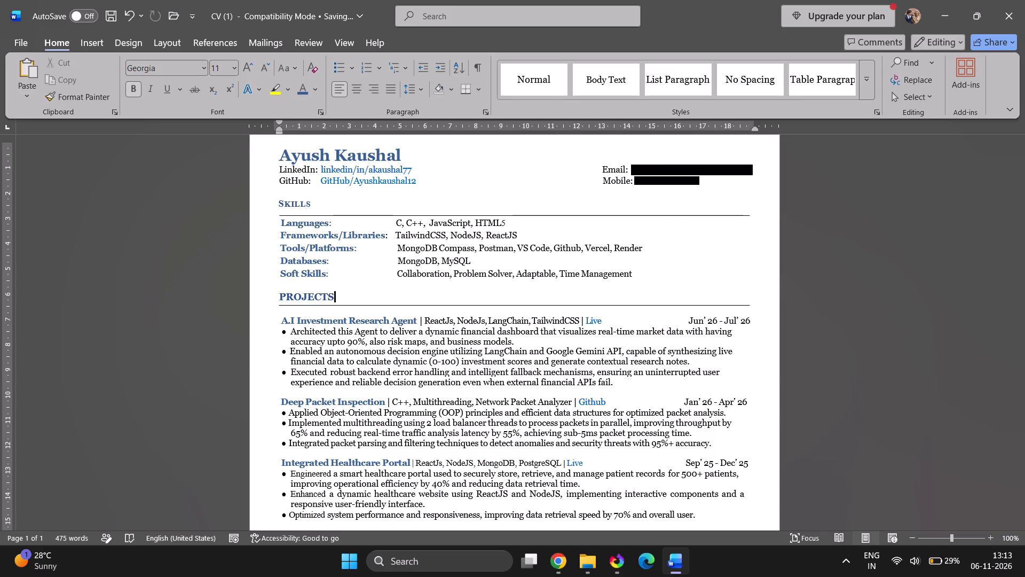
{"action": "left_click", "coordinate": [1024, 0]}
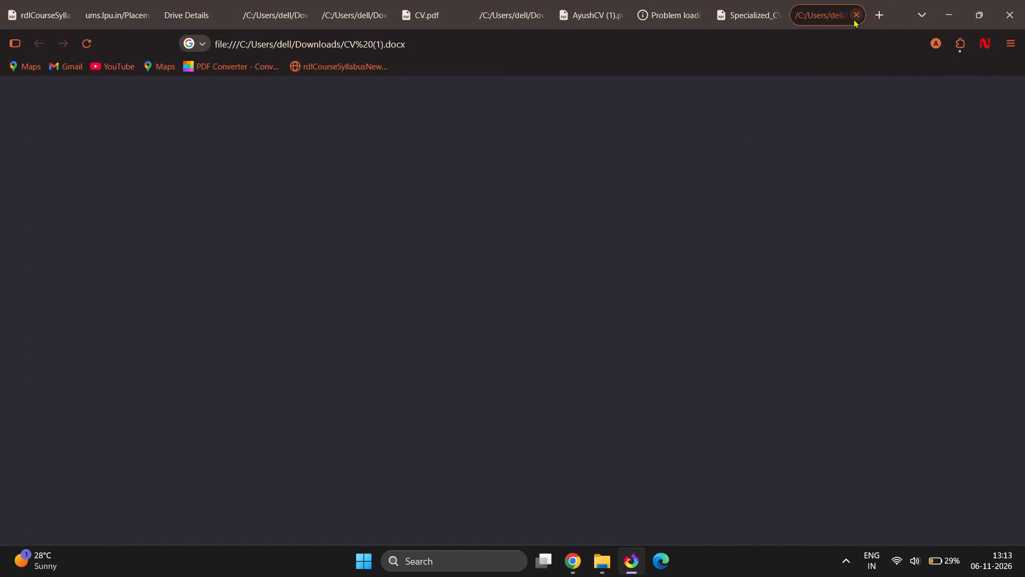
Close the Firefox tabs for the local CV files, keeping the rdlCourseSyllabusNew, Placements and Drive Details tabs open.
{"action": "left_click", "coordinate": [854, 19]}
{"action": "left_click", "coordinate": [854, 19]}
{"action": "left_click", "coordinate": [854, 19]}
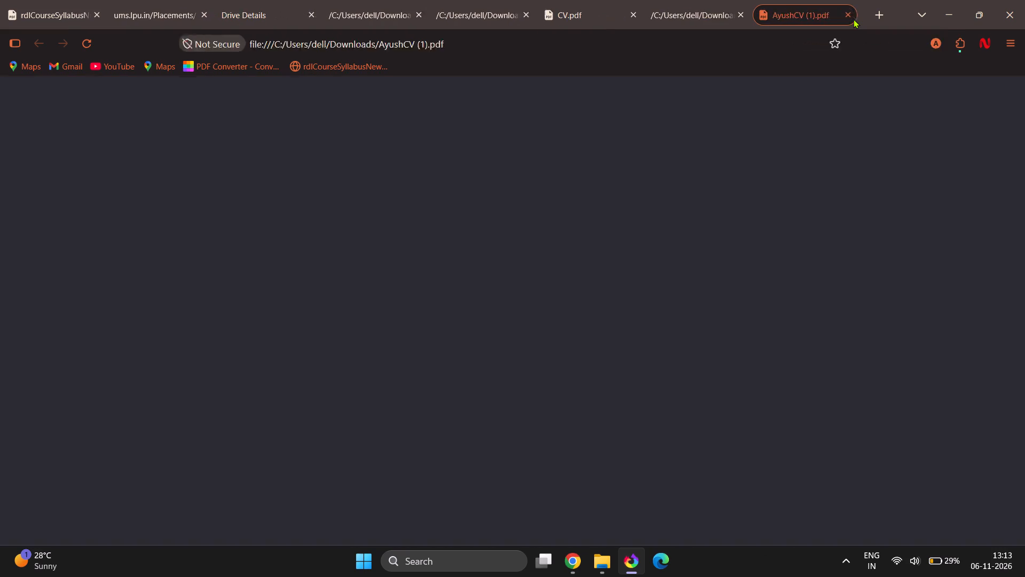
{"action": "left_click", "coordinate": [854, 19]}
{"action": "left_click", "coordinate": [854, 19]}
{"action": "left_click", "coordinate": [854, 19]}
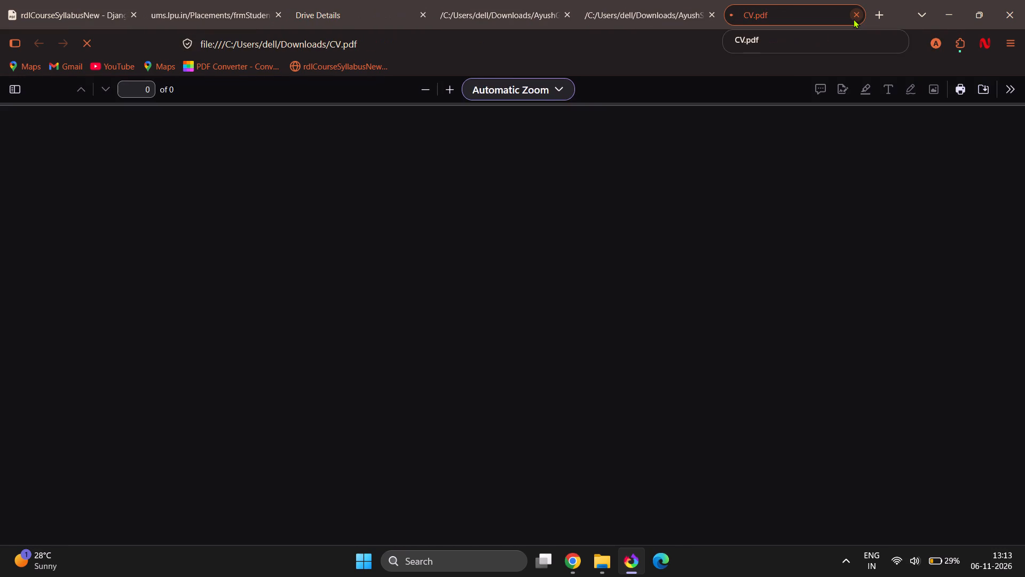
{"action": "left_click", "coordinate": [740, 15]}
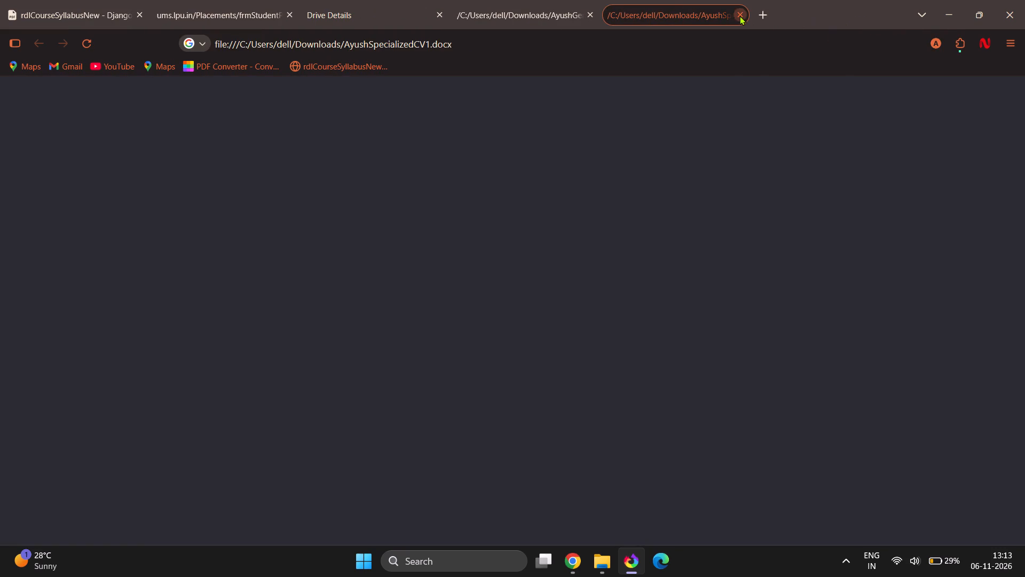
{"action": "left_click", "coordinate": [585, 15]}
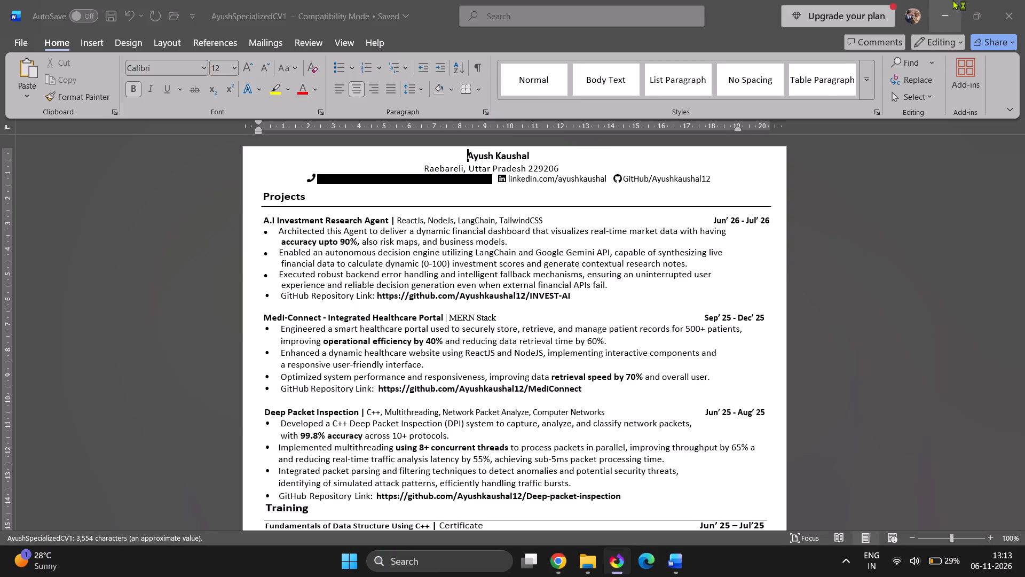
Look through the AyushSpecializedCV1 document from Projects down to Education, and close it.
{"action": "scroll", "coordinate": [625, 249], "scroll_direction": "down", "scroll_amount": 1}
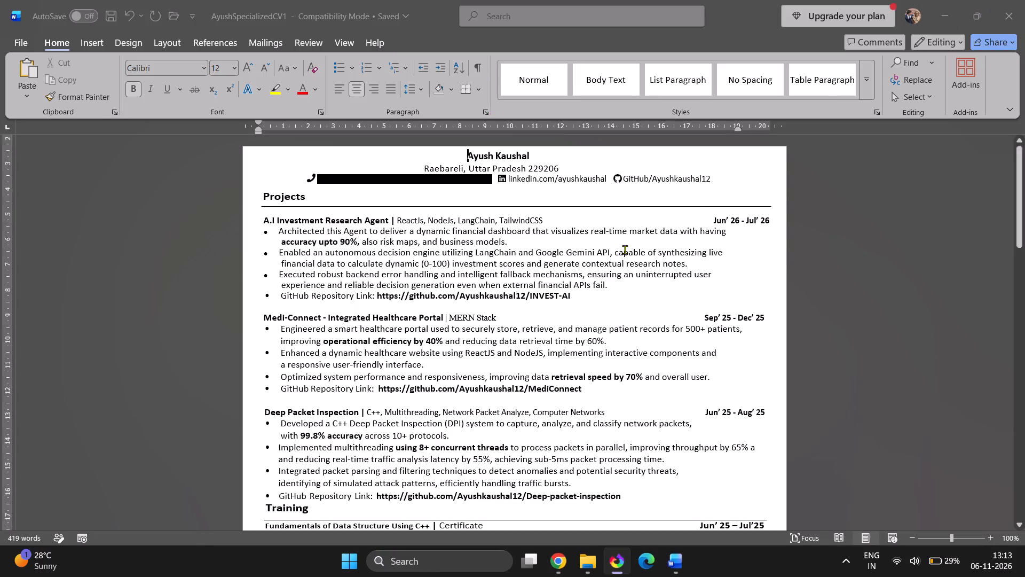
{"action": "scroll", "coordinate": [625, 249], "scroll_direction": "down", "scroll_amount": 2}
{"action": "scroll", "coordinate": [625, 249], "scroll_direction": "up", "scroll_amount": 3}
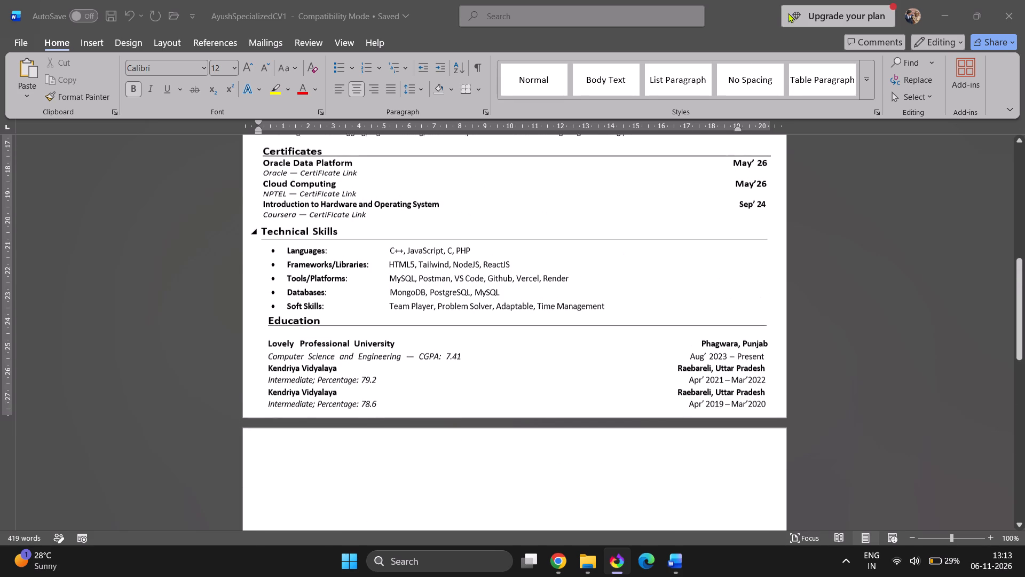
{"action": "left_click", "coordinate": [1024, 0]}
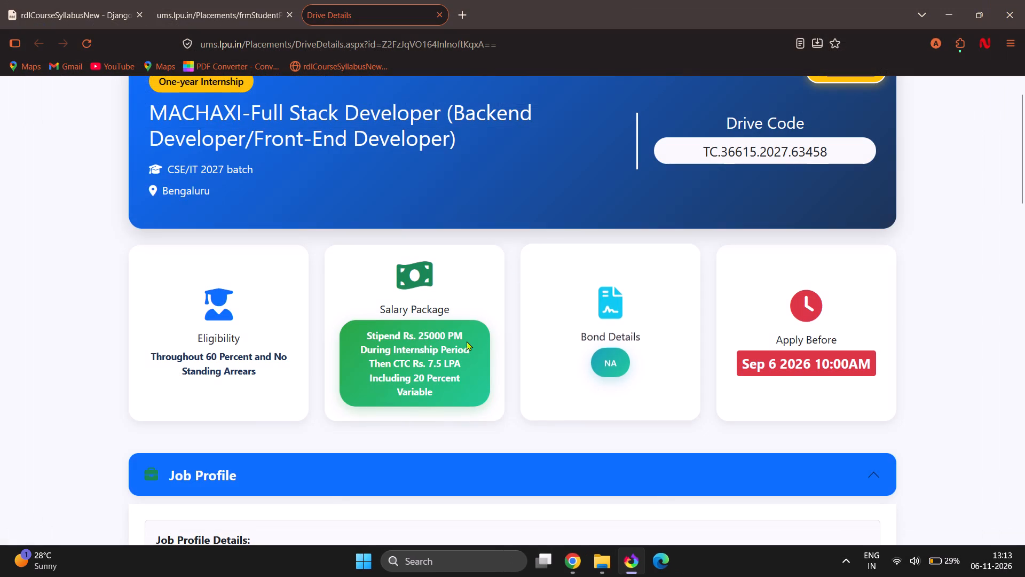
Rename the CV (1) Word file in the Downloads folder as AyushGeneralCV.
{"action": "left_click", "coordinate": [599, 551]}
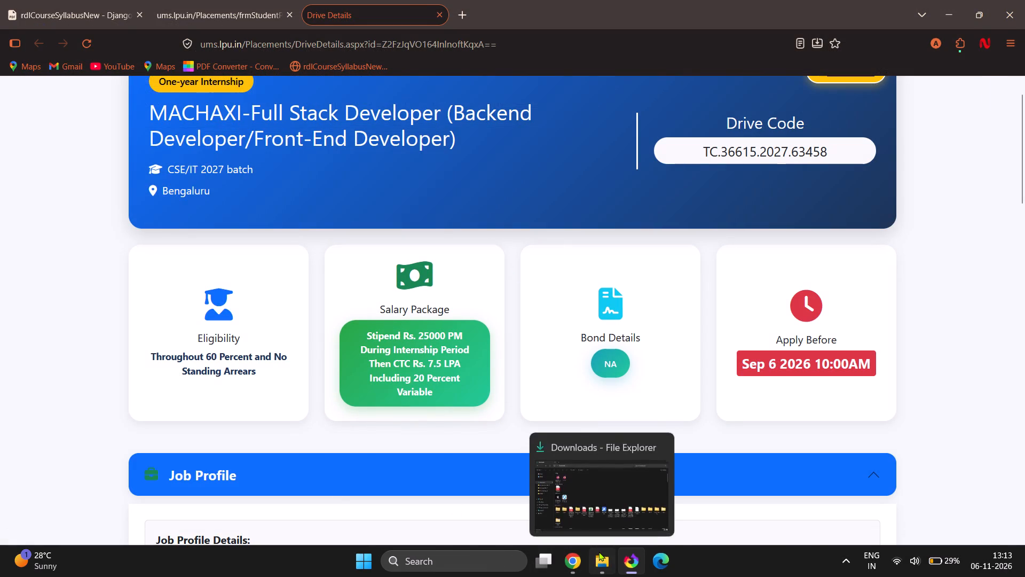
{"action": "scroll", "coordinate": [311, 166], "scroll_direction": "up", "scroll_amount": 6}
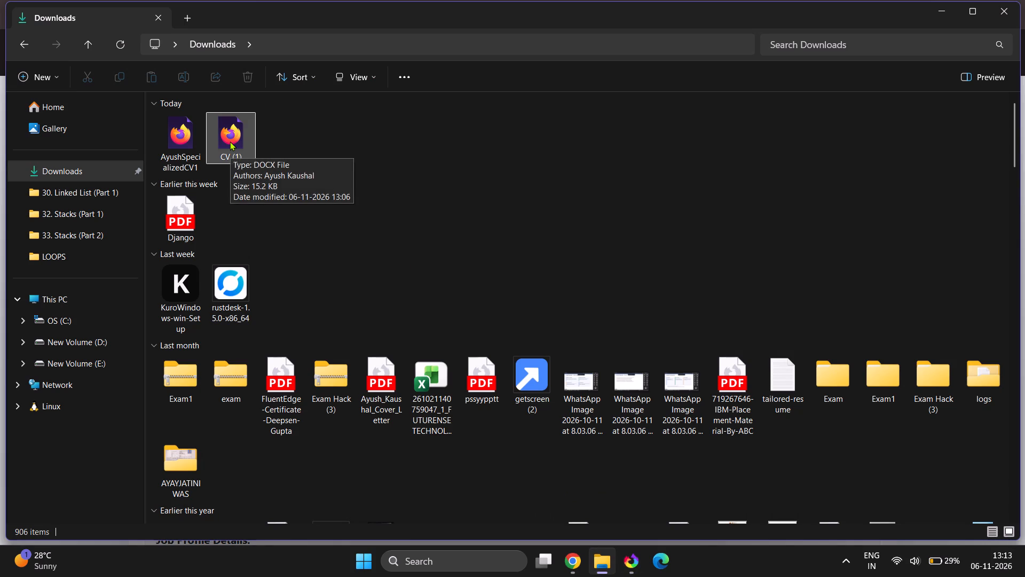
{"action": "right_click", "coordinate": [230, 141]}
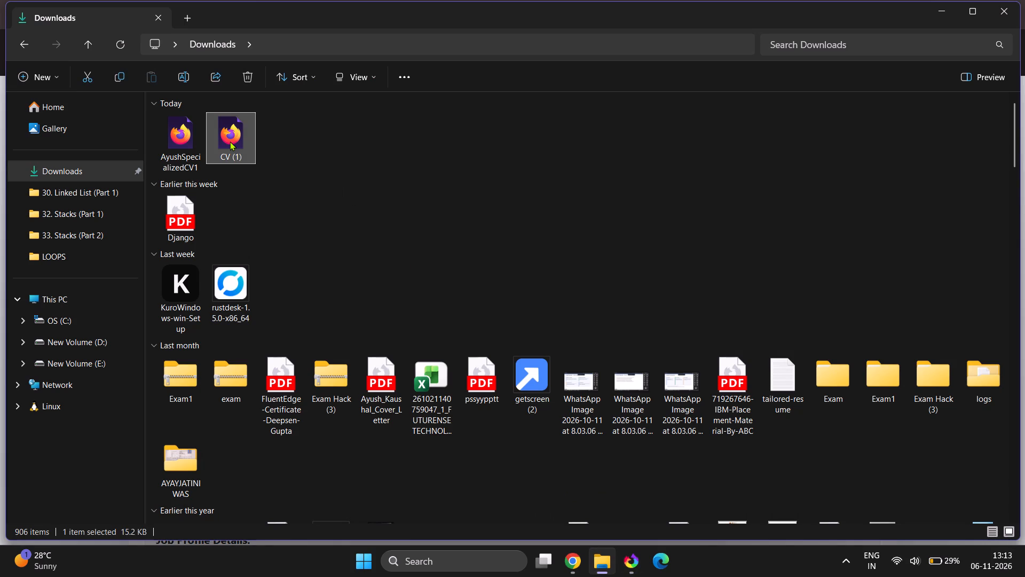
{"action": "left_click", "coordinate": [344, 118]}
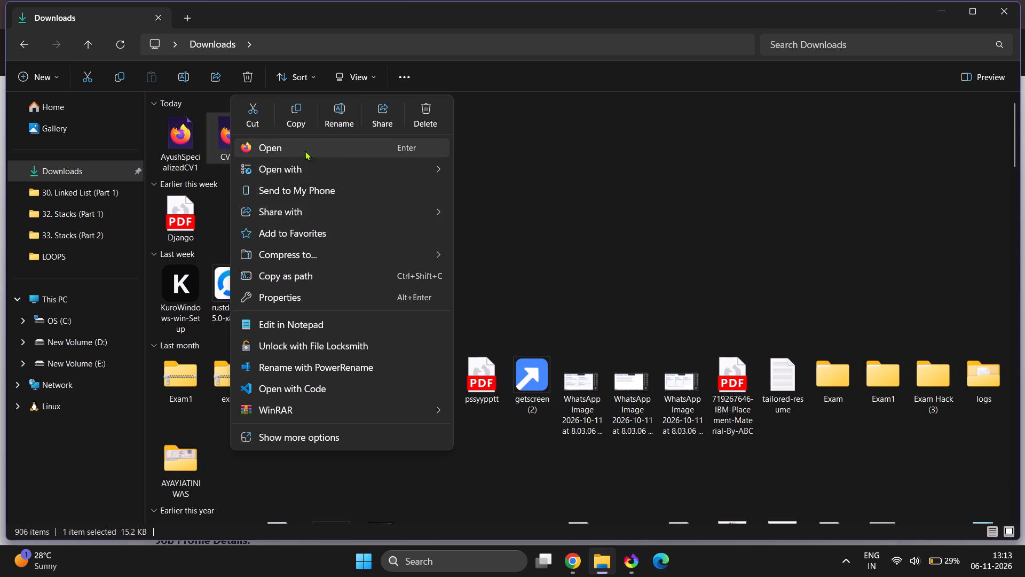
{"action": "left_click", "coordinate": [348, 113]}
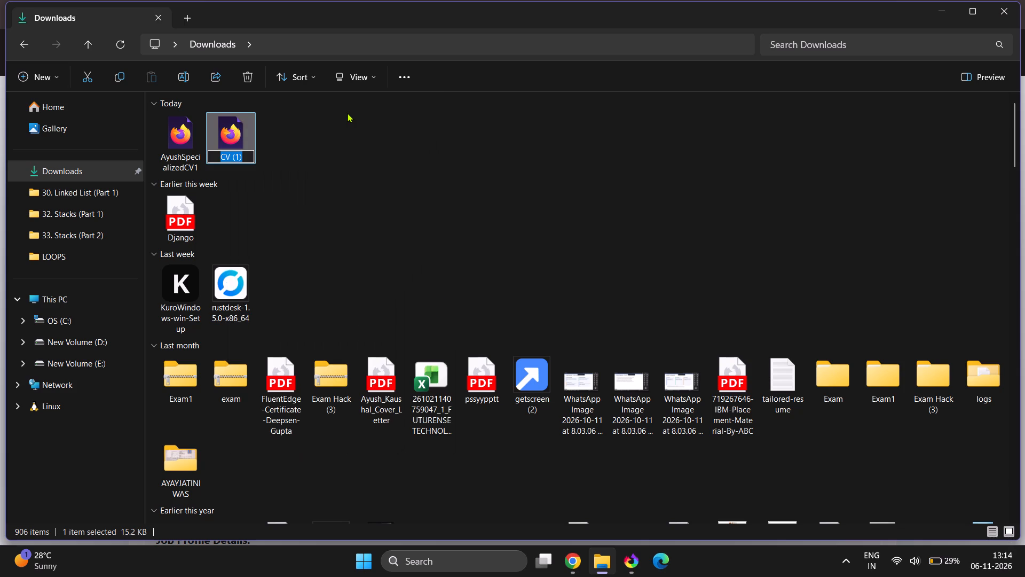
{"action": "key", "text": "BackSpace"}
{"action": "type", "text": "Ayu"}
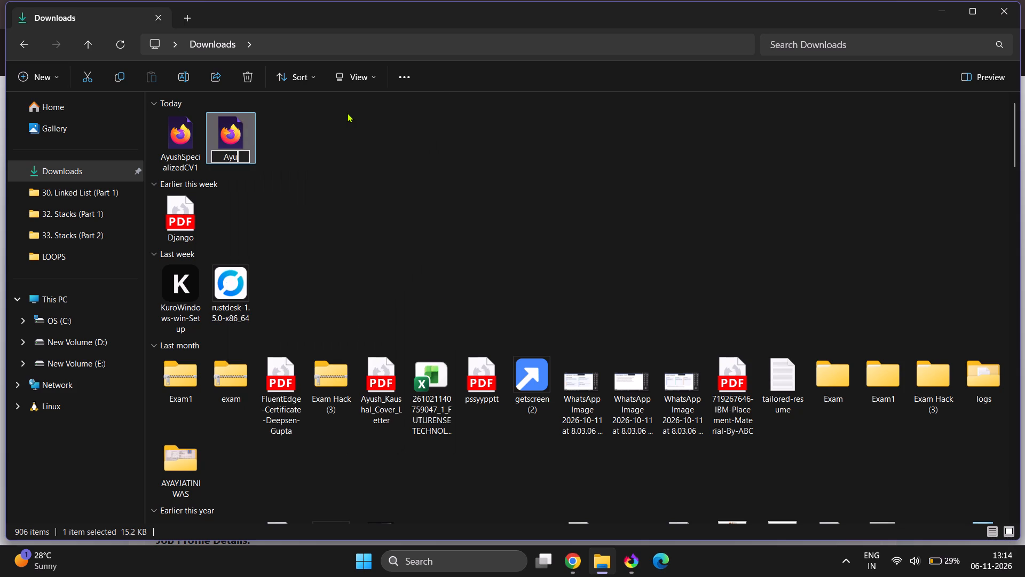
{"action": "type", "text": "shGeneral"}
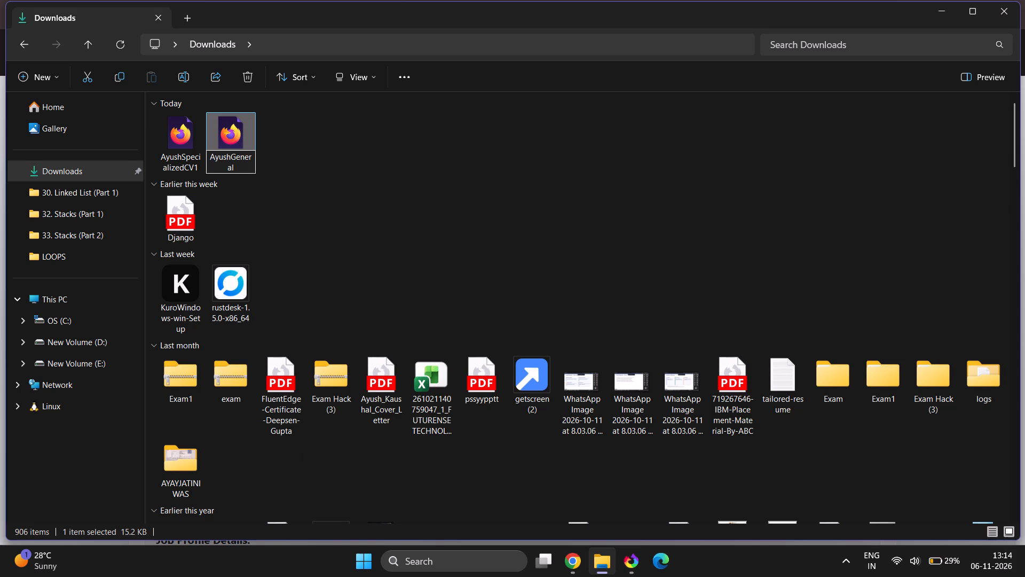
{"action": "type", "text": "CV"}
{"action": "left_click", "coordinate": [273, 135]}
Rename the AyushSpecializedCV1 file in the Downloads folder as AyushSpecializedCV.
{"action": "left_click", "coordinate": [186, 168]}
{"action": "right_click", "coordinate": [186, 168]}
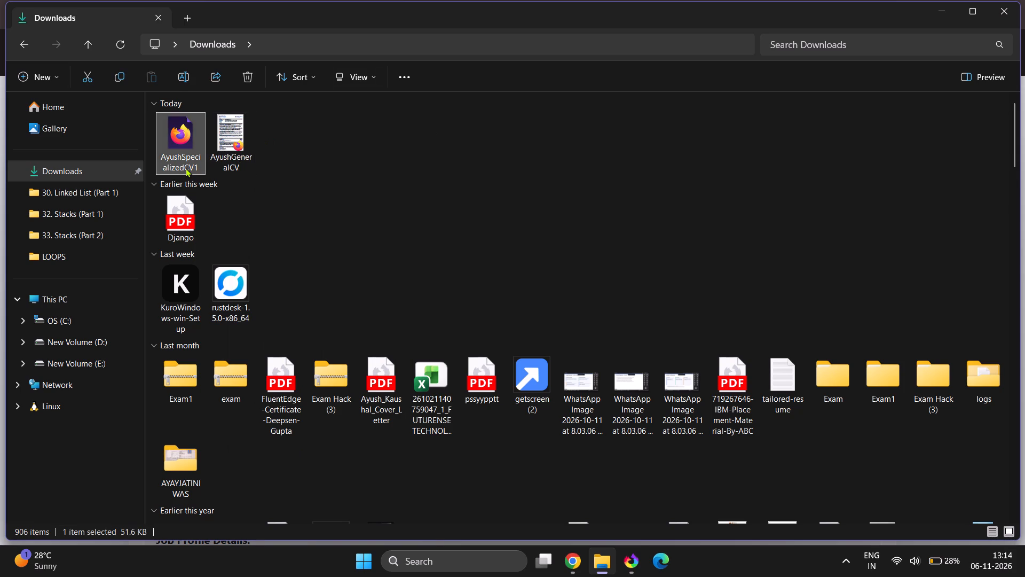
{"action": "left_click", "coordinate": [293, 111]}
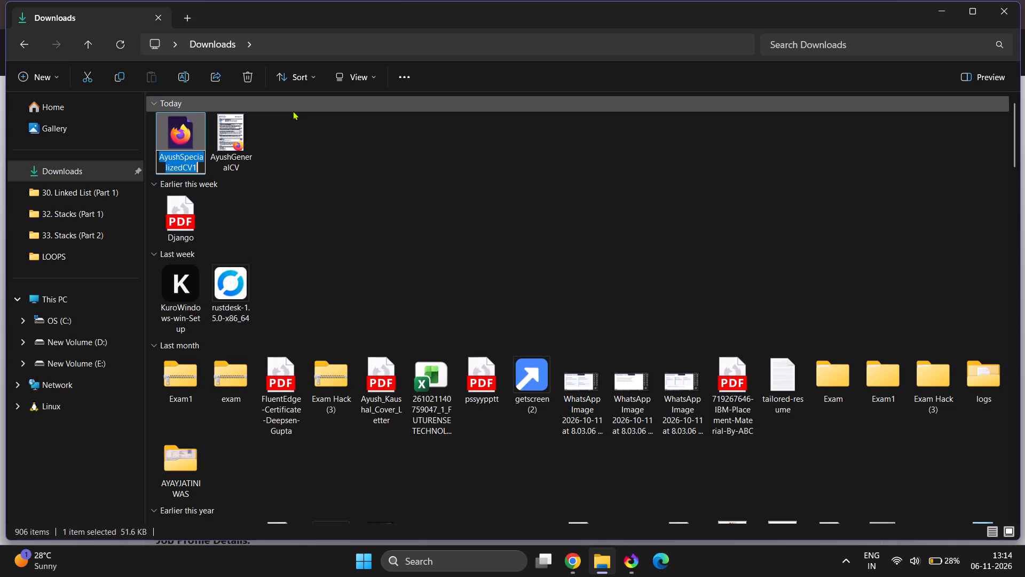
{"action": "key", "text": "BackSpace"}
{"action": "type", "text": "AYU"}
{"action": "key", "text": "BackSpace"}
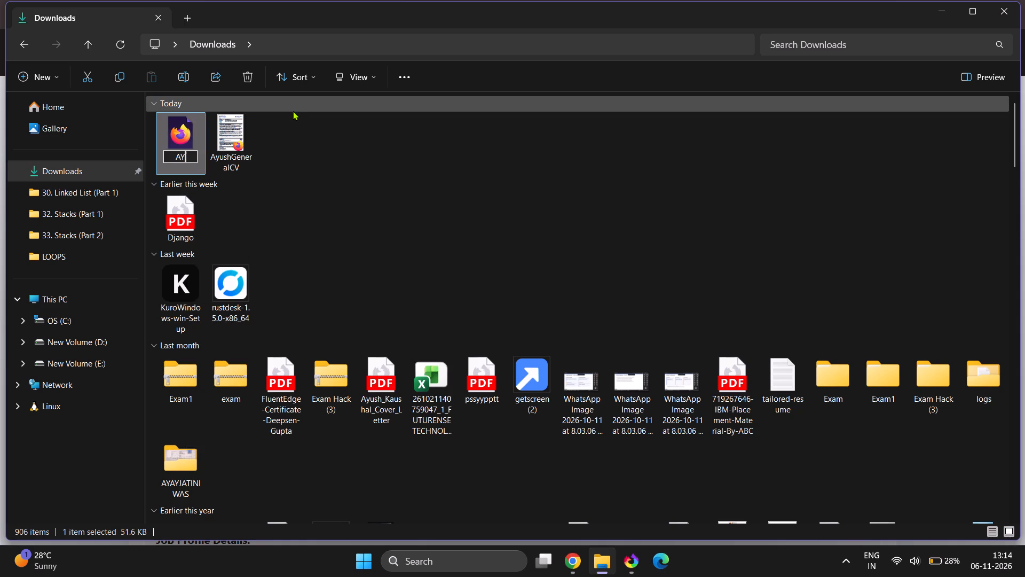
{"action": "key", "text": "BackSpace"}
{"action": "type", "text": "yush"}
{"action": "type", "text": "SpecializedCV"}
{"action": "key", "text": "Return"}
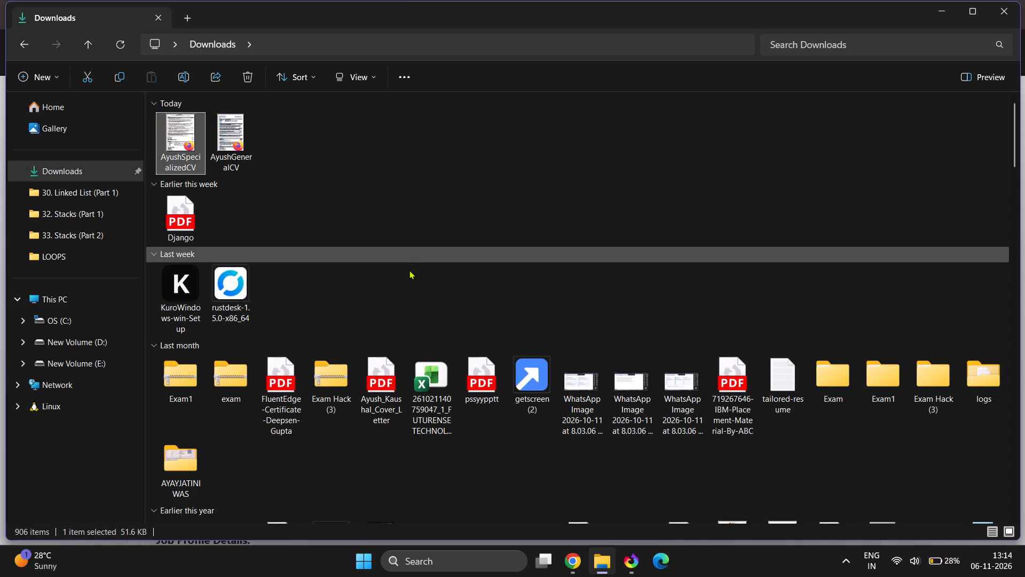
Switch to iLovePDF in Chrome and bring up its PDF conversion tools.
{"action": "left_click", "coordinate": [582, 571]}
{"action": "scroll", "coordinate": [478, 372], "scroll_direction": "up", "scroll_amount": 1}
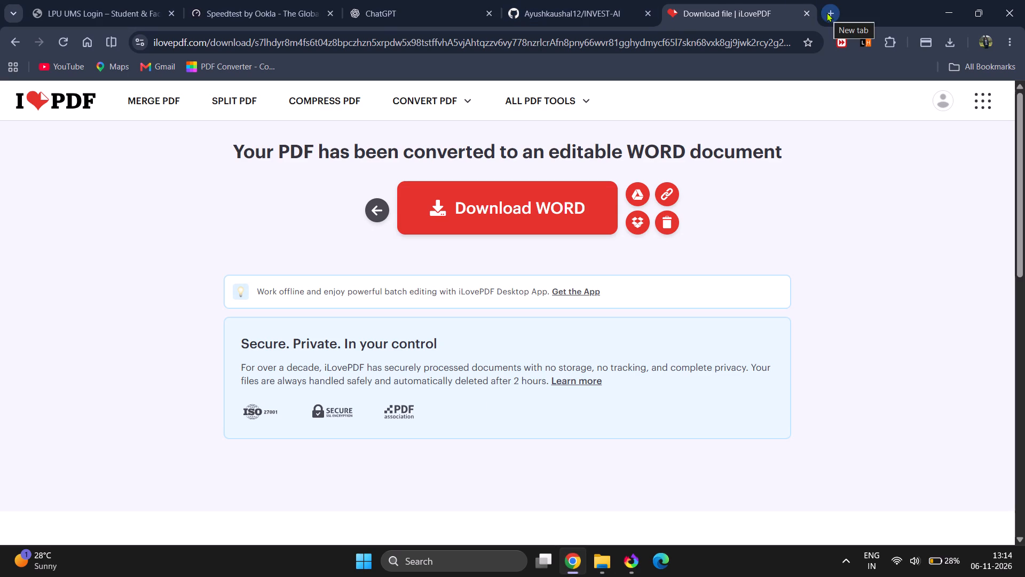
{"action": "left_click", "coordinate": [359, 209]}
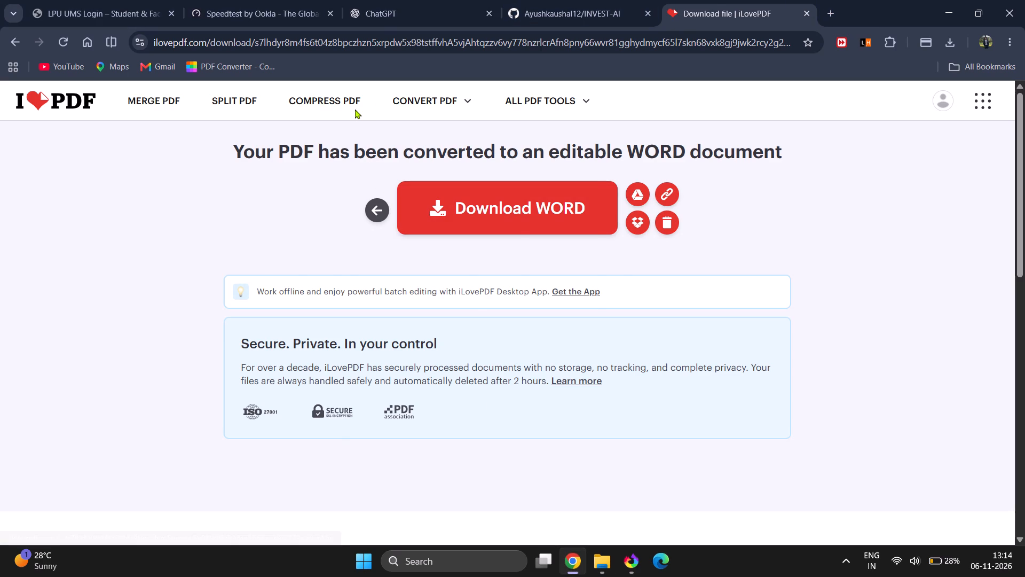
{"action": "left_click", "coordinate": [415, 100]}
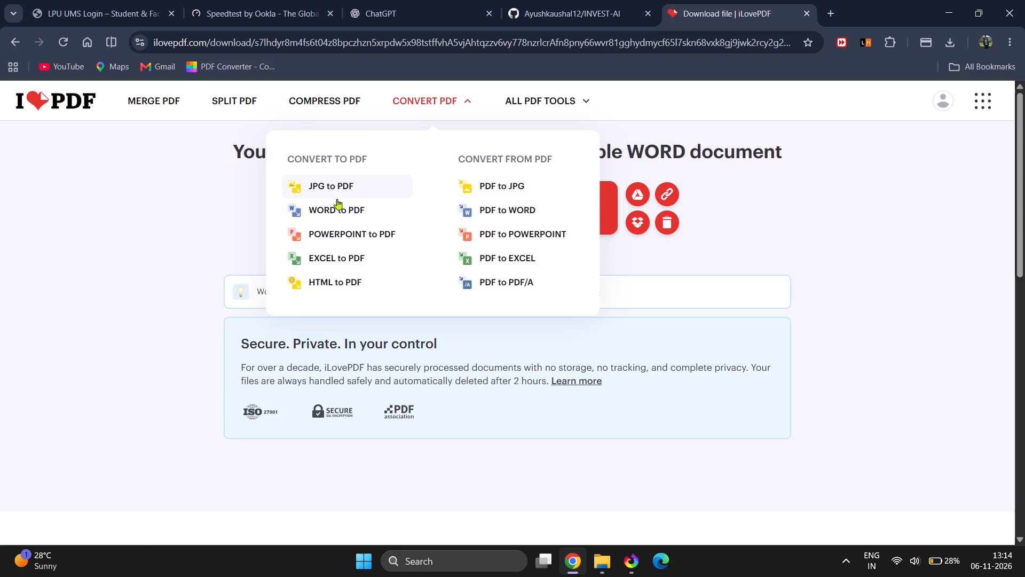
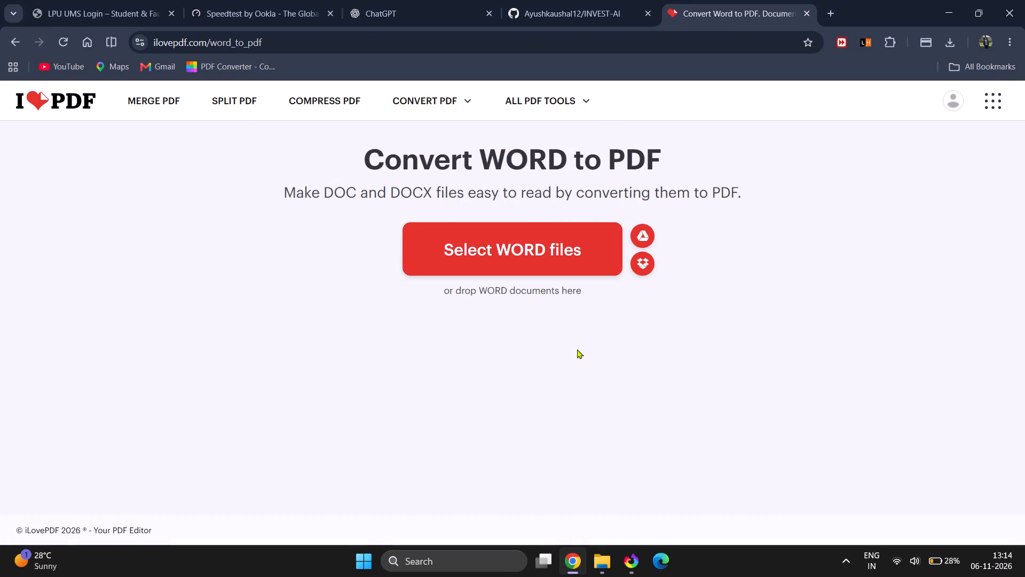
Switch to File Explorer and delete the CV (1) PDF from the Downloads folder.
{"action": "left_click", "coordinate": [596, 547]}
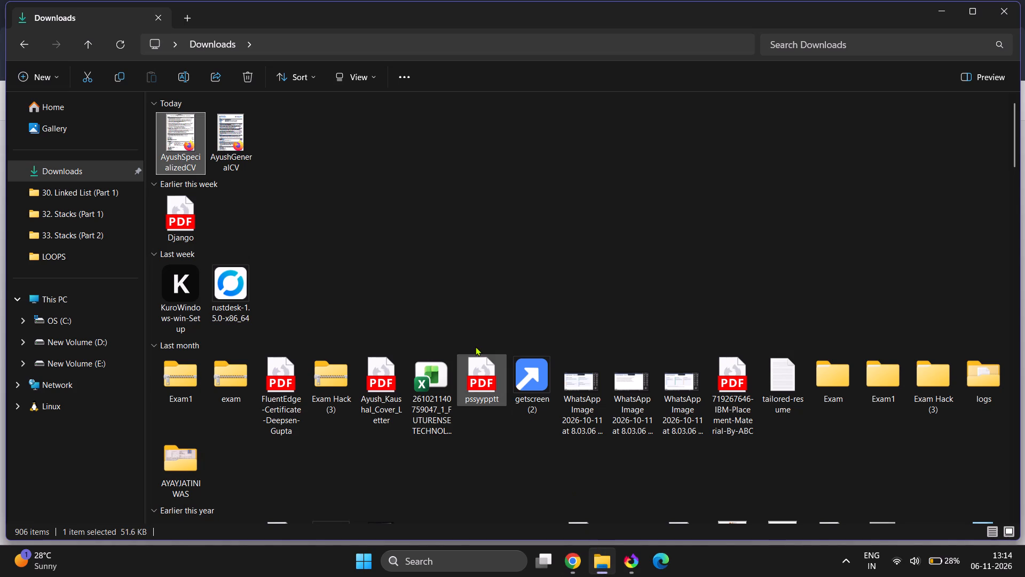
{"action": "scroll", "coordinate": [476, 346], "scroll_direction": "down", "scroll_amount": 2}
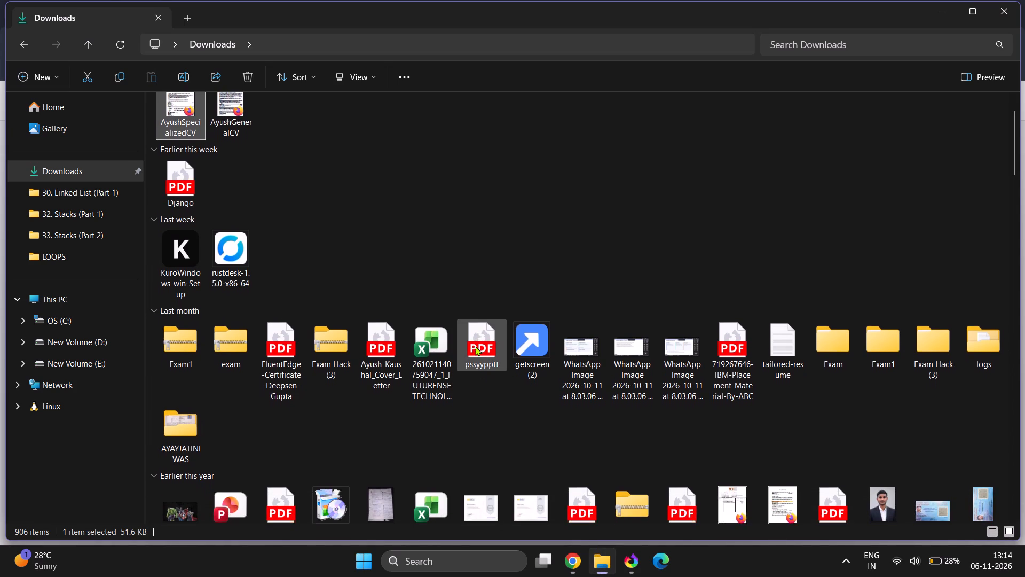
{"action": "scroll", "coordinate": [476, 346], "scroll_direction": "down", "scroll_amount": 2}
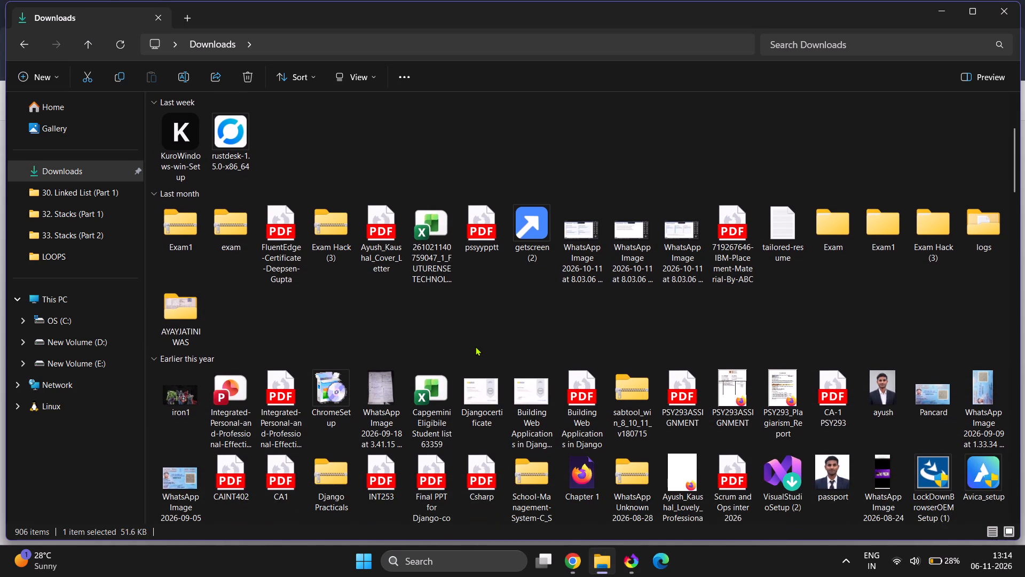
{"action": "scroll", "coordinate": [476, 346], "scroll_direction": "down", "scroll_amount": 3}
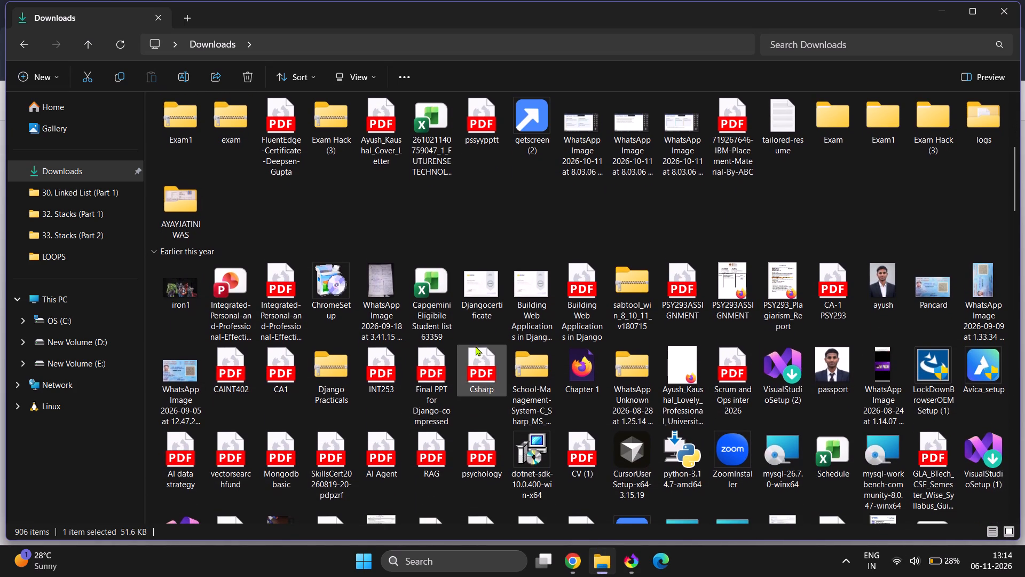
{"action": "left_click", "coordinate": [595, 450]}
{"action": "key", "text": "Delete"}
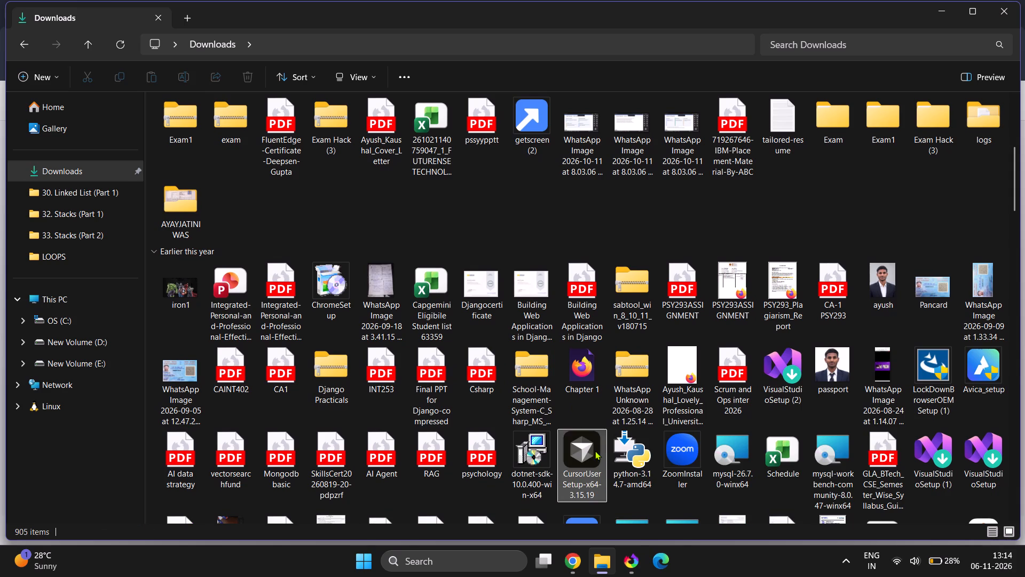
Delete the CV PDF and both AyushSpecializedCV1 (1) files, PDF and Word, from the Downloads folder.
{"action": "scroll", "coordinate": [356, 508], "scroll_direction": "down", "scroll_amount": 1}
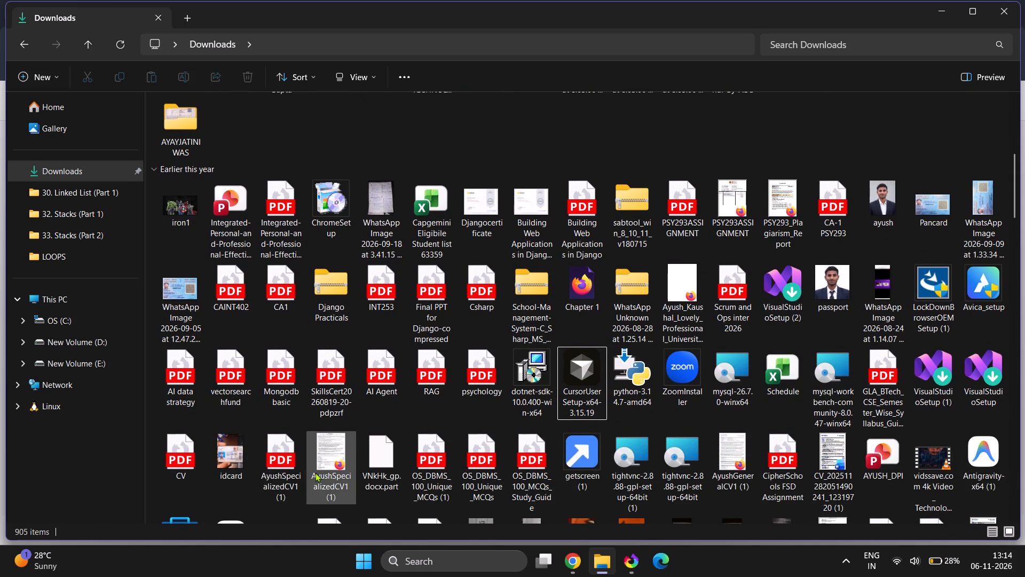
{"action": "scroll", "coordinate": [316, 472], "scroll_direction": "up", "scroll_amount": 2}
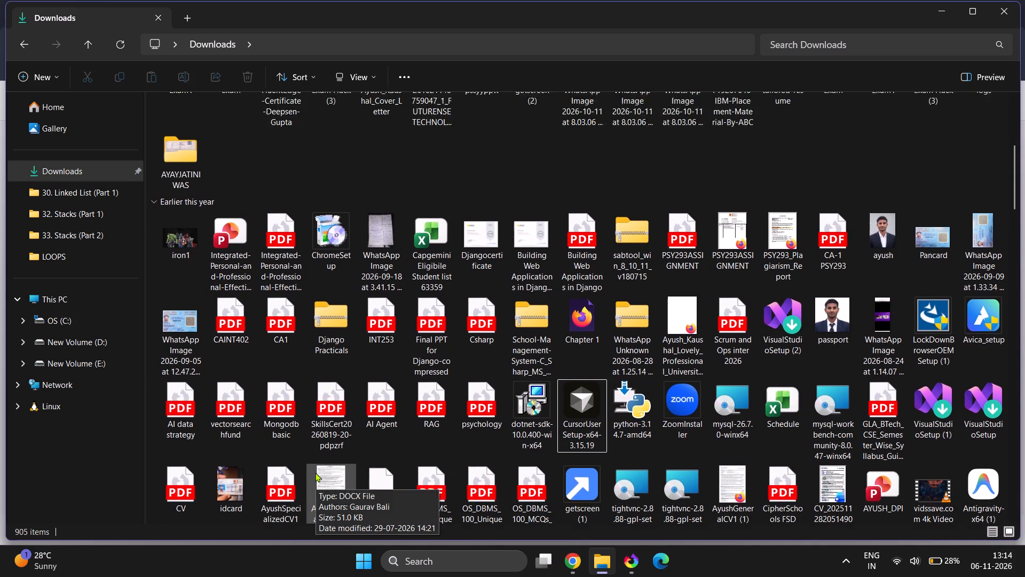
{"action": "scroll", "coordinate": [316, 472], "scroll_direction": "up", "scroll_amount": 9}
{"action": "scroll", "coordinate": [316, 472], "scroll_direction": "down", "scroll_amount": 2}
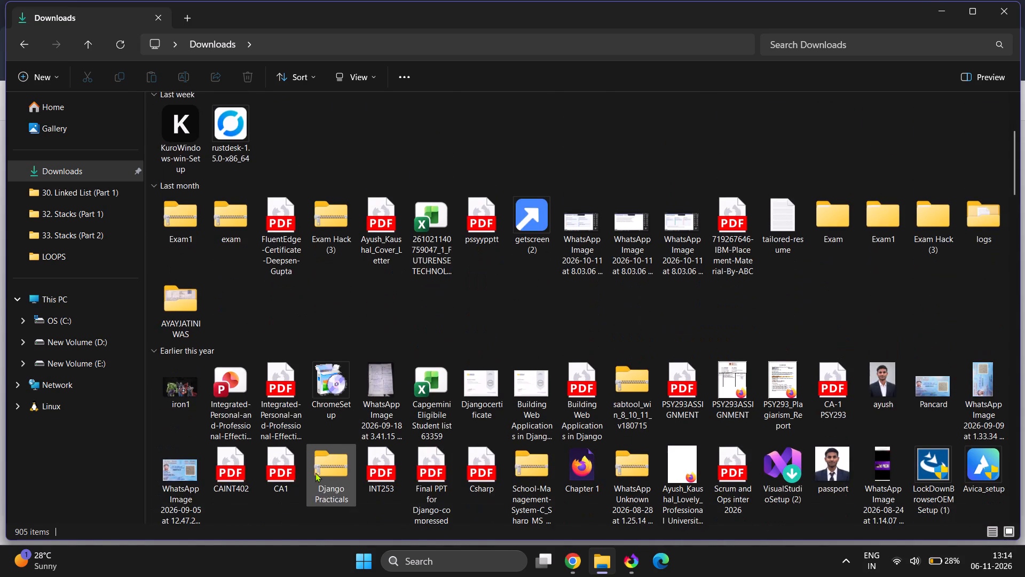
{"action": "scroll", "coordinate": [316, 472], "scroll_direction": "down", "scroll_amount": 1}
{"action": "scroll", "coordinate": [321, 414], "scroll_direction": "down", "scroll_amount": 1}
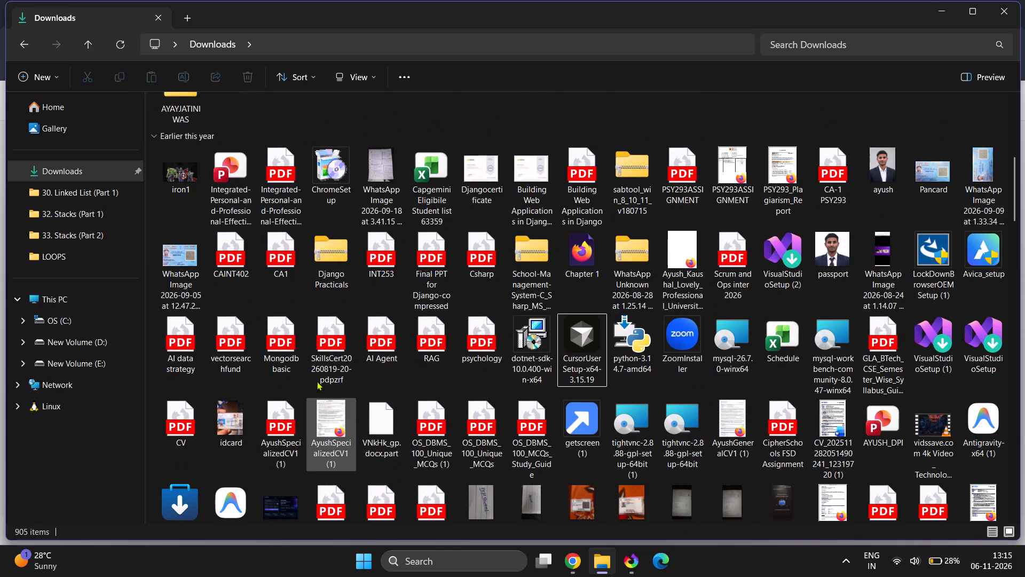
{"action": "left_click", "coordinate": [318, 429]}
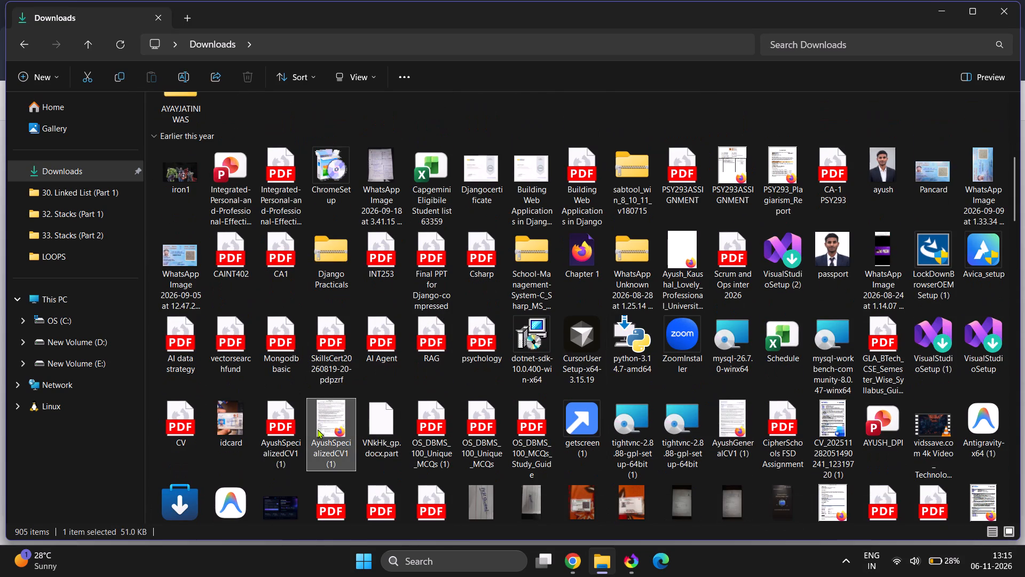
{"action": "left_click", "coordinate": [318, 429], "text": "ctrl"}
{"action": "left_click", "coordinate": [288, 432], "text": "ctrl"}
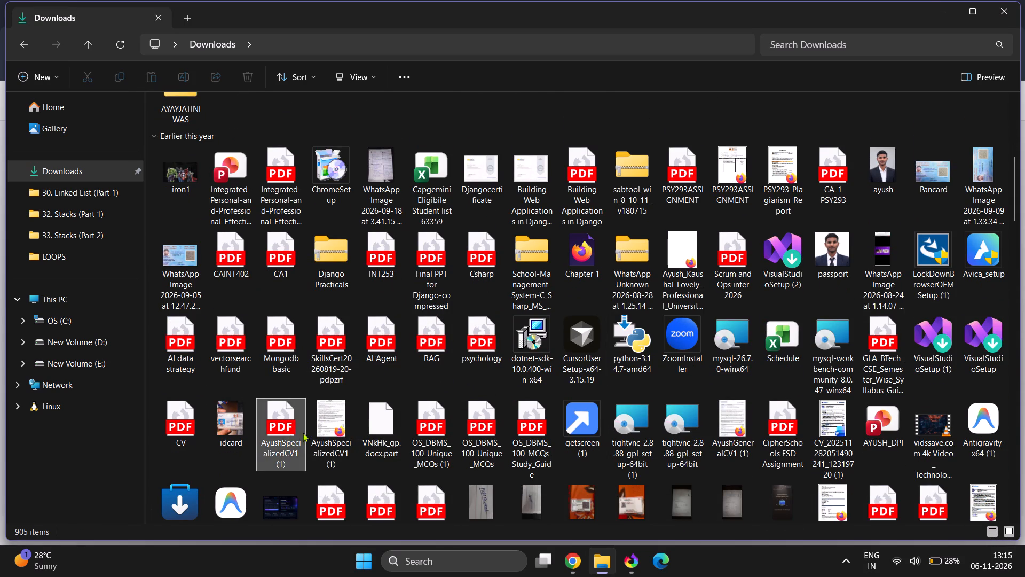
{"action": "left_click", "coordinate": [335, 435], "text": "ctrl"}
{"action": "left_click", "coordinate": [181, 432], "text": "ctrl"}
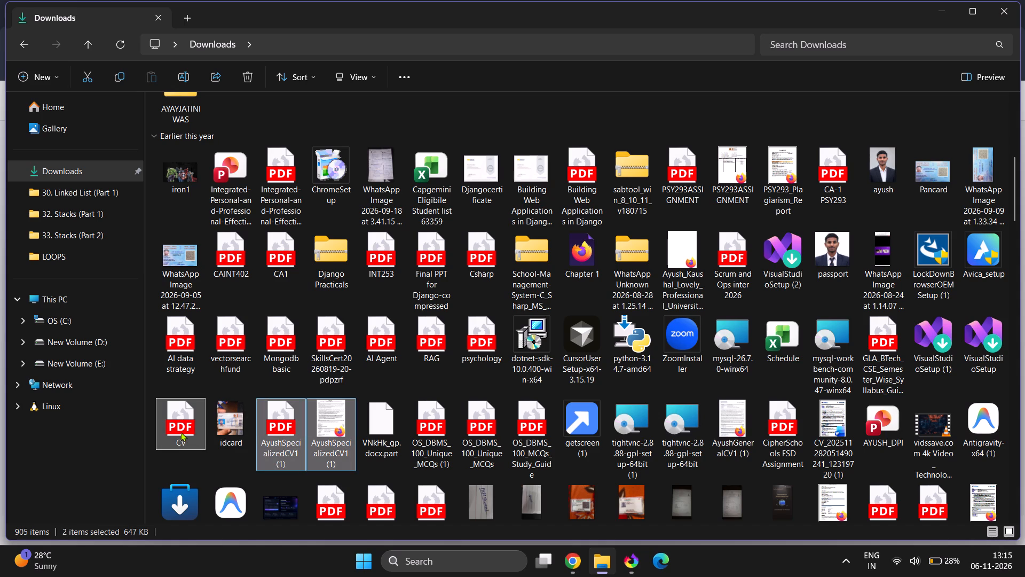
{"action": "key", "text": "Delete"}
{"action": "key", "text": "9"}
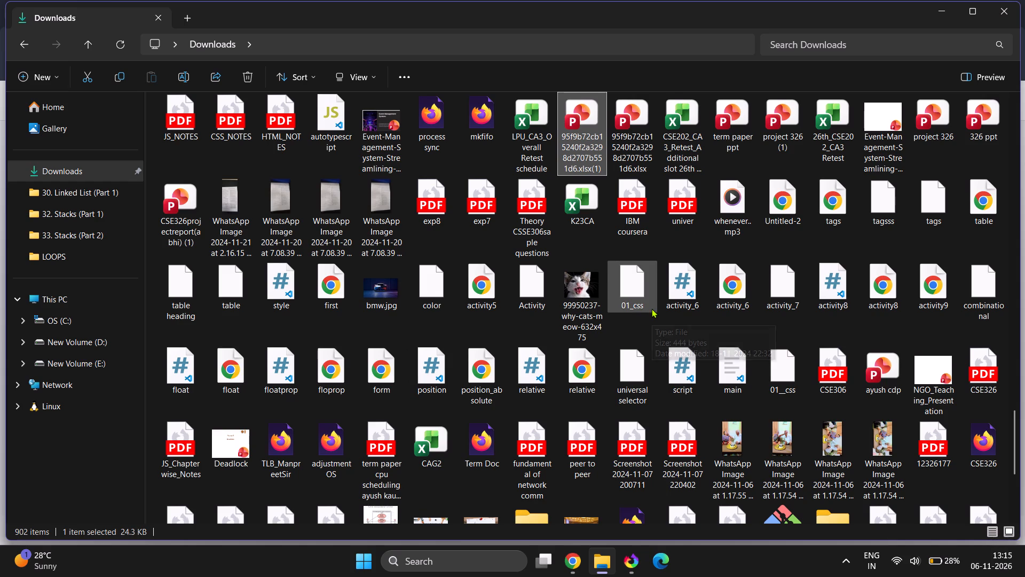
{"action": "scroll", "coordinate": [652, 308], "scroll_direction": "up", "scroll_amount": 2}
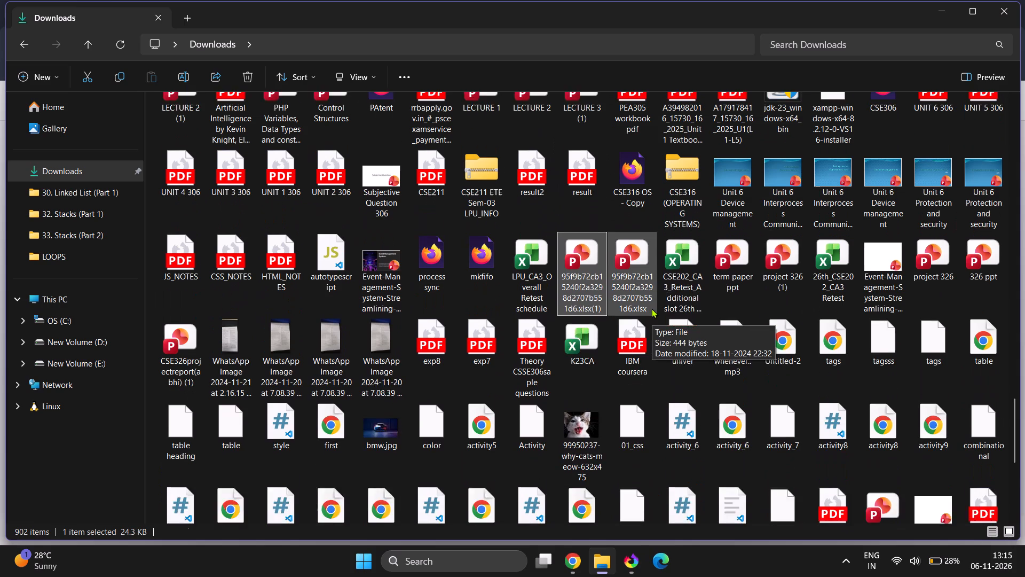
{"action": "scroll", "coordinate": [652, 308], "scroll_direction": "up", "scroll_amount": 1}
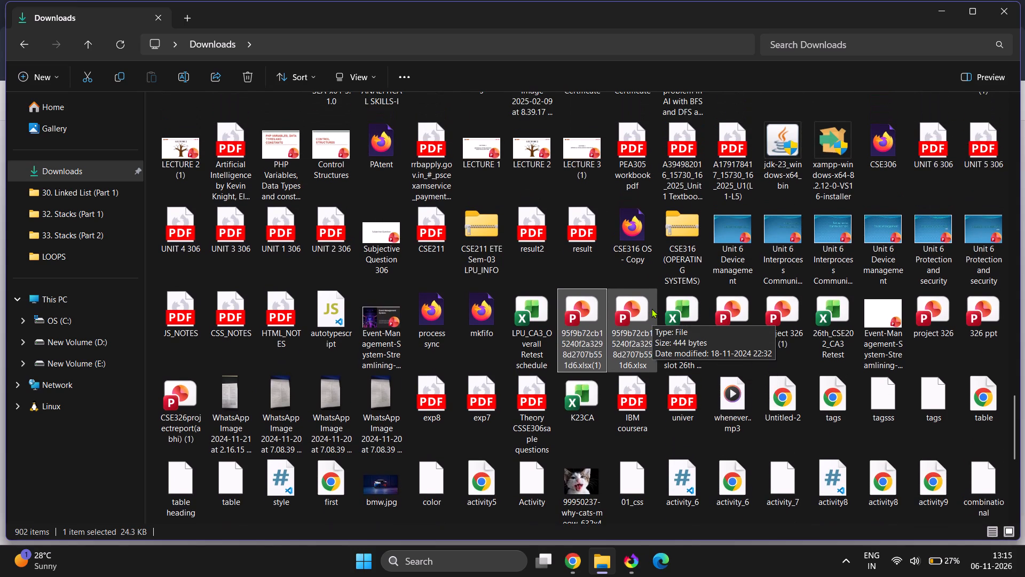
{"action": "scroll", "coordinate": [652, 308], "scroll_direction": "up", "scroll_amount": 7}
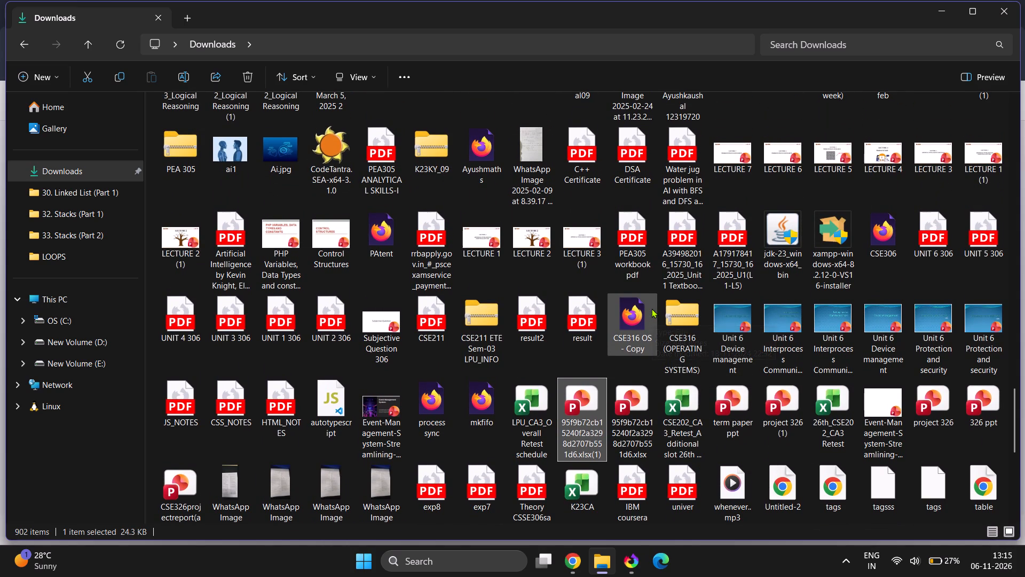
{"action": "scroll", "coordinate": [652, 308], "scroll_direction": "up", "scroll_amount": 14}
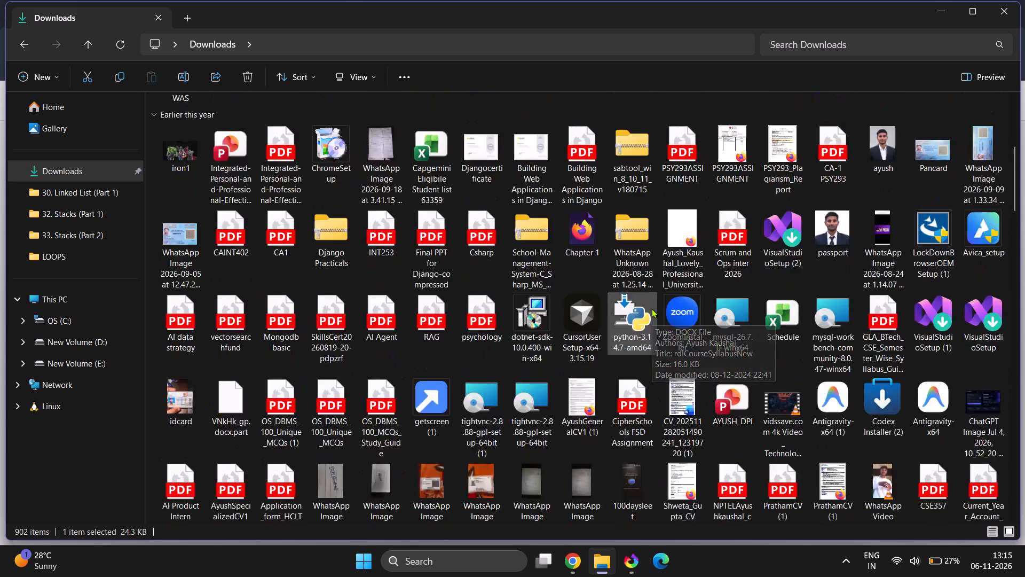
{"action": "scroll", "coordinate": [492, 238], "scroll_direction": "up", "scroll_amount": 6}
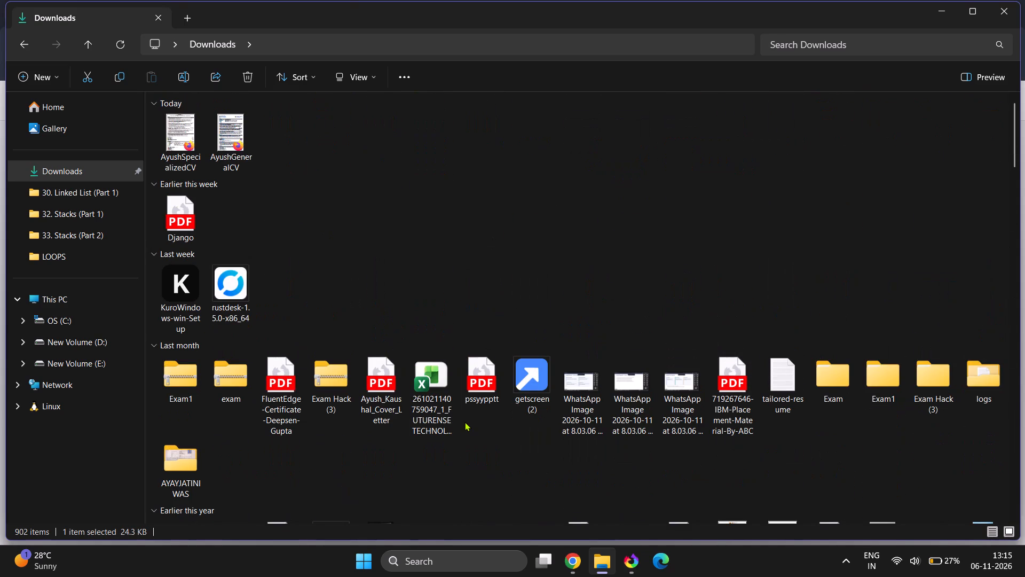
Switch to iLovePDF in Chrome and load the AyushGeneralCV and AyushSpecializedCV Word files for PDF conversion, dismissing the Premium offer.
{"action": "left_click", "coordinate": [565, 551]}
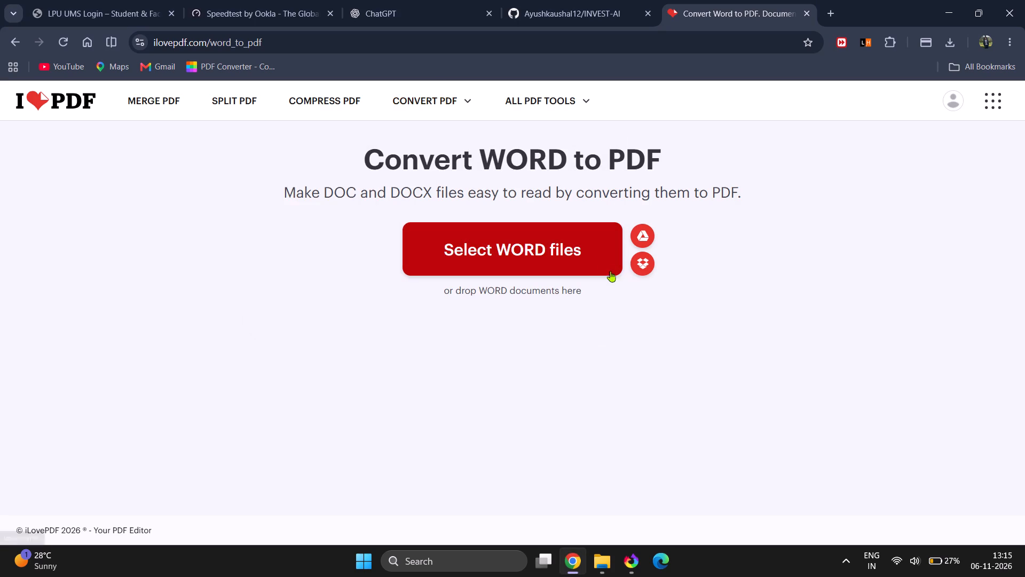
{"action": "left_click", "coordinate": [595, 257]}
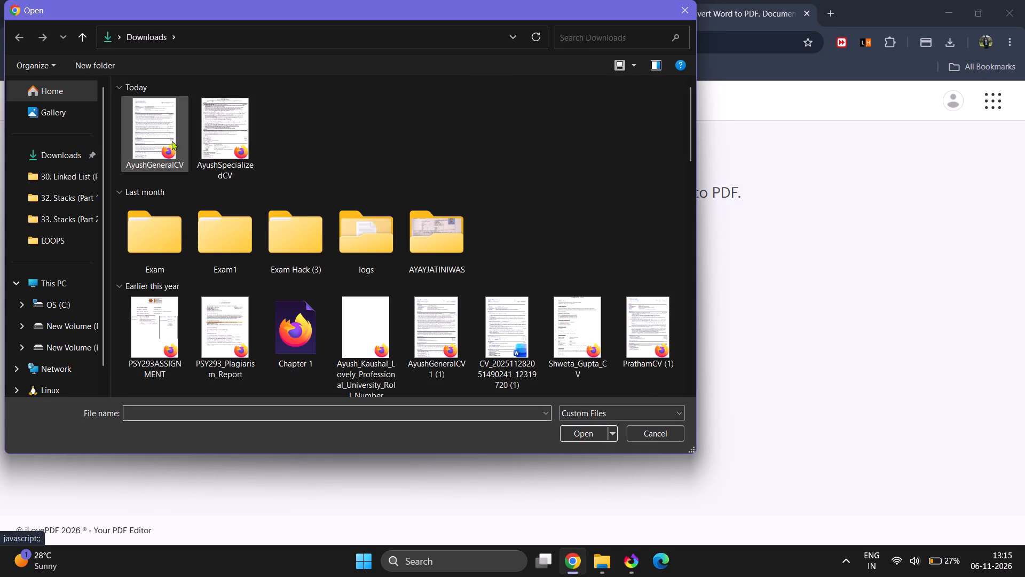
{"action": "left_click", "coordinate": [146, 145], "text": "ctrl"}
{"action": "left_click", "coordinate": [215, 137], "text": "ctrl"}
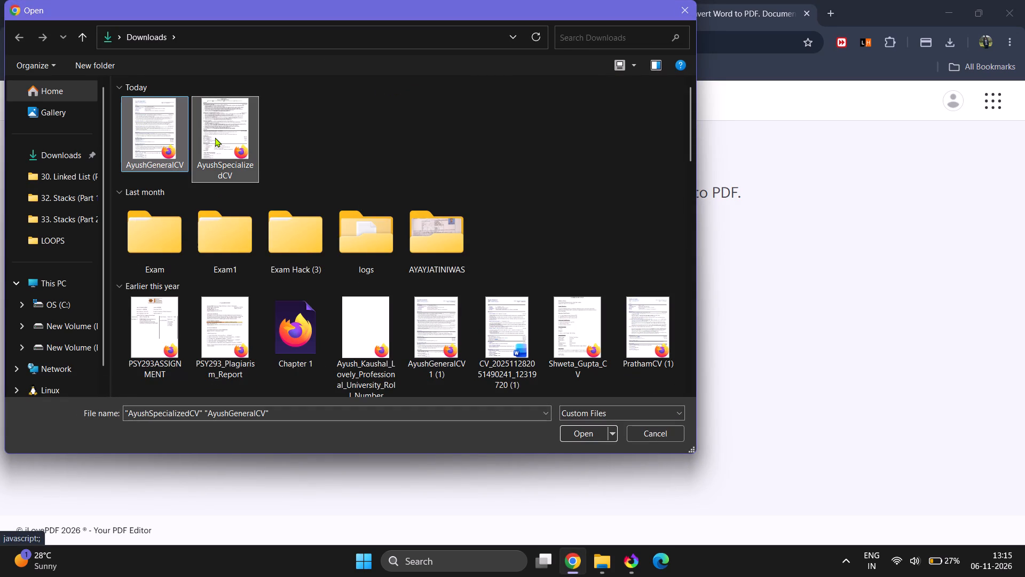
{"action": "left_click", "coordinate": [571, 432]}
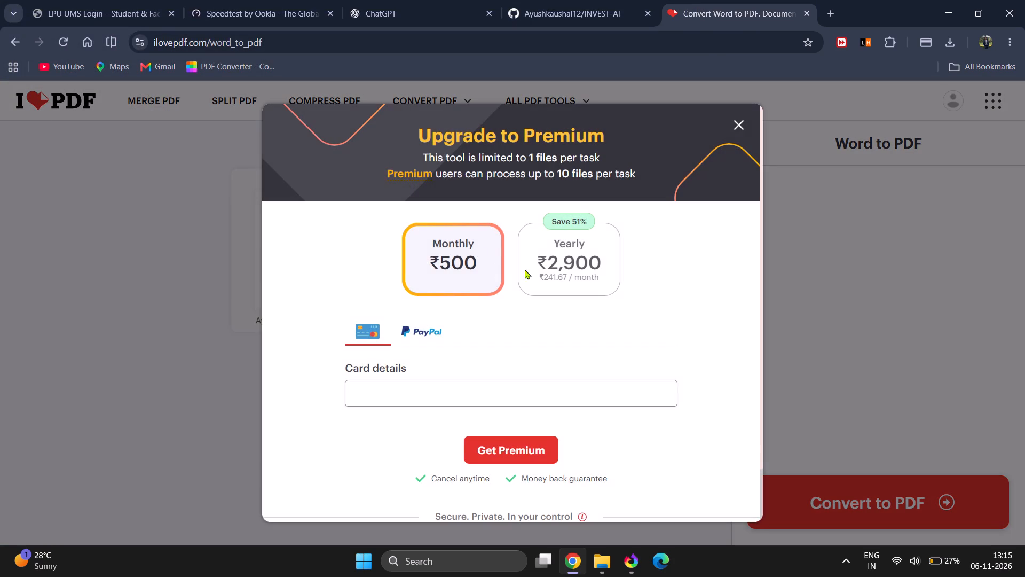
{"action": "left_click", "coordinate": [739, 116]}
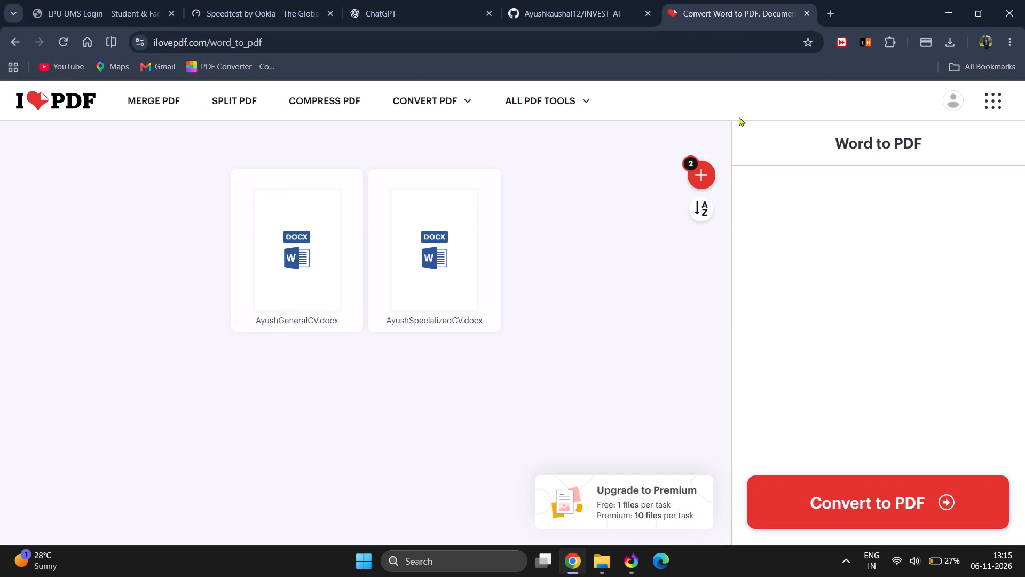
{"action": "left_click", "coordinate": [832, 505]}
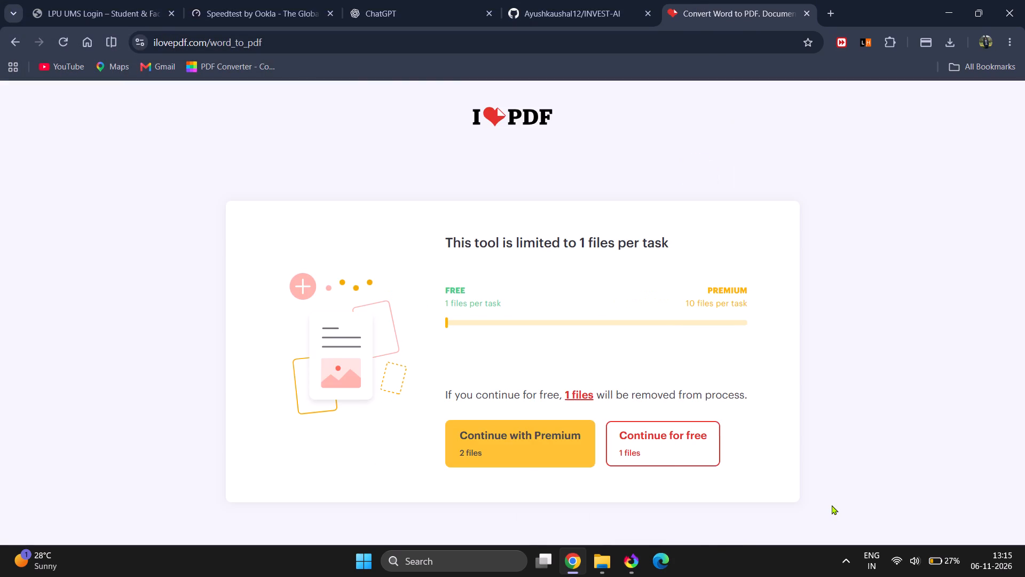
{"action": "left_click", "coordinate": [637, 433]}
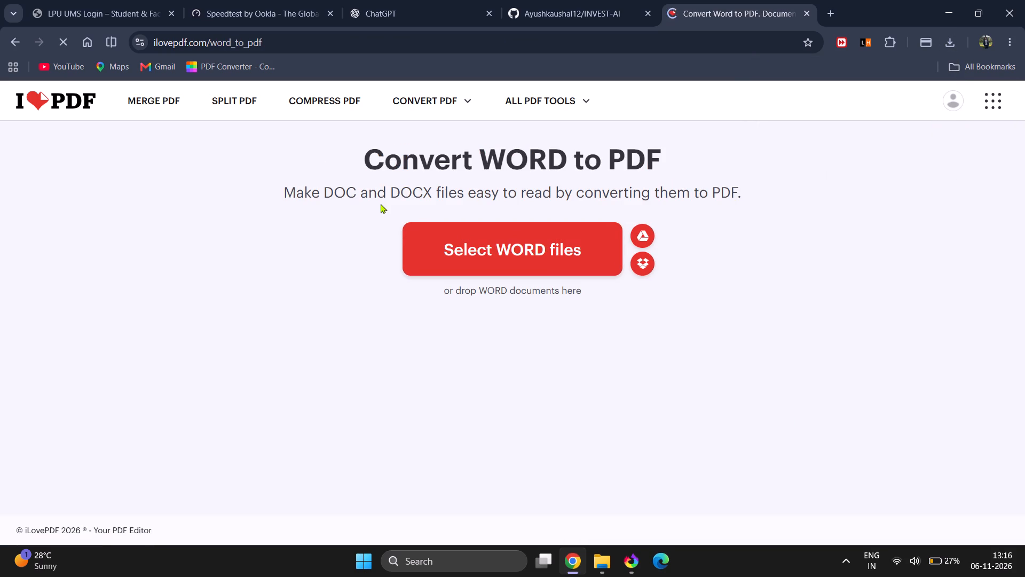
{"action": "left_click", "coordinate": [516, 247]}
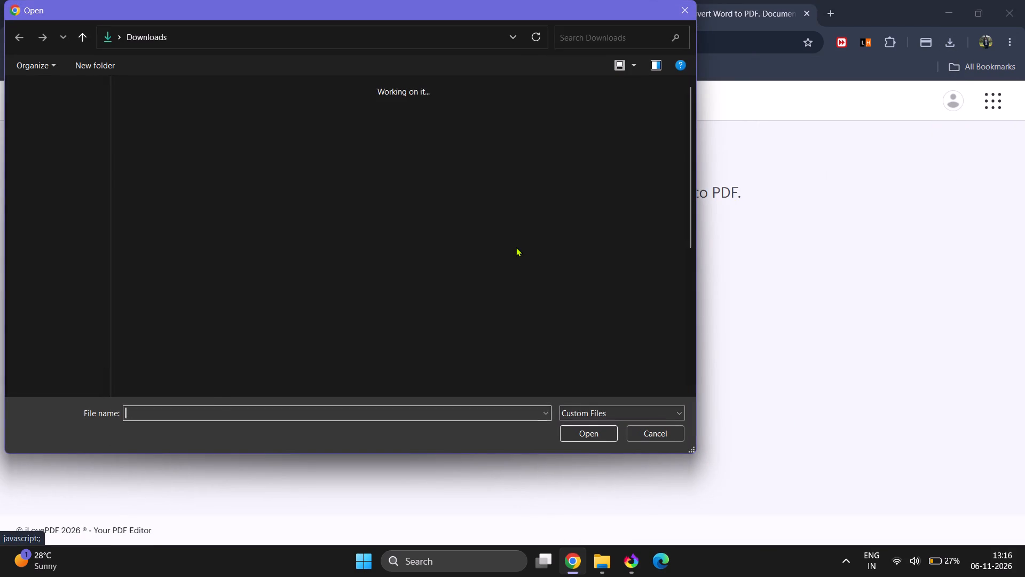
{"action": "left_click", "coordinate": [215, 145]}
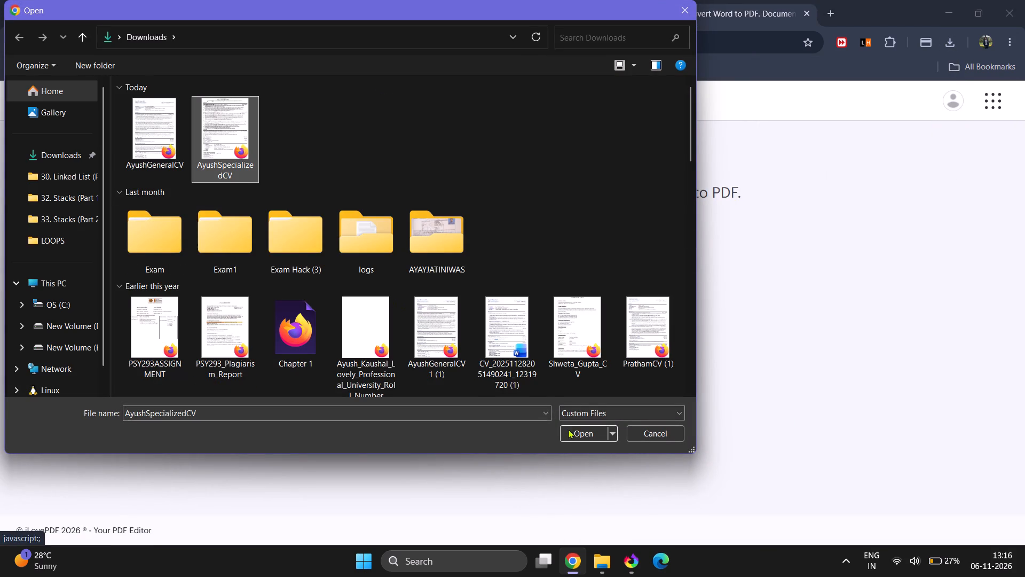
{"action": "left_click", "coordinate": [570, 431]}
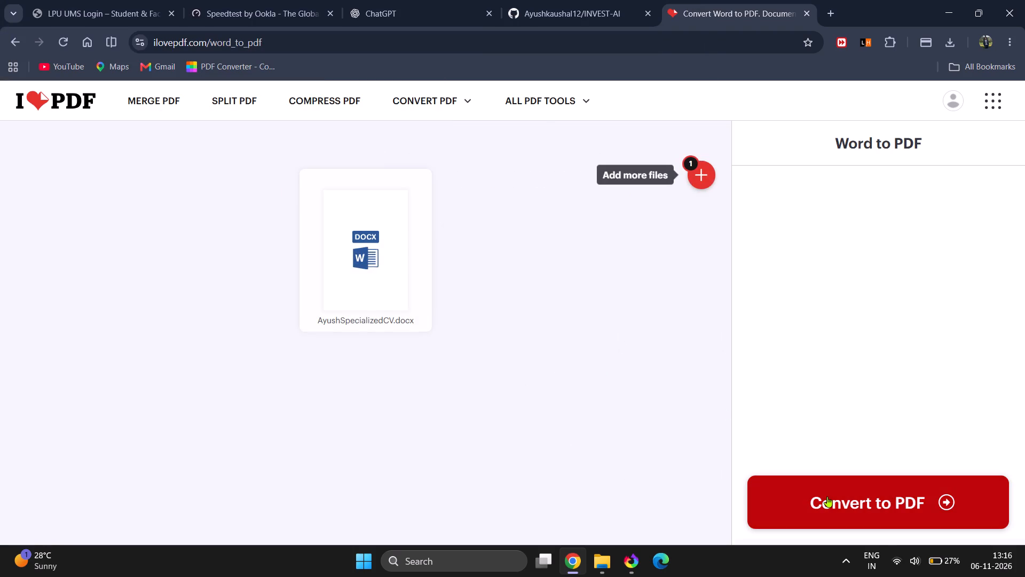
{"action": "left_click", "coordinate": [827, 496]}
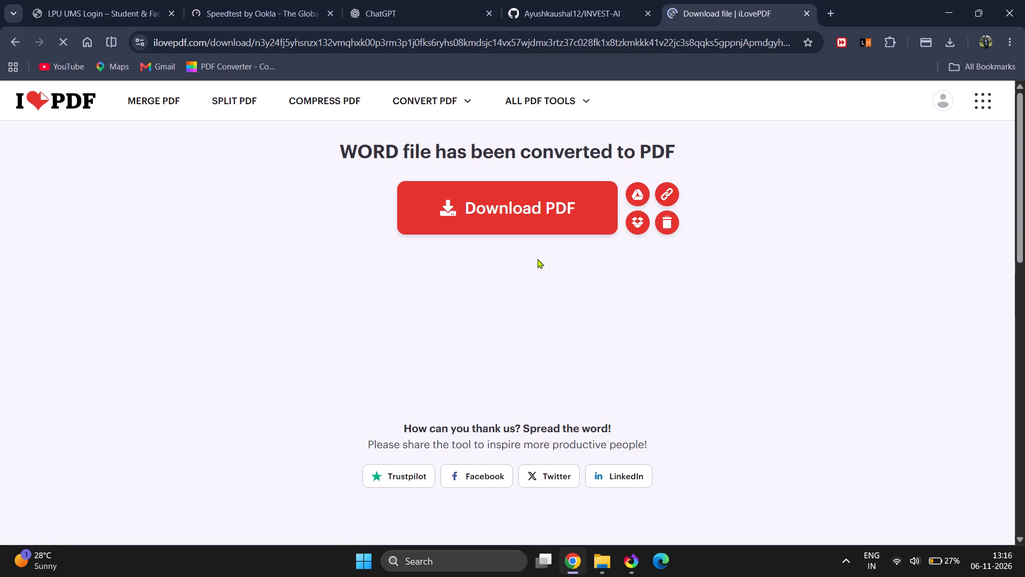
{"action": "left_click", "coordinate": [534, 234]}
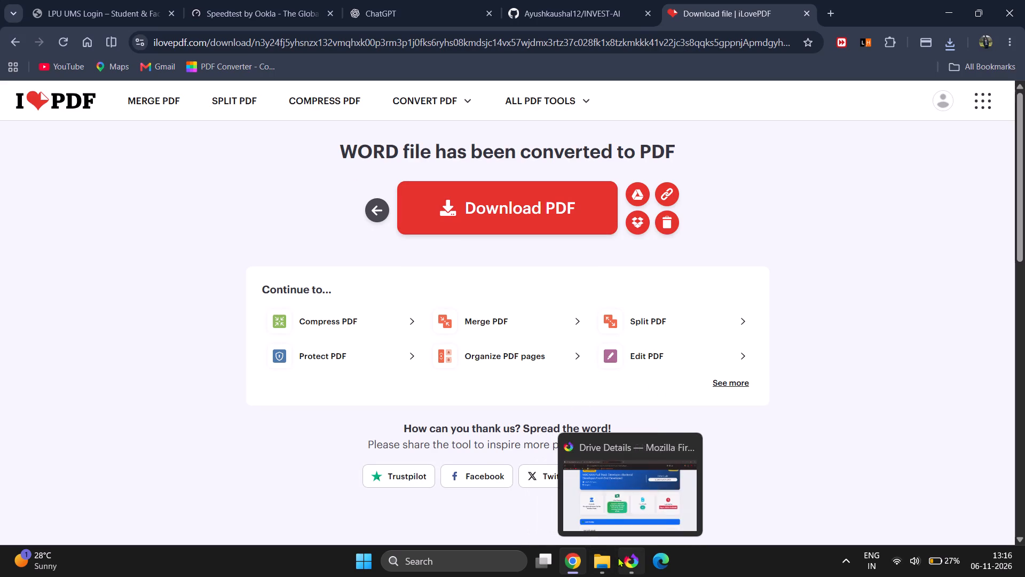
Switch to File Explorer, look through the E: and D: drives and return to the Downloads folder.
{"action": "left_click", "coordinate": [601, 556]}
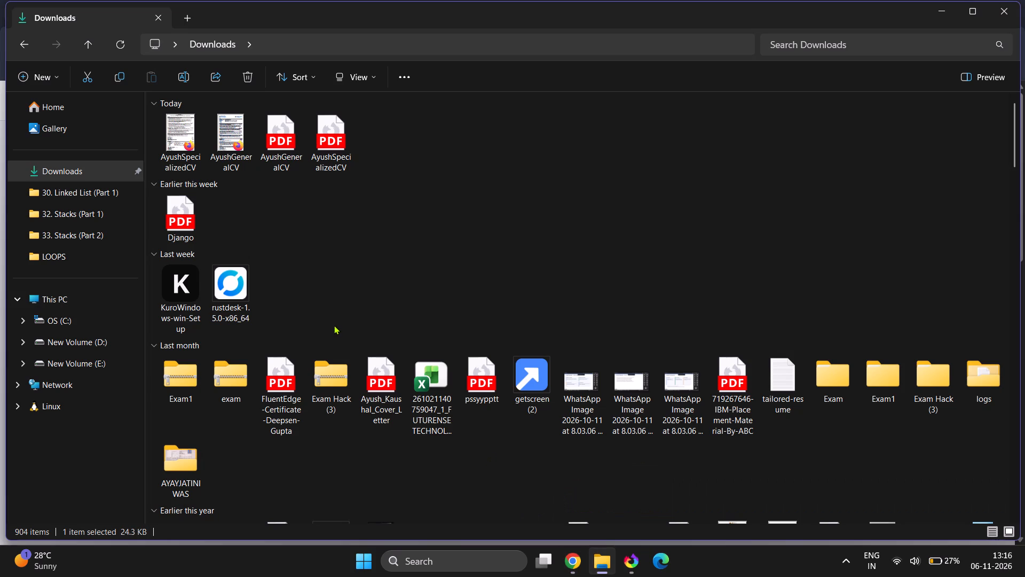
{"action": "scroll", "coordinate": [334, 325], "scroll_direction": "up", "scroll_amount": 2}
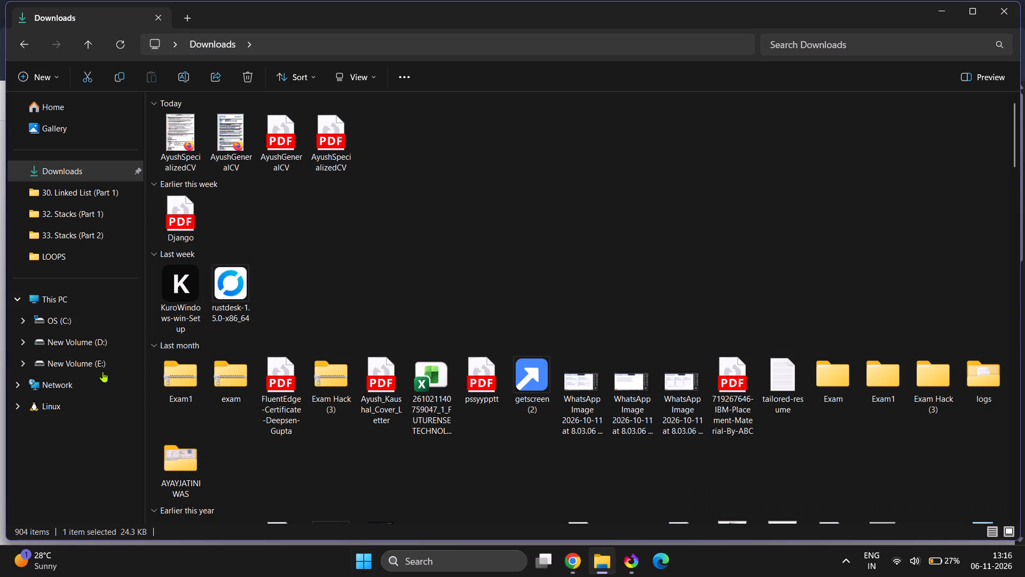
{"action": "left_click", "coordinate": [102, 371]}
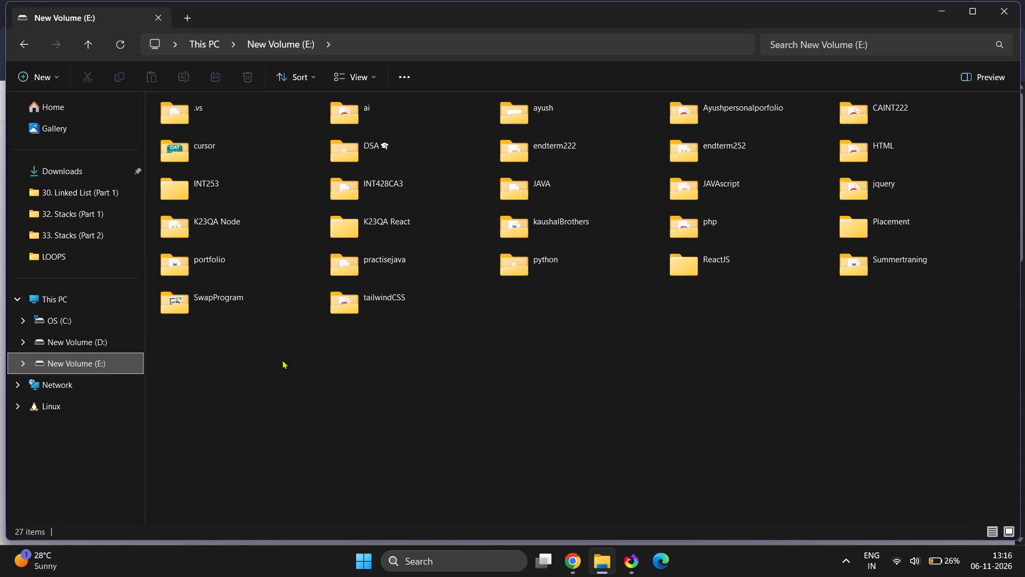
{"action": "left_click", "coordinate": [86, 351]}
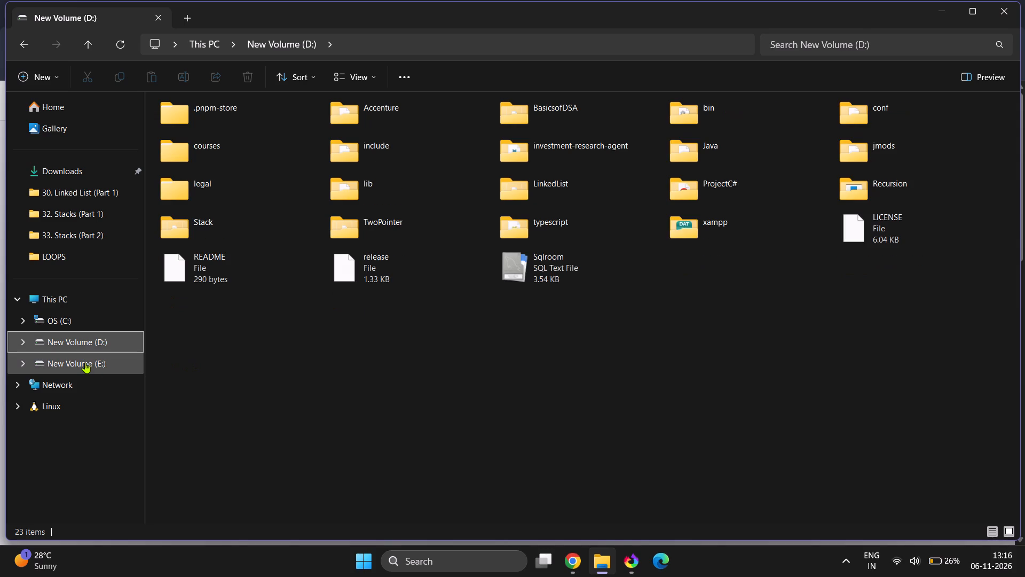
{"action": "scroll", "coordinate": [85, 362], "scroll_direction": "up", "scroll_amount": 6}
{"action": "left_click", "coordinate": [80, 165]}
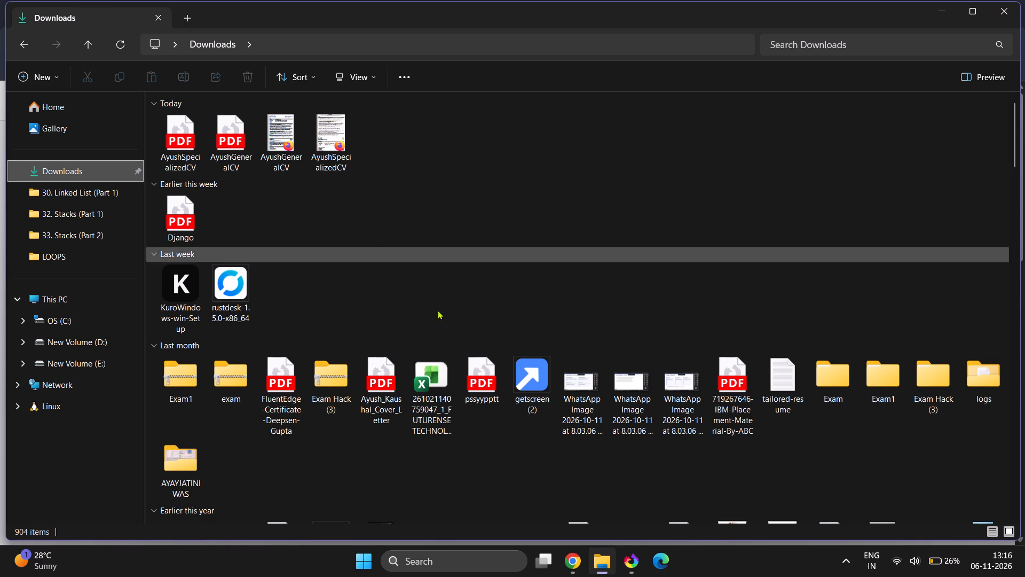
Open the AyushGeneralCV PDF from Downloads and close the ums.lpu.in student placement details tab in Firefox.
{"action": "double_click", "coordinate": [226, 149]}
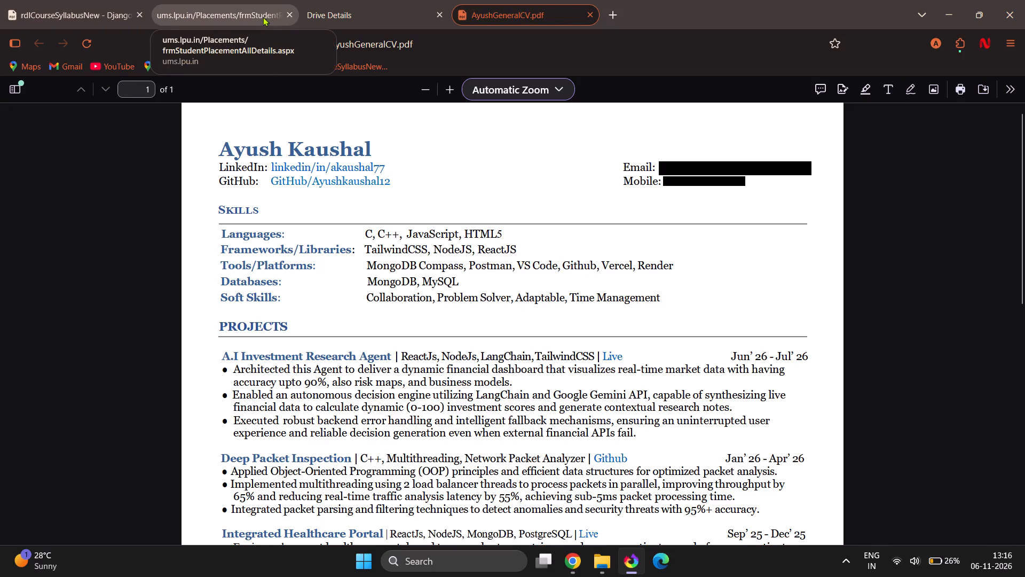
{"action": "left_click", "coordinate": [289, 14]}
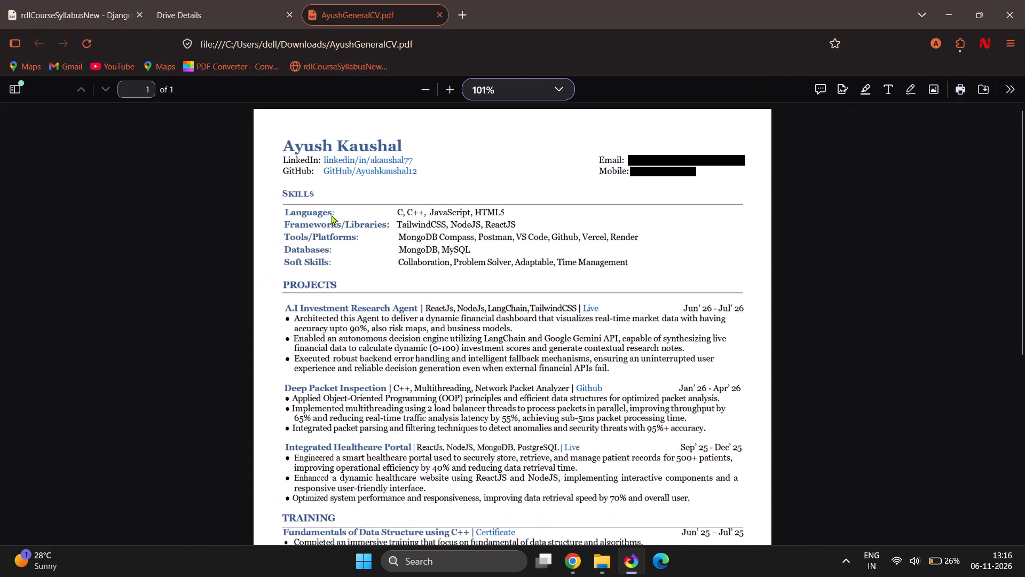
Review the converted AyushGeneralCV PDF from the header and Skills through to Education, checking its content and layout at reduced zoom.
{"action": "scroll", "coordinate": [332, 215], "scroll_direction": "down", "scroll_amount": 1}
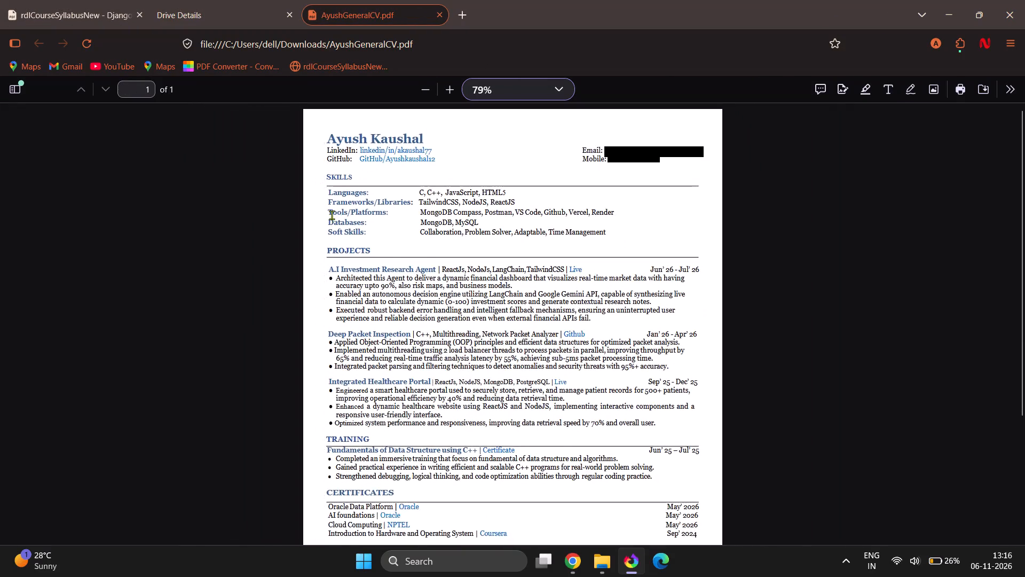
{"action": "scroll", "coordinate": [332, 215], "scroll_direction": "down", "scroll_amount": 1}
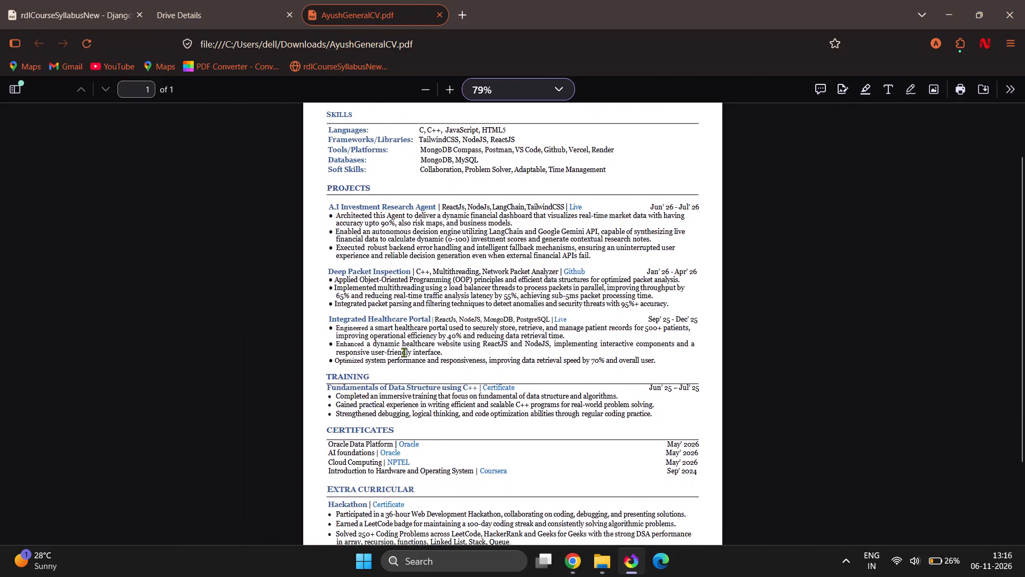
{"action": "scroll", "coordinate": [404, 352], "scroll_direction": "down", "scroll_amount": 1}
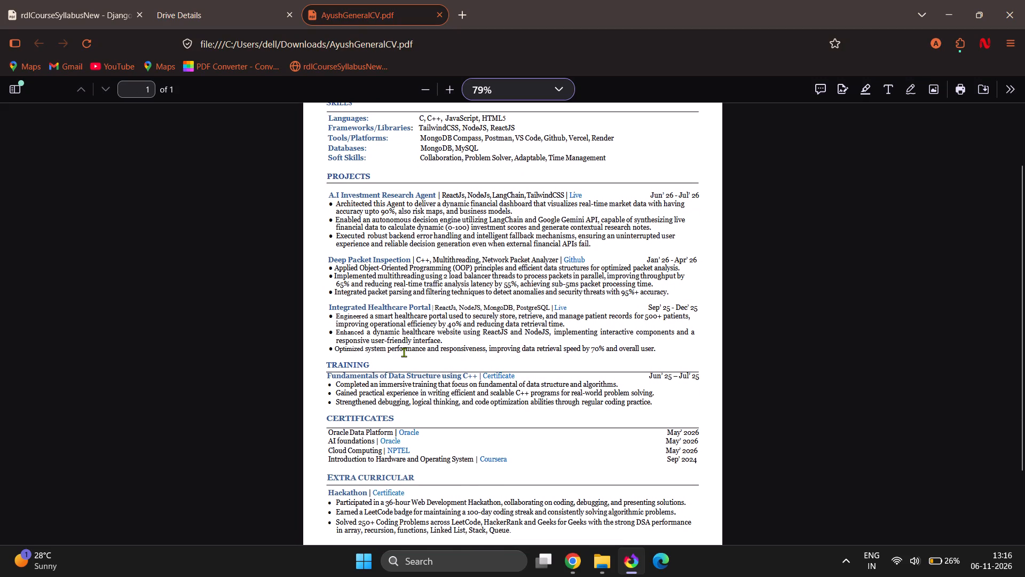
{"action": "scroll", "coordinate": [404, 352], "scroll_direction": "down", "scroll_amount": 2}
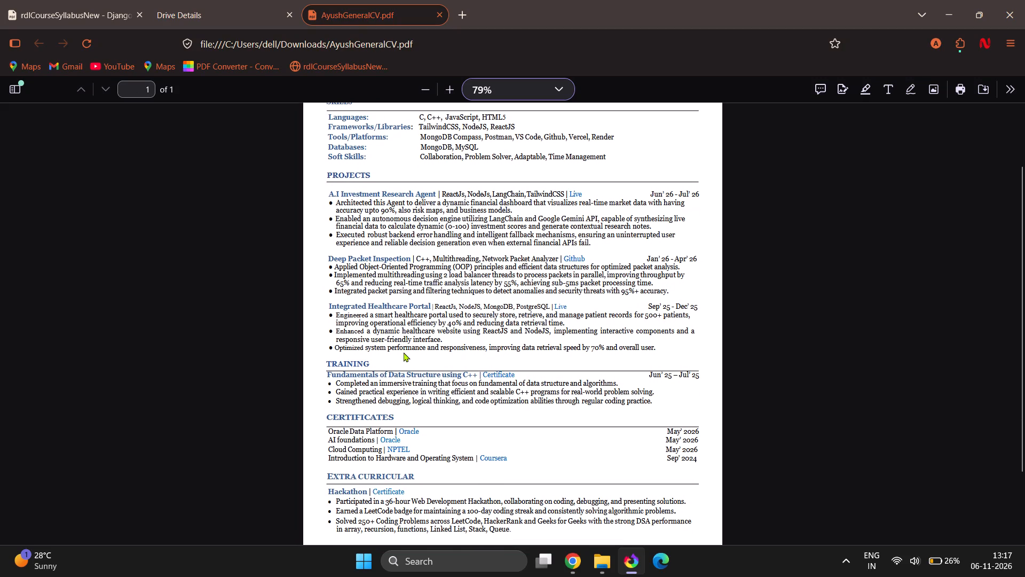
{"action": "scroll", "coordinate": [404, 352], "scroll_direction": "down", "scroll_amount": 1}
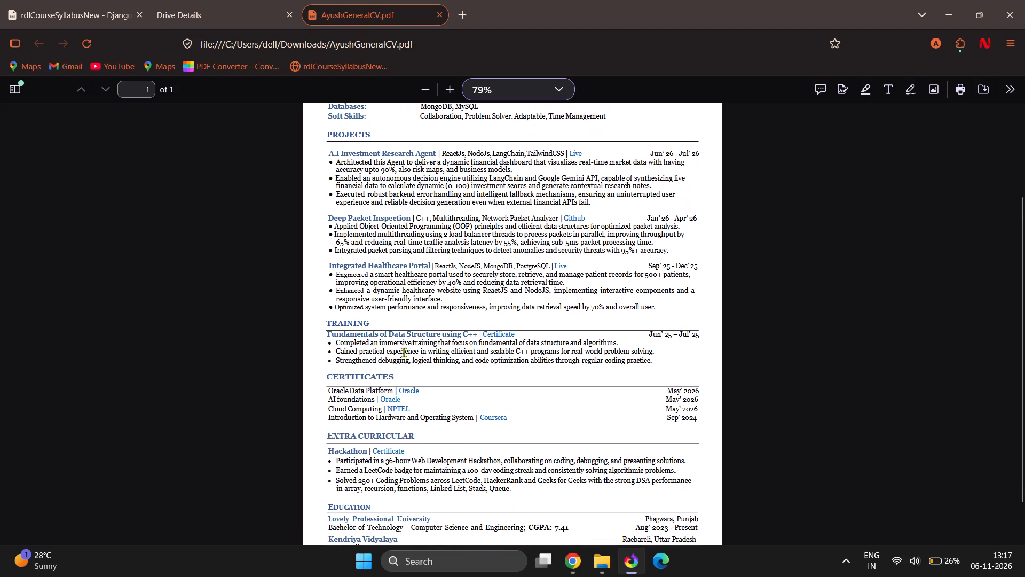
{"action": "scroll", "coordinate": [404, 352], "scroll_direction": "down", "scroll_amount": 2}
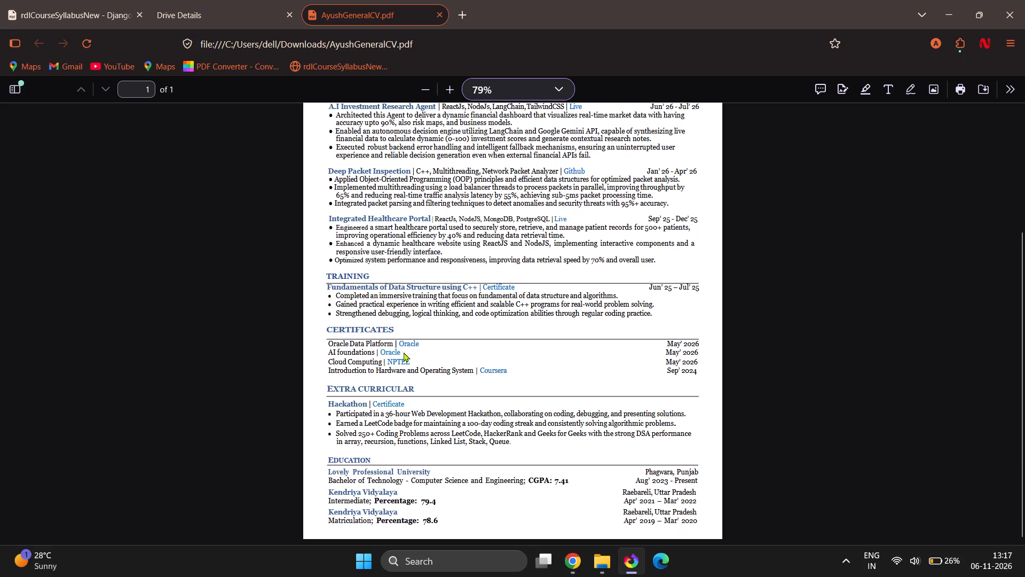
{"action": "scroll", "coordinate": [404, 352], "scroll_direction": "down", "scroll_amount": 2}
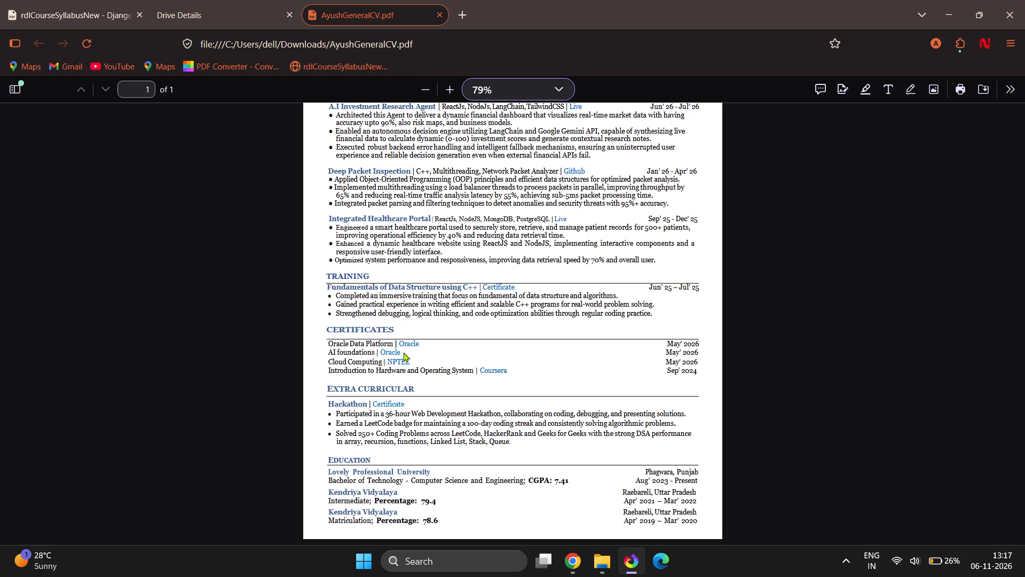
{"action": "scroll", "coordinate": [404, 352], "scroll_direction": "down", "scroll_amount": 1}
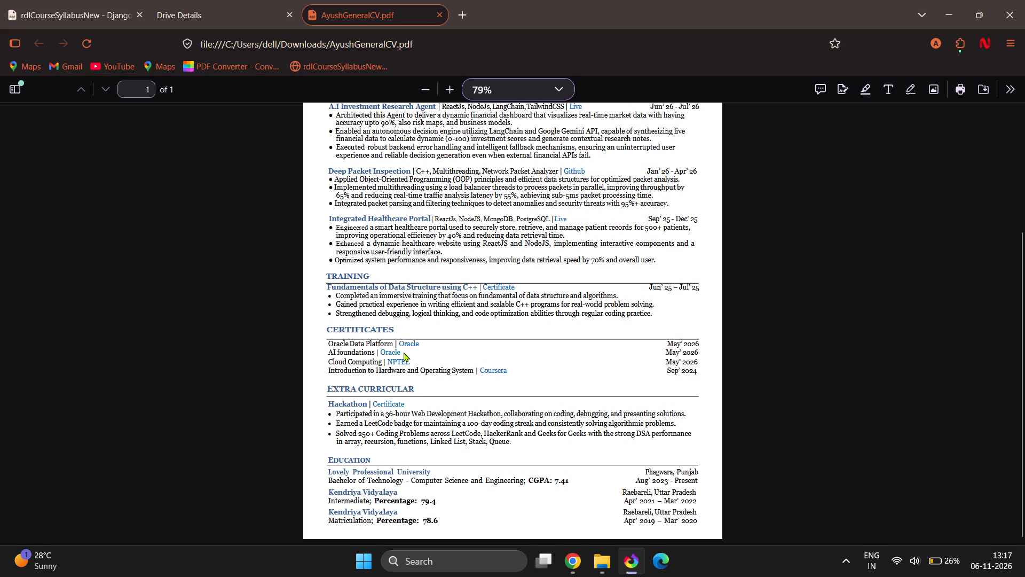
{"action": "scroll", "coordinate": [404, 352], "scroll_direction": "up", "scroll_amount": 1}
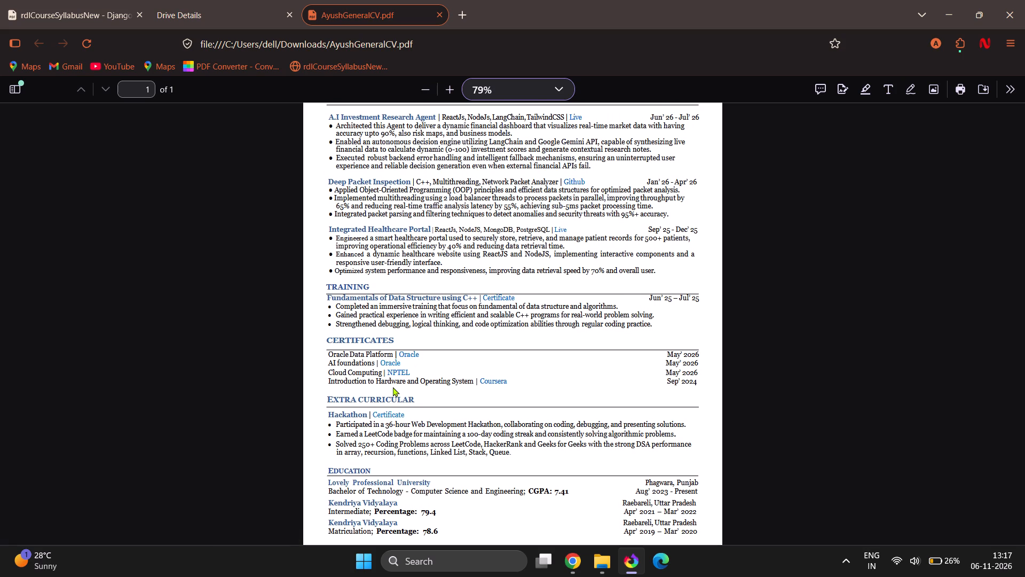
{"action": "left_click", "coordinate": [393, 387]}
{"action": "left_click", "coordinate": [393, 387]}
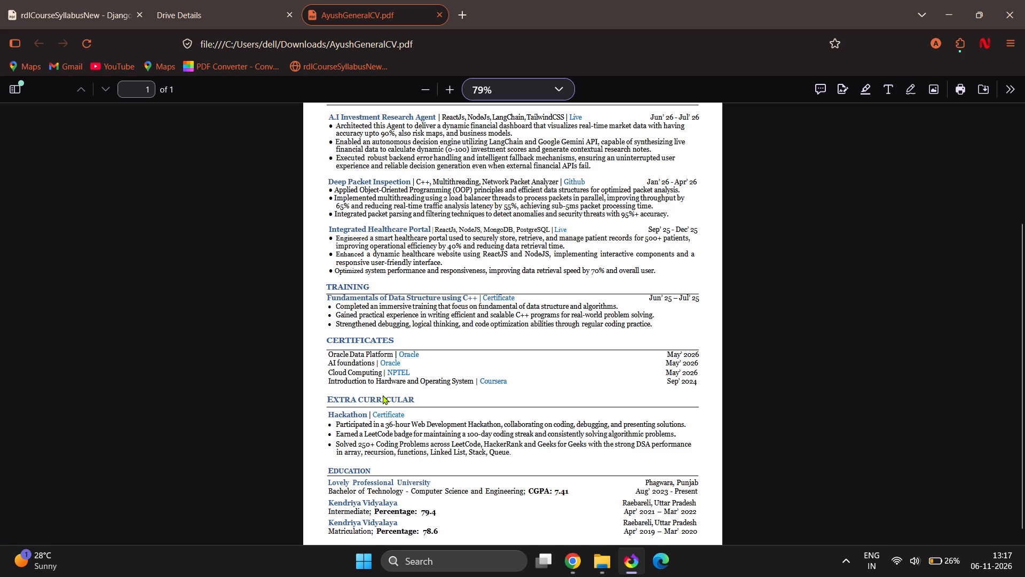
{"action": "left_click", "coordinate": [383, 395]}
{"action": "scroll", "coordinate": [477, 499], "scroll_direction": "down", "scroll_amount": 1}
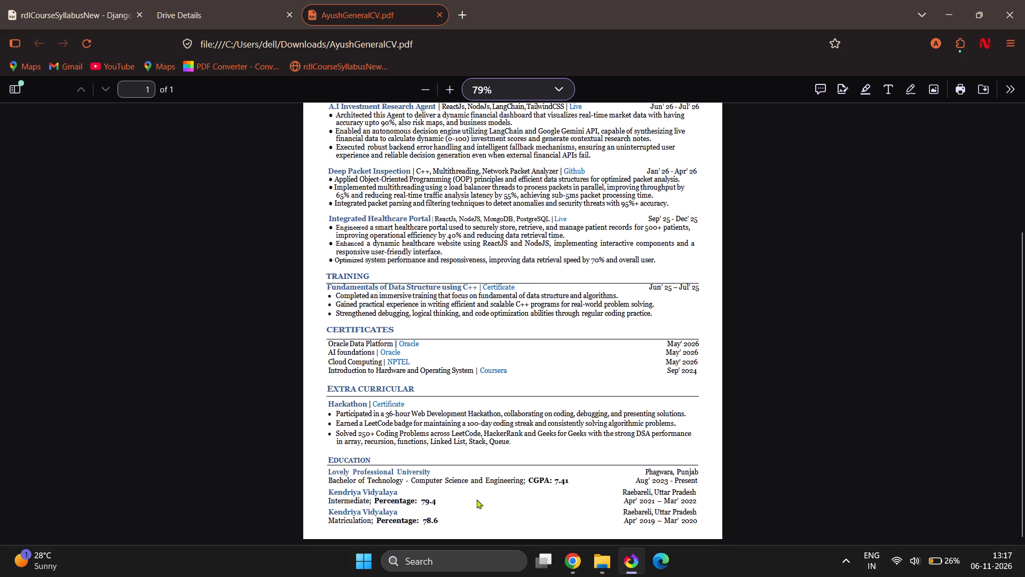
{"action": "scroll", "coordinate": [477, 499], "scroll_direction": "down", "scroll_amount": 2}
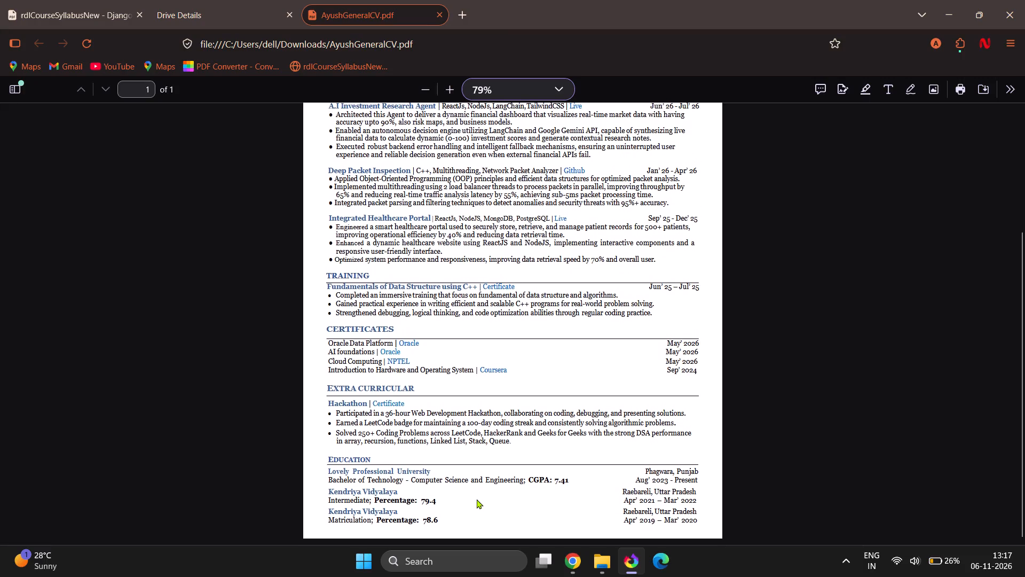
{"action": "scroll", "coordinate": [477, 499], "scroll_direction": "up", "scroll_amount": 6}
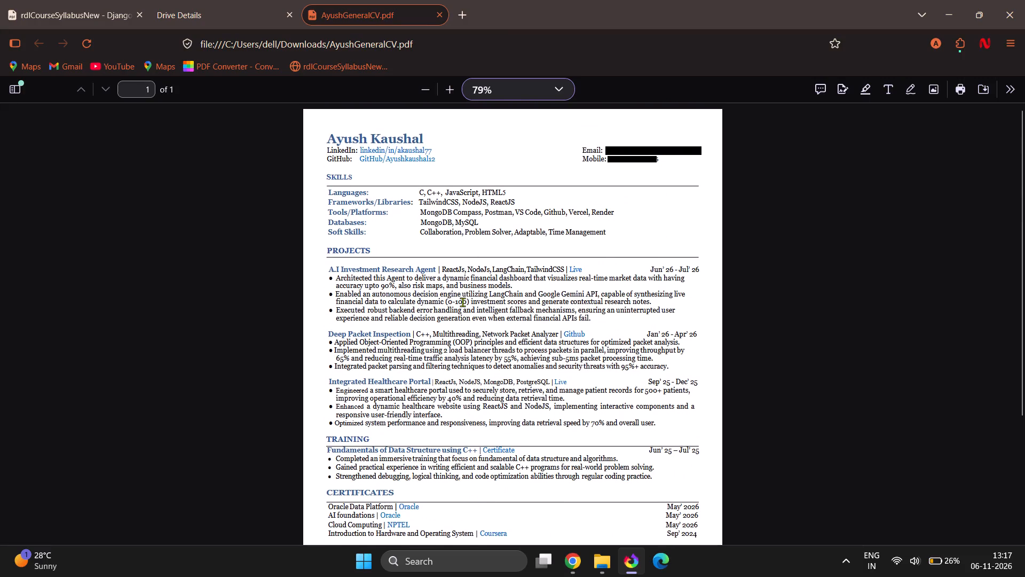
{"action": "scroll", "coordinate": [462, 302], "scroll_direction": "down", "scroll_amount": 1}
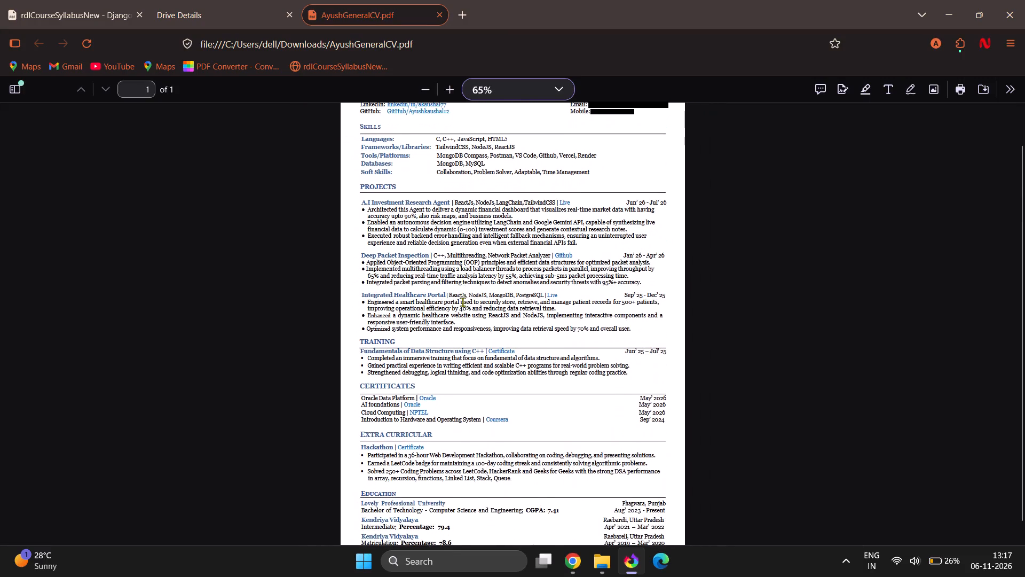
{"action": "scroll", "coordinate": [462, 302], "scroll_direction": "down", "scroll_amount": 3}
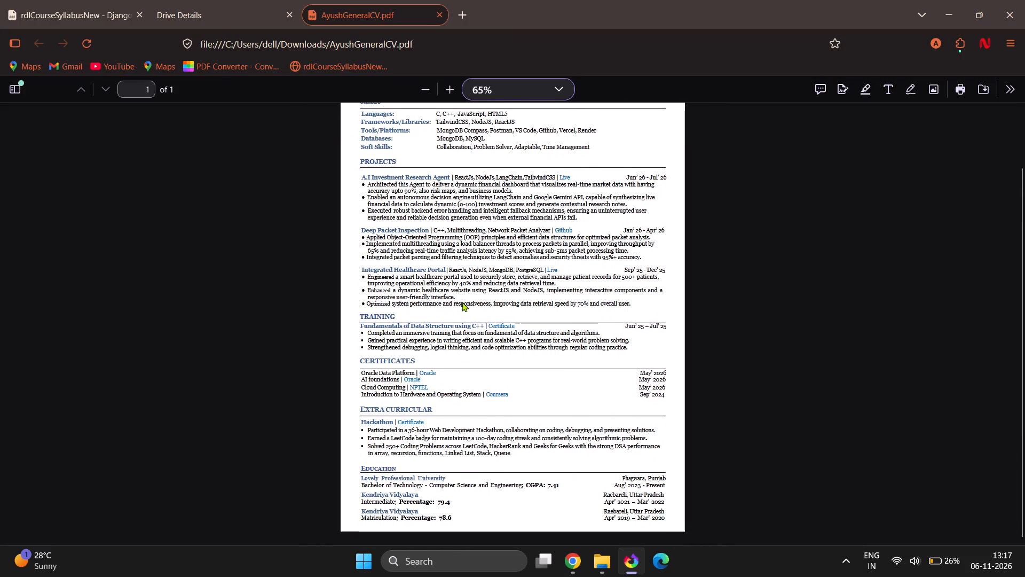
{"action": "scroll", "coordinate": [462, 302], "scroll_direction": "up", "scroll_amount": 3}
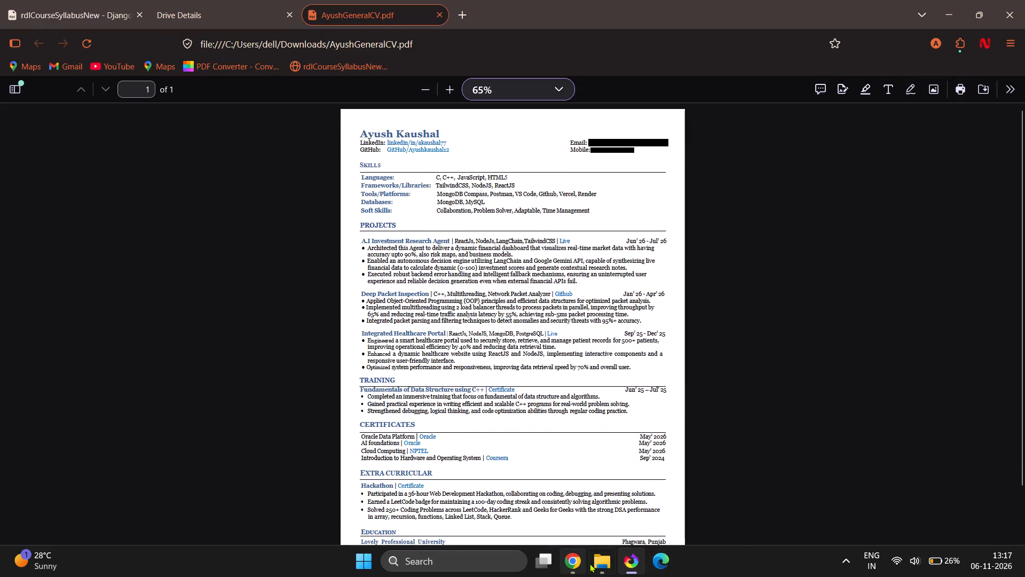
Open the AyushSpecializedCV PDF from Downloads and examine its content and layout across the pages.
{"action": "left_click", "coordinate": [589, 562]}
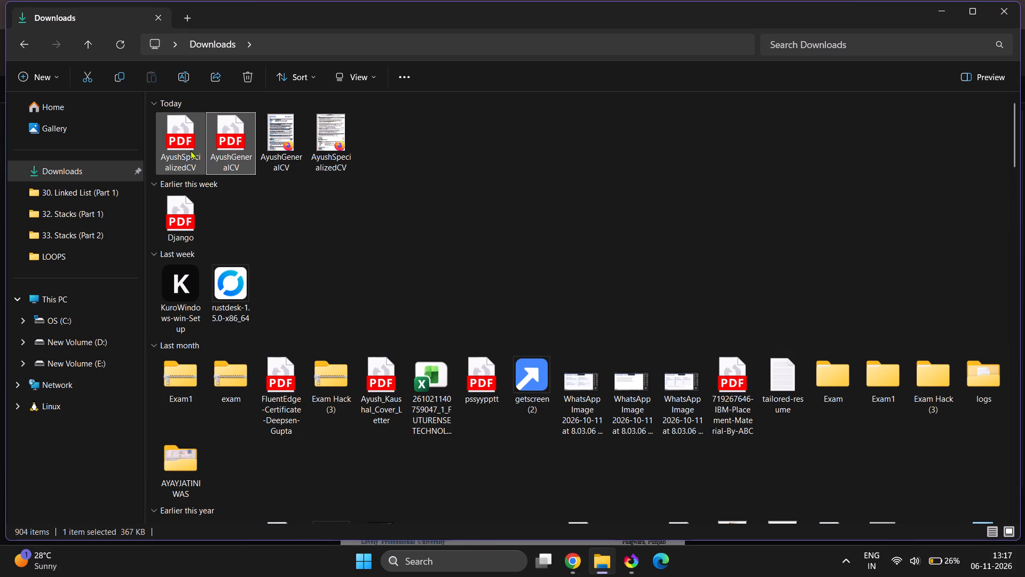
{"action": "double_click", "coordinate": [184, 150]}
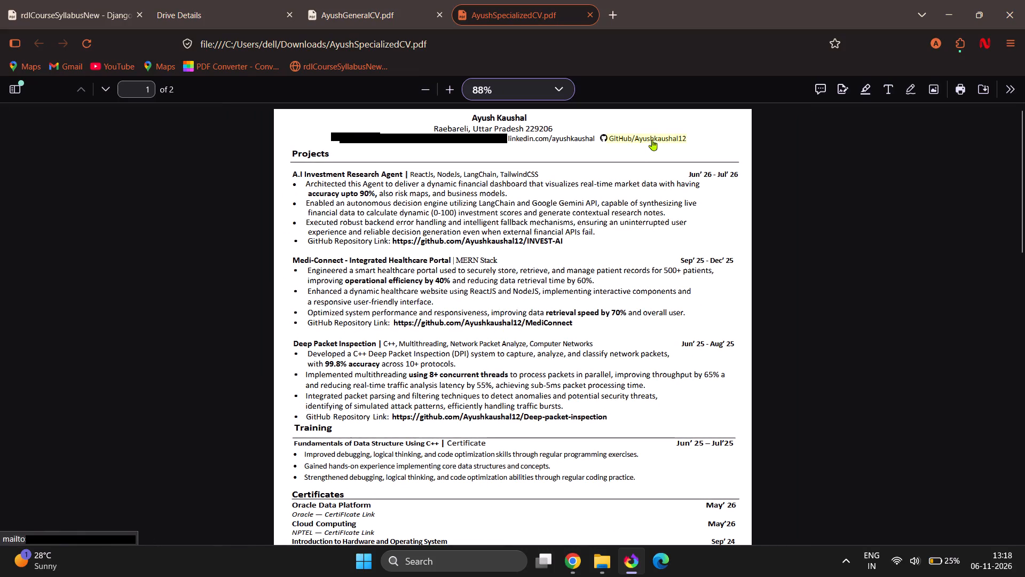
{"action": "scroll", "coordinate": [569, 319], "scroll_direction": "down", "scroll_amount": 3}
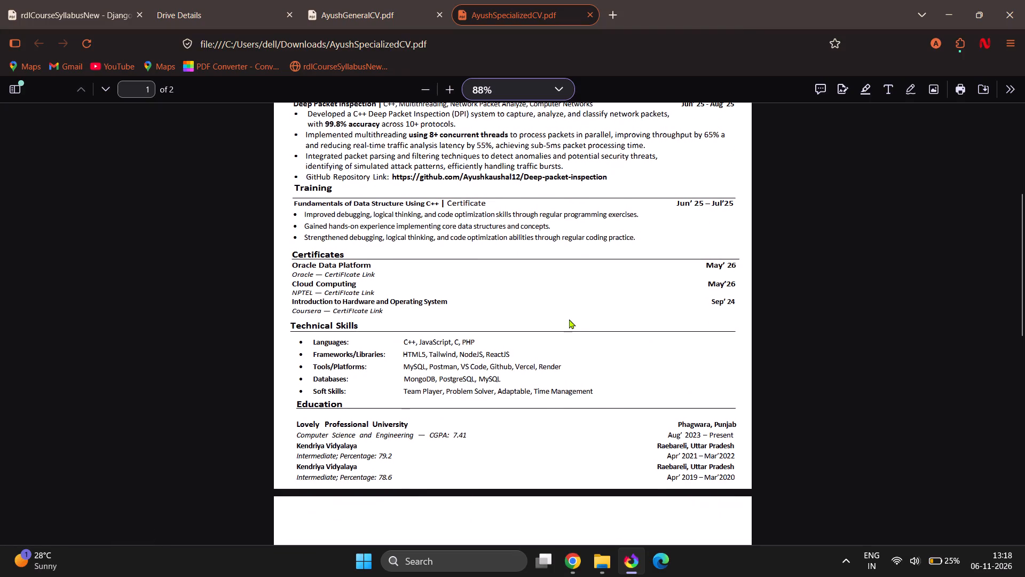
{"action": "scroll", "coordinate": [569, 319], "scroll_direction": "down", "scroll_amount": 1}
{"action": "scroll", "coordinate": [569, 319], "scroll_direction": "up", "scroll_amount": 1}
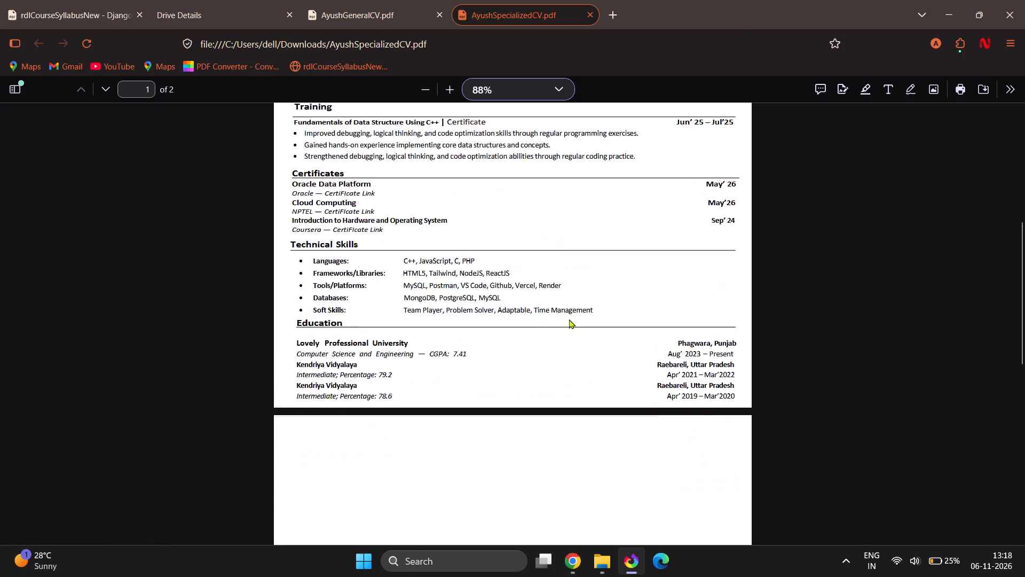
{"action": "scroll", "coordinate": [569, 319], "scroll_direction": "up", "scroll_amount": 3}
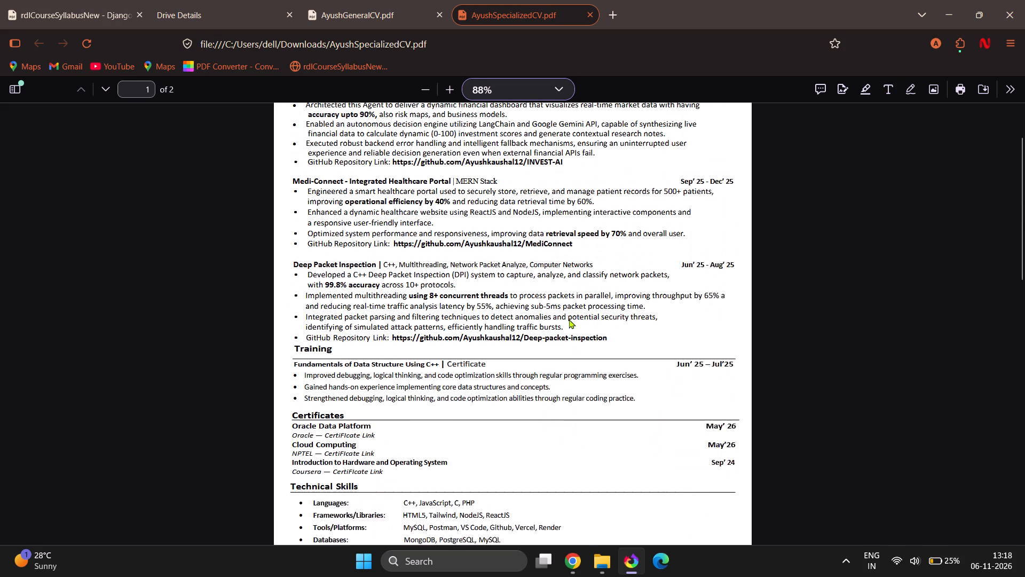